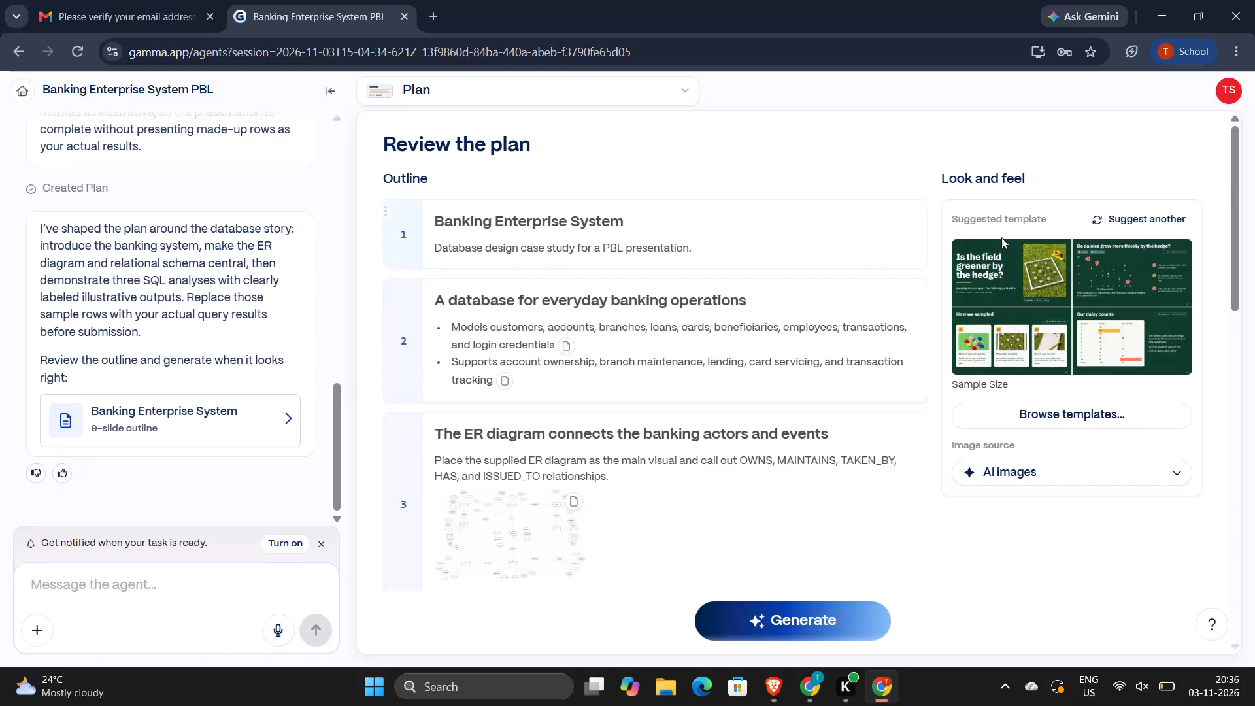
Dismiss the offer to be notified when the task is ready.
scroll(931, 346, "down", 1)
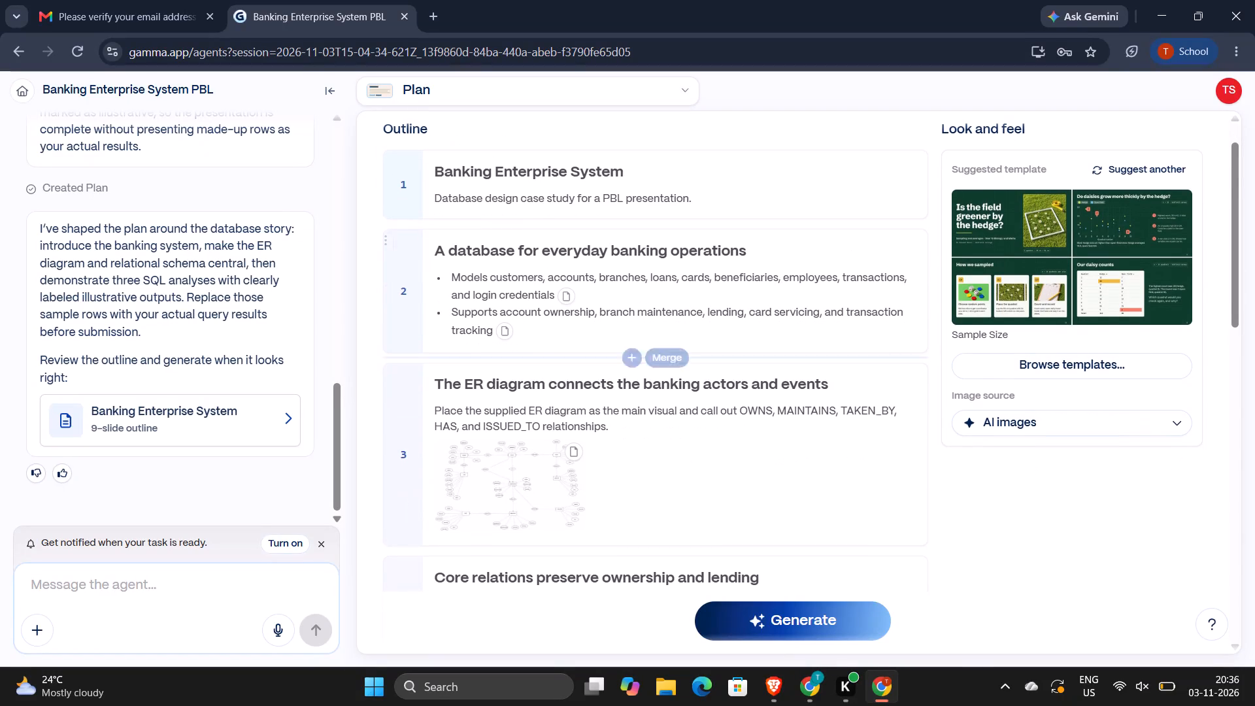
scroll(845, 445, "down", 1)
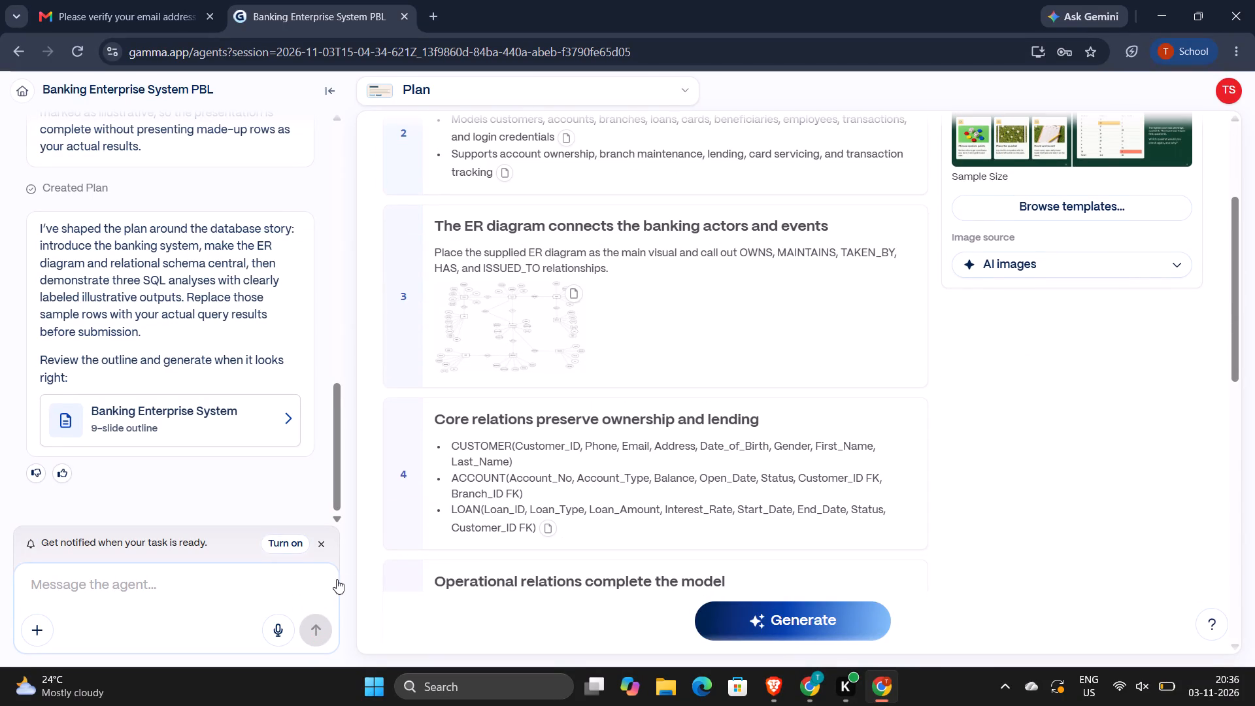
left_click(325, 552)
Review the agent's messages and open the Banking Enterprise System outline, reading its slides through to the closing case study summary.
scroll(230, 334, "up", 4)
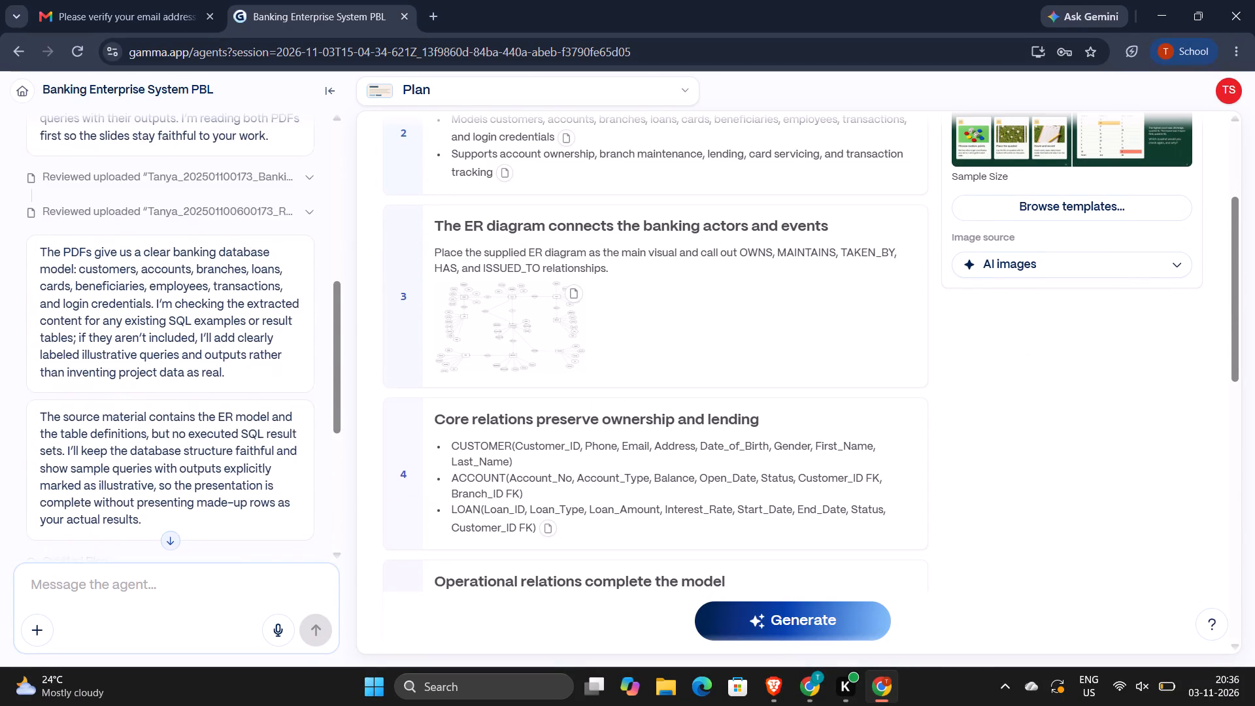
scroll(230, 334, "down", 7)
left_click(175, 441)
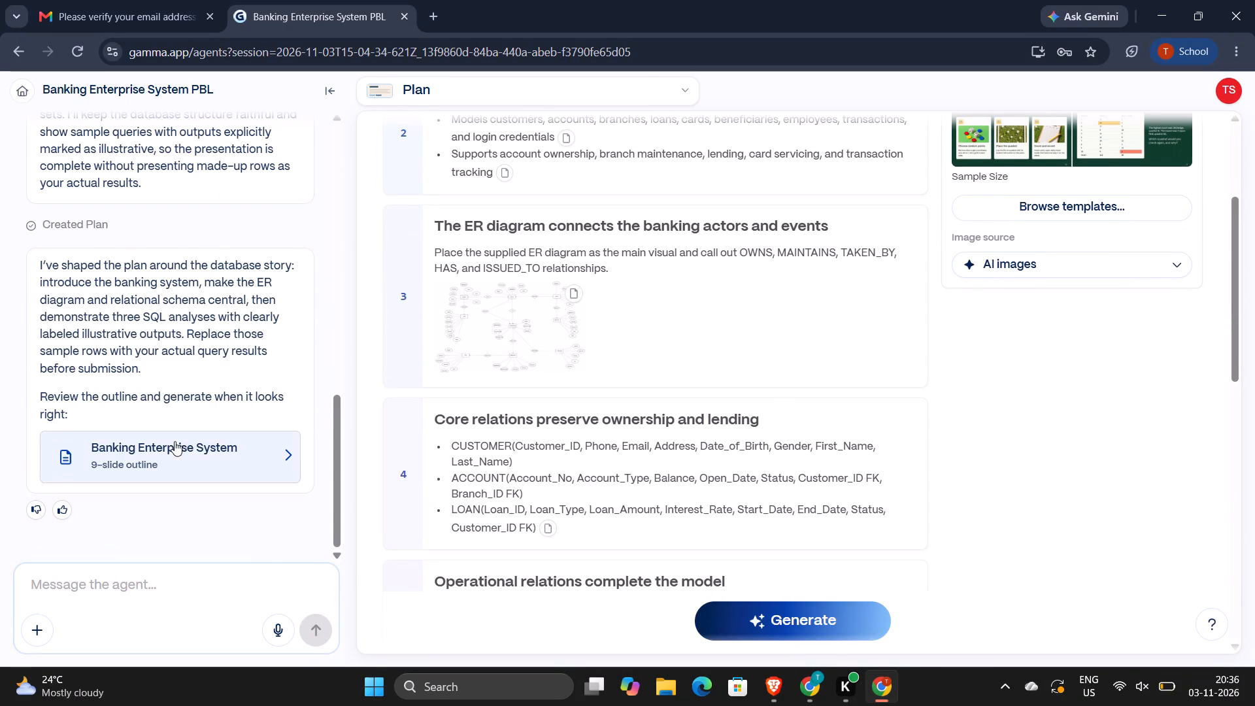
scroll(442, 420, "up", 15)
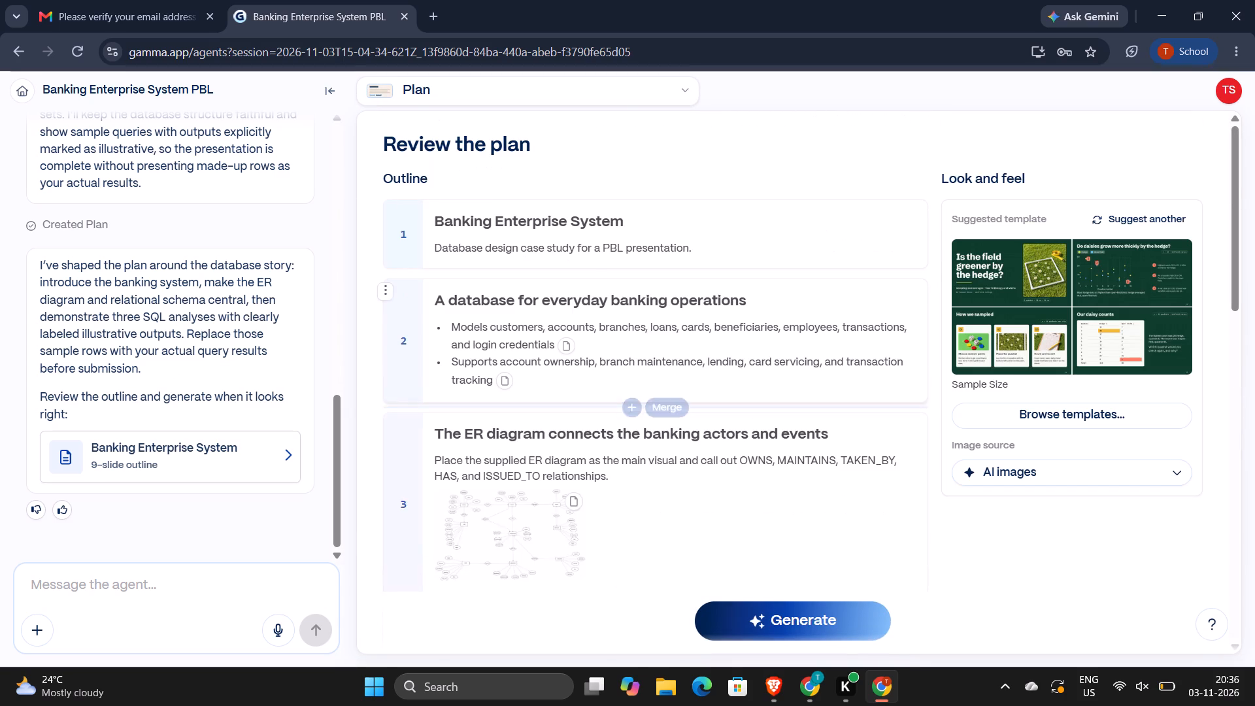
scroll(388, 195, "down", 9)
scroll(474, 312, "down", 4)
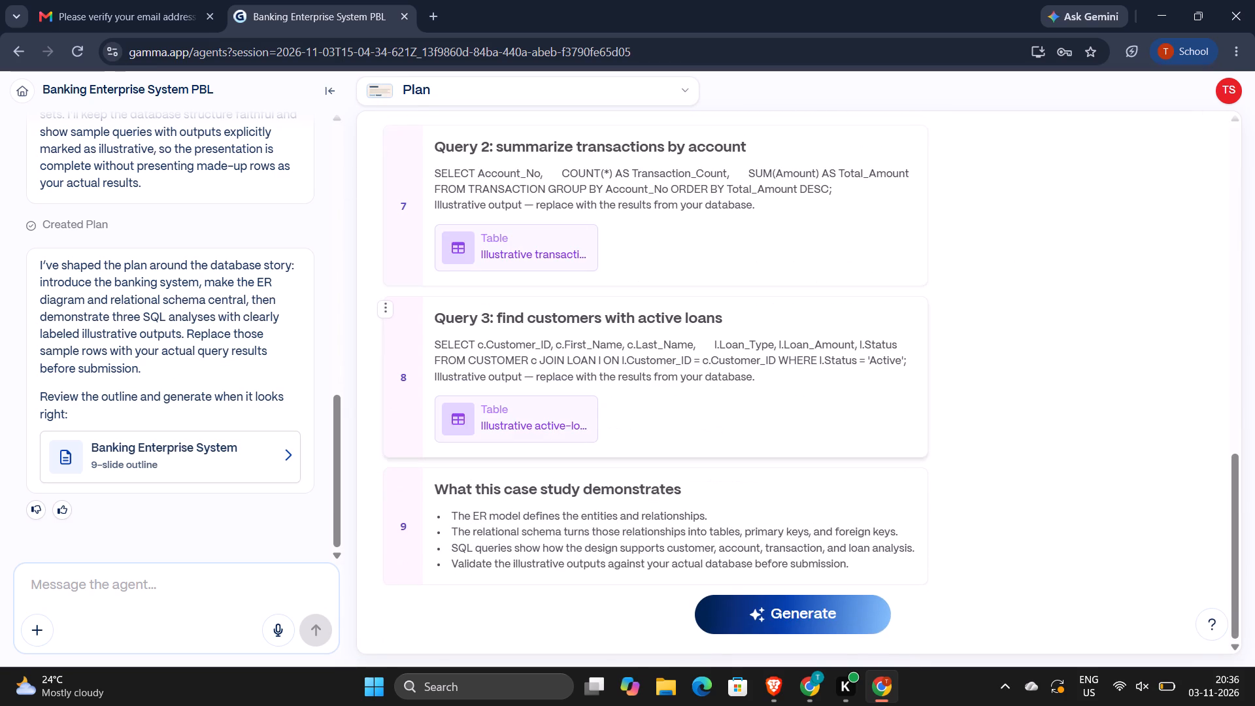
scroll(474, 312, "up", 15)
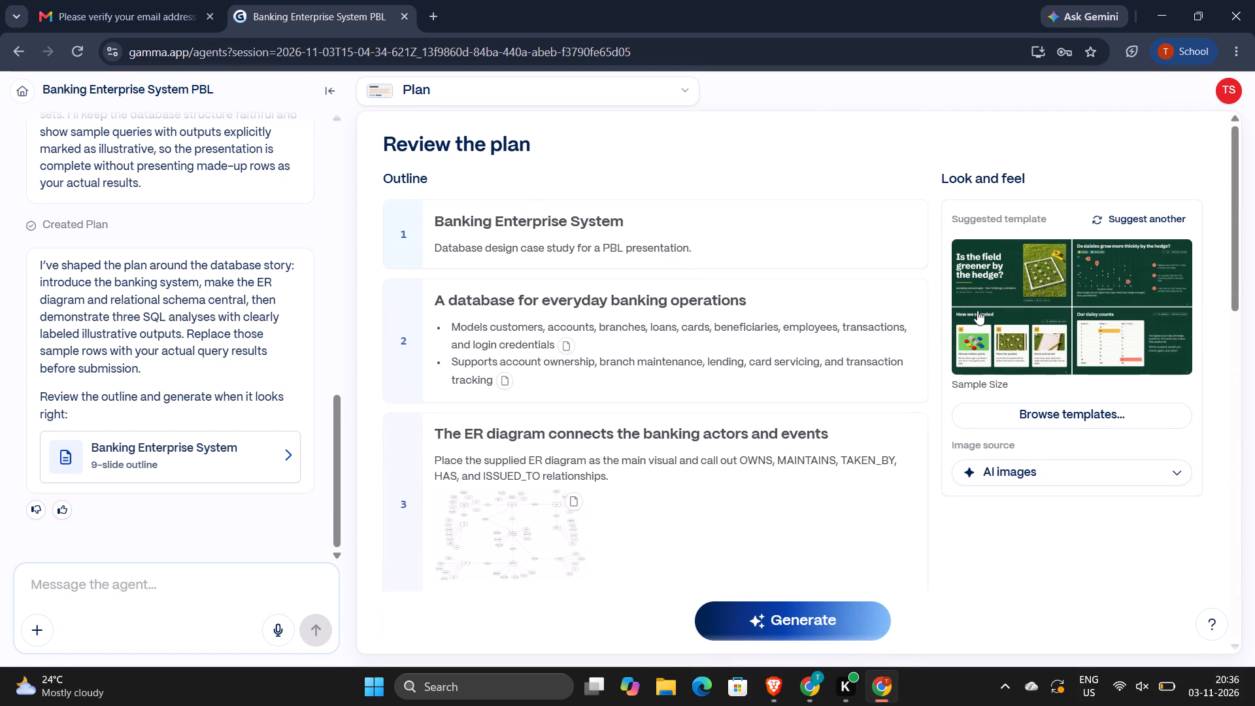
Request another suggested template for the Banking Enterprise System presentation's look and feel.
left_click(982, 218)
left_click(1128, 223)
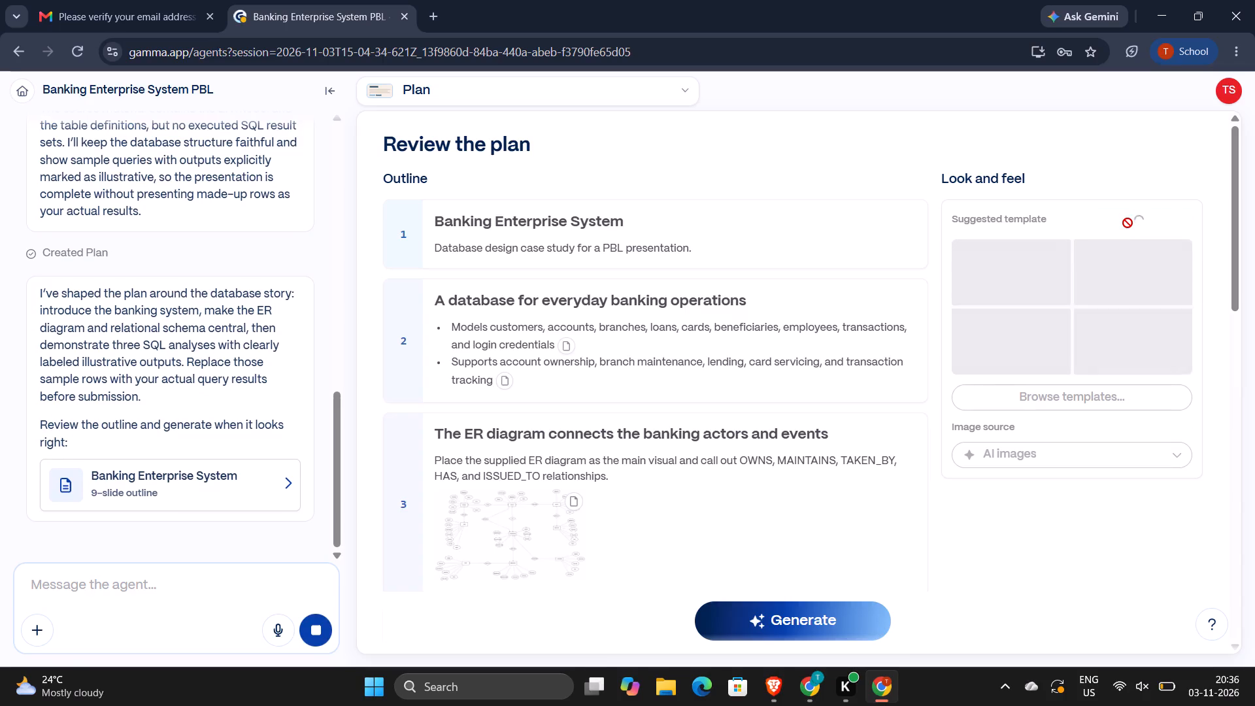
left_click(1230, 84)
left_click(967, 151)
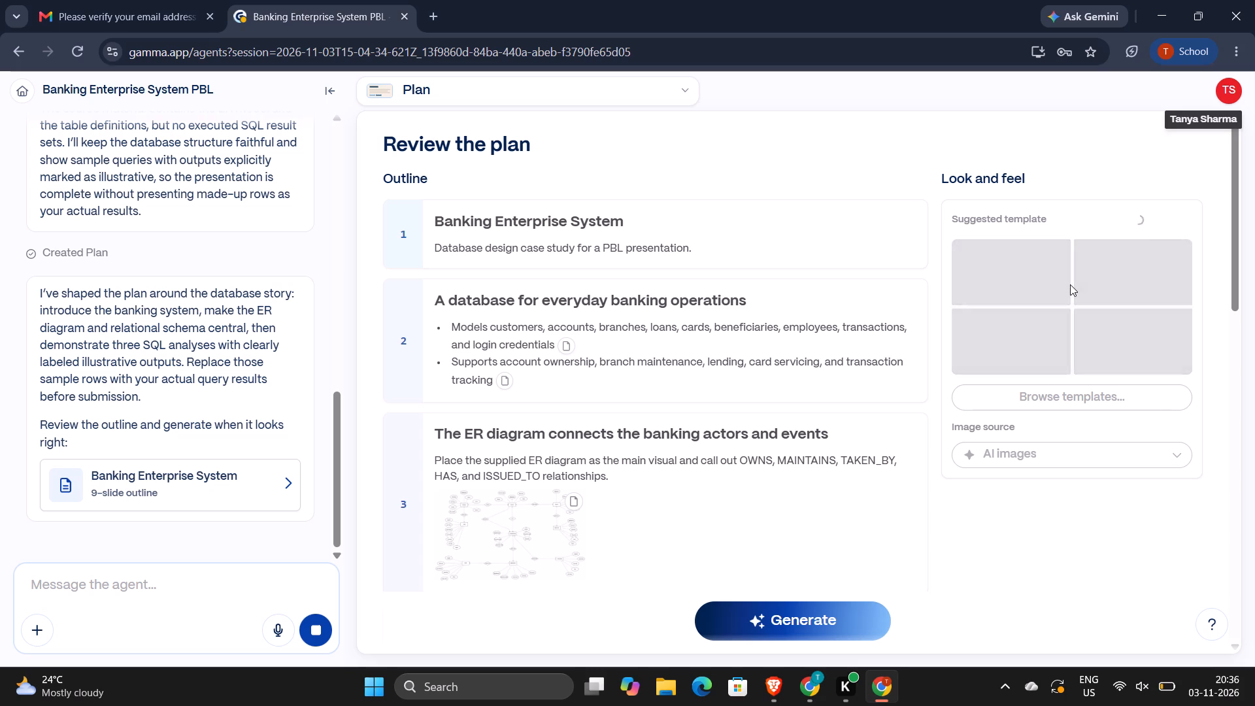
left_click(517, 493)
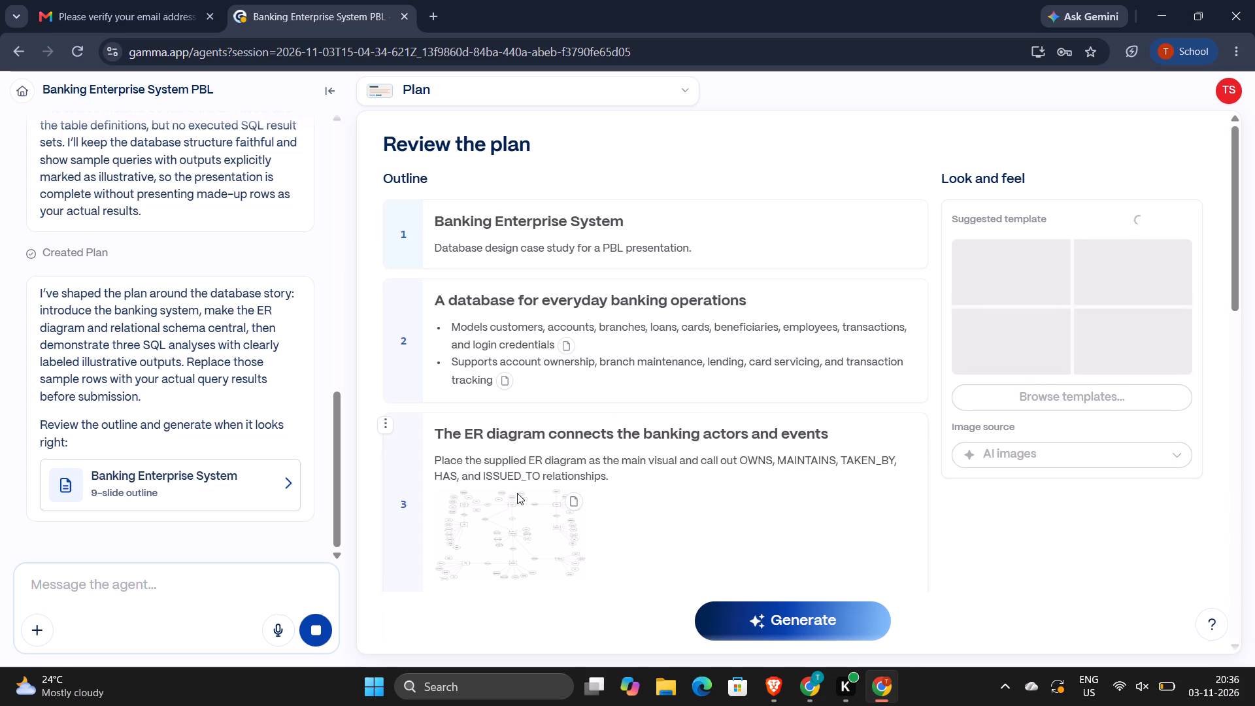
Review the remaining outline slides, expanding the illustrative output tables of Query 3, Query 2 and Query 1.
scroll(516, 522, "down", 5)
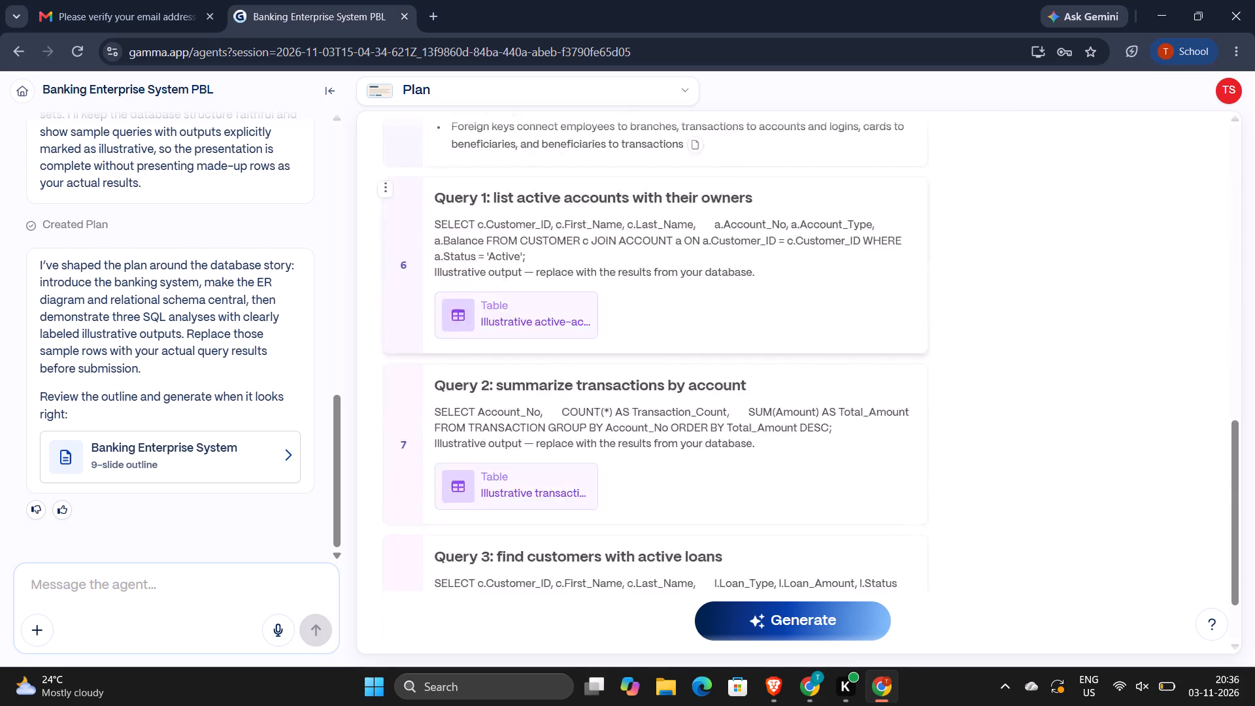
scroll(516, 522, "down", 1)
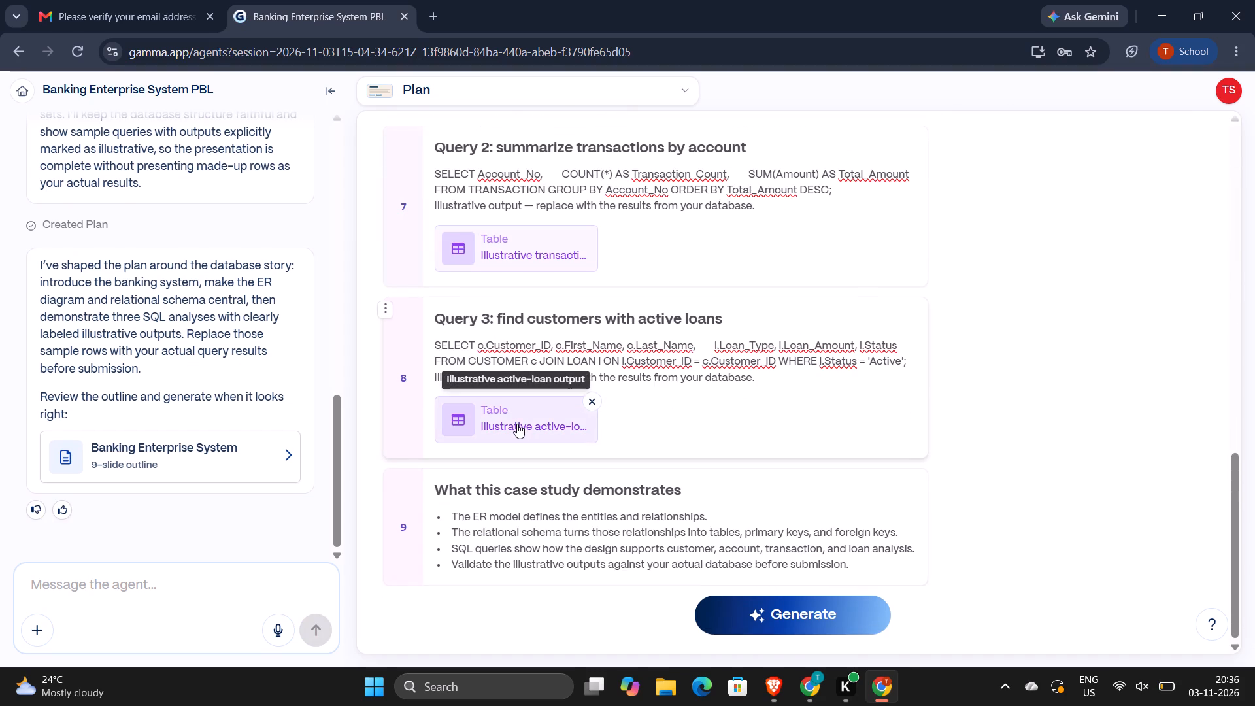
left_click(517, 424)
scroll(517, 424, "down", 1)
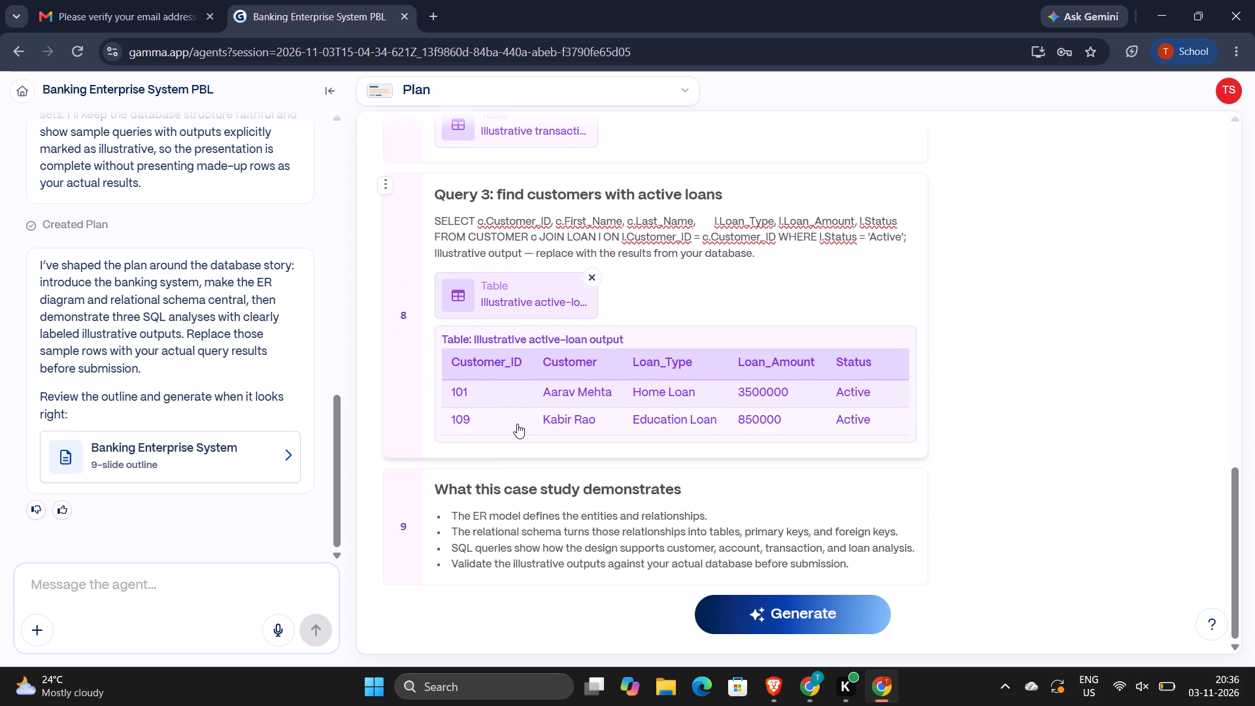
scroll(517, 424, "down", 1)
scroll(517, 424, "up", 2)
left_click(494, 373)
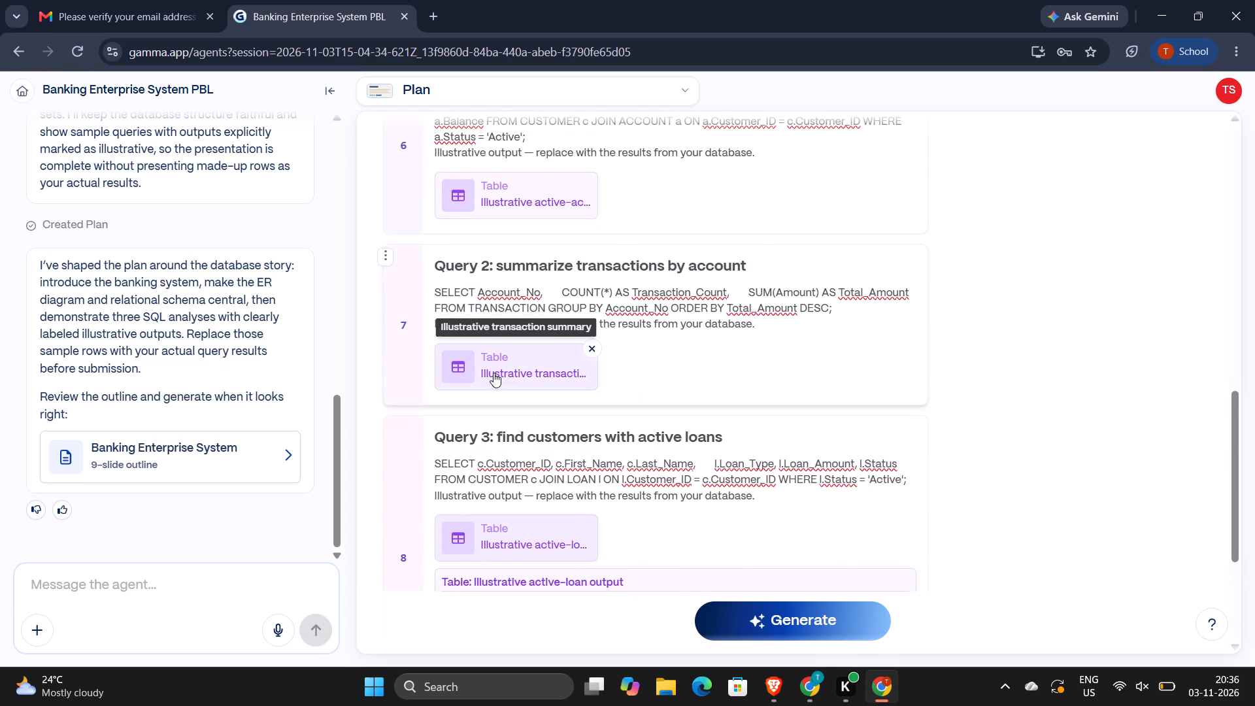
scroll(494, 373, "up", 1)
left_click(481, 330)
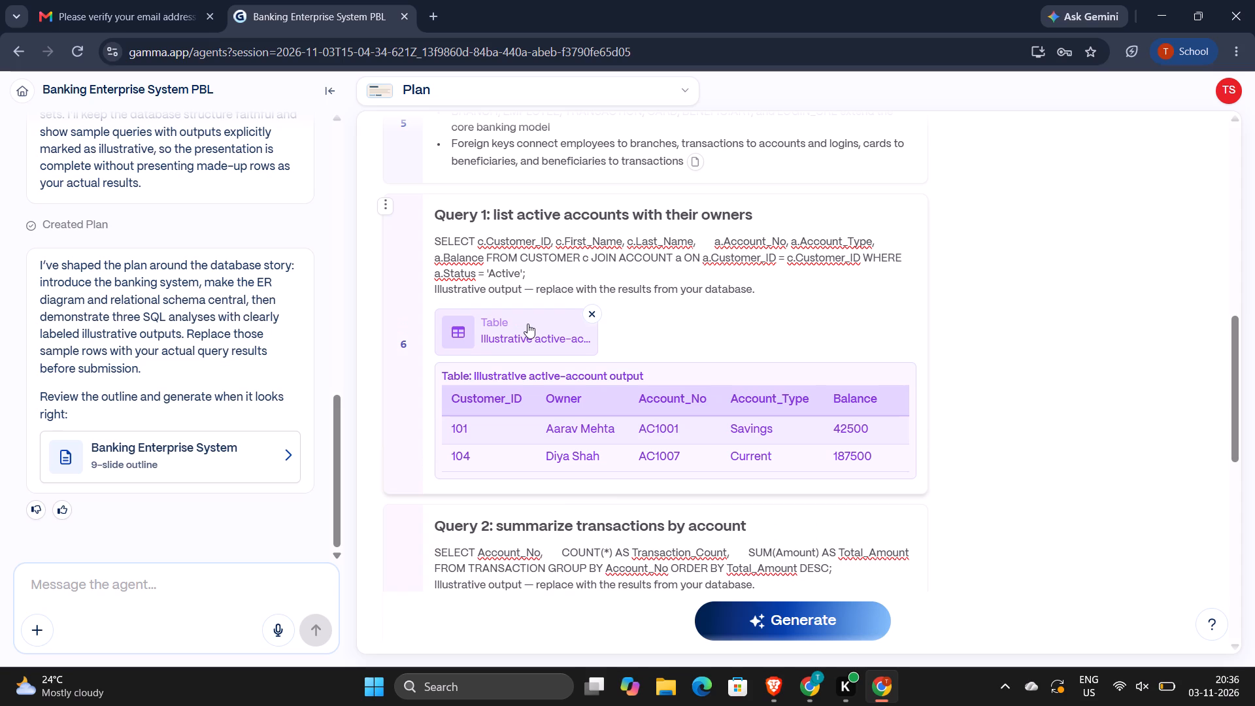
scroll(527, 324, "down", 2)
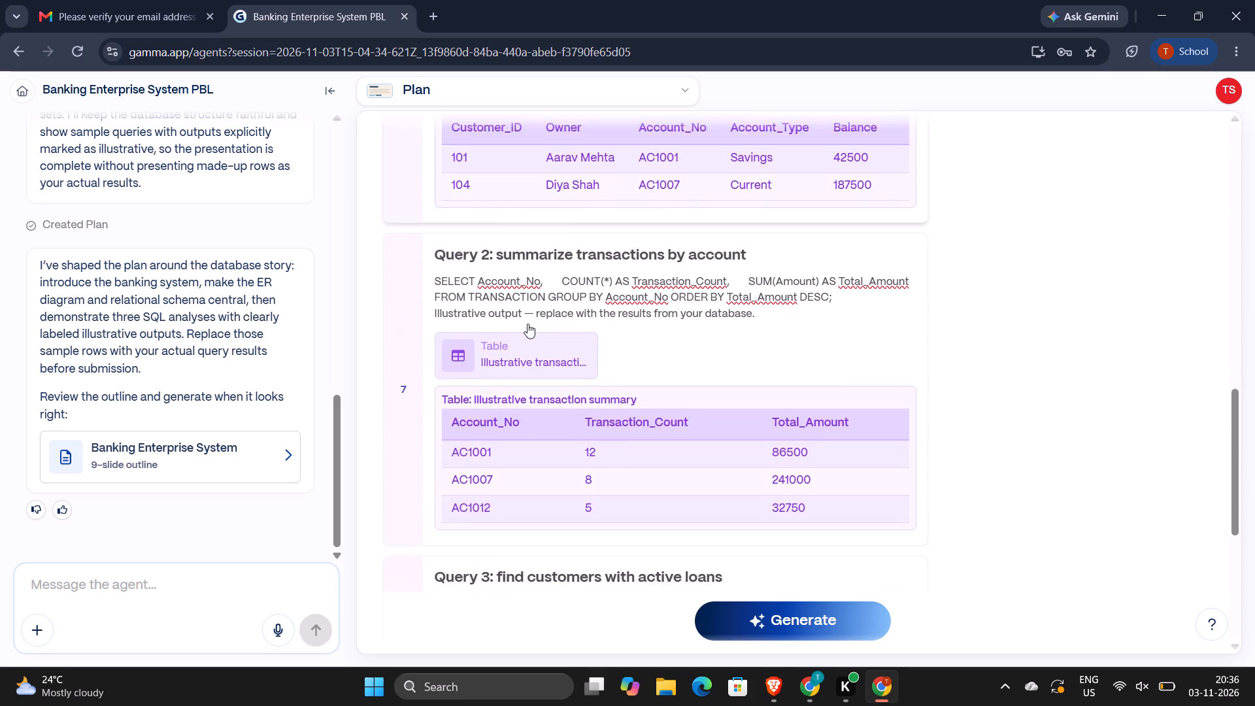
scroll(527, 324, "down", 7)
scroll(527, 324, "up", 9)
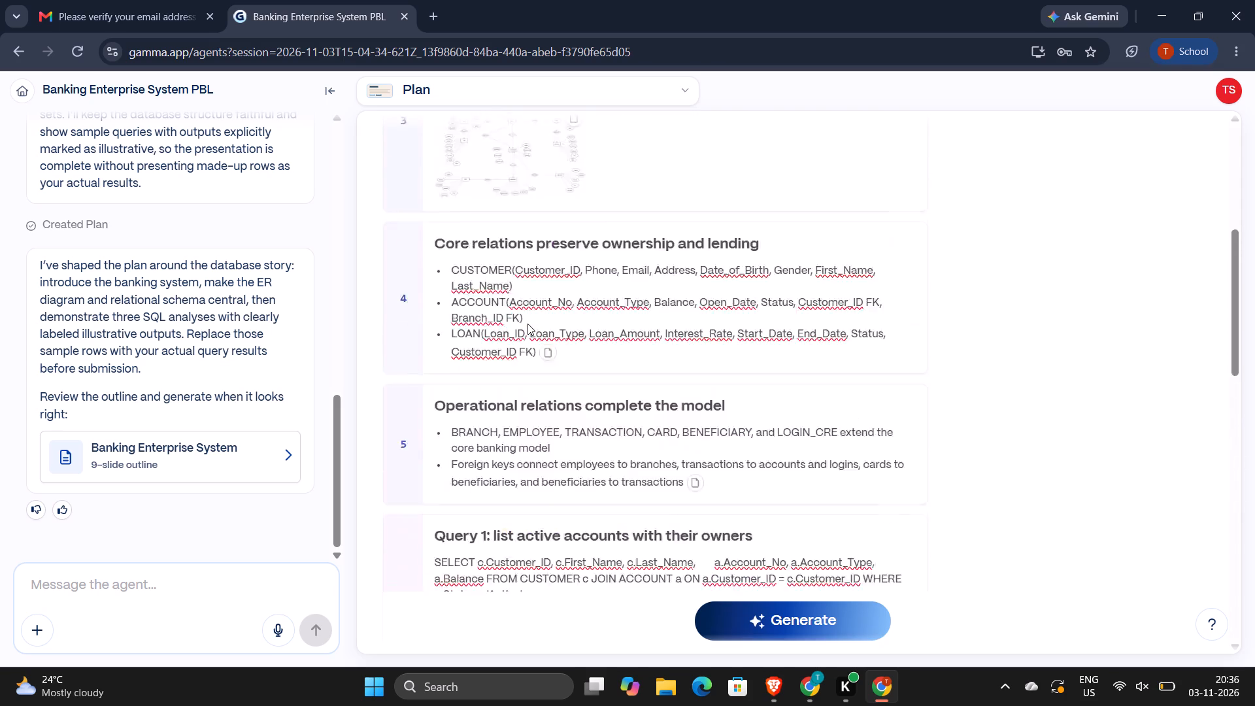
Open the suggested Partition template's preview and examine its description, categories and styles.
left_click(1136, 275)
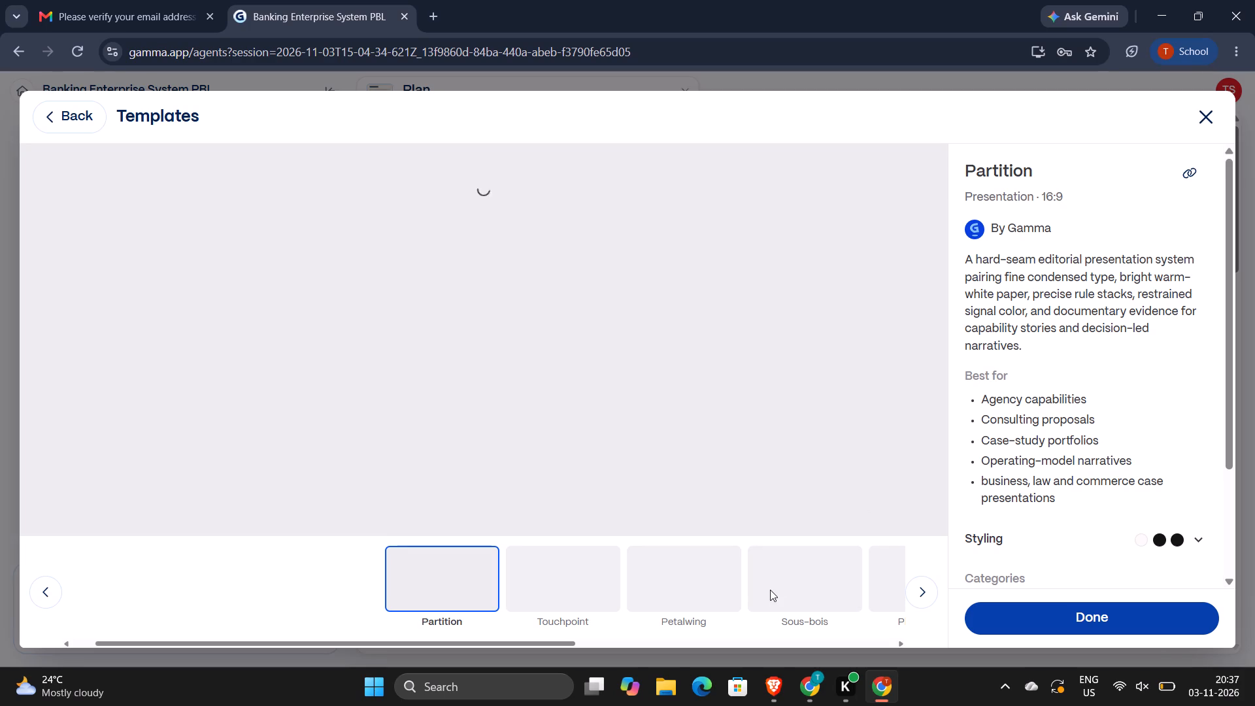
scroll(890, 477, "right", 1)
scroll(1002, 433, "down", 1)
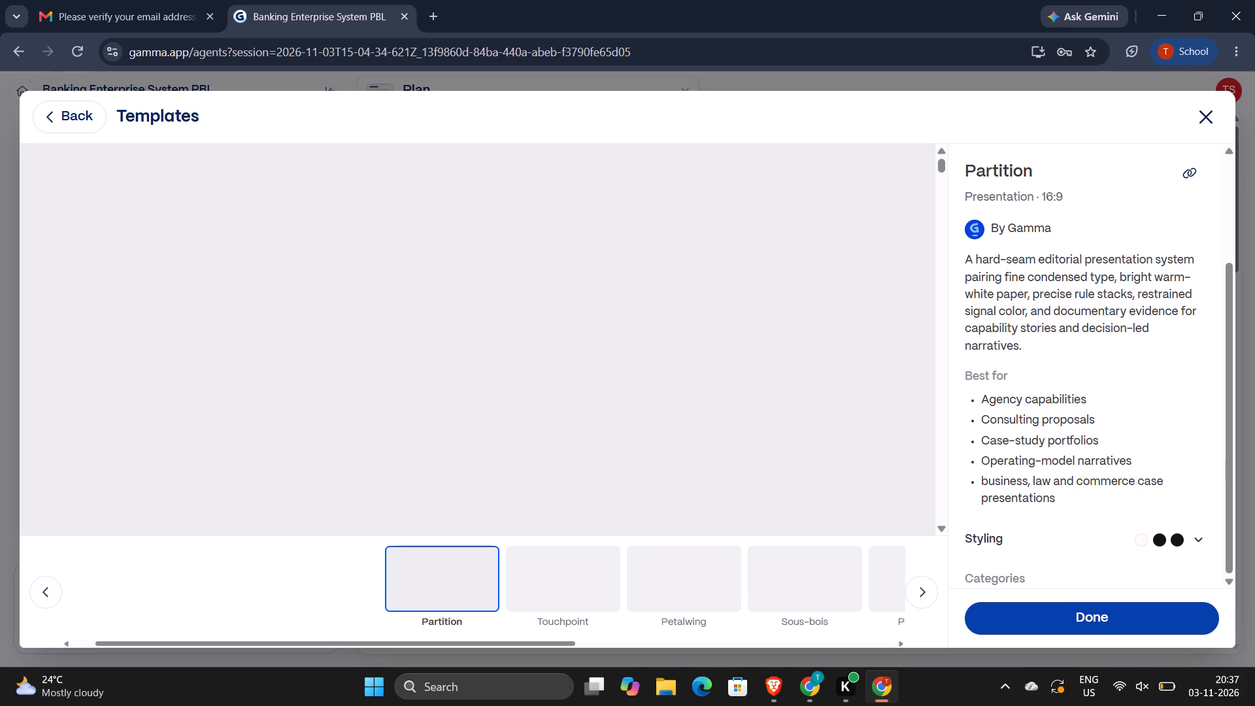
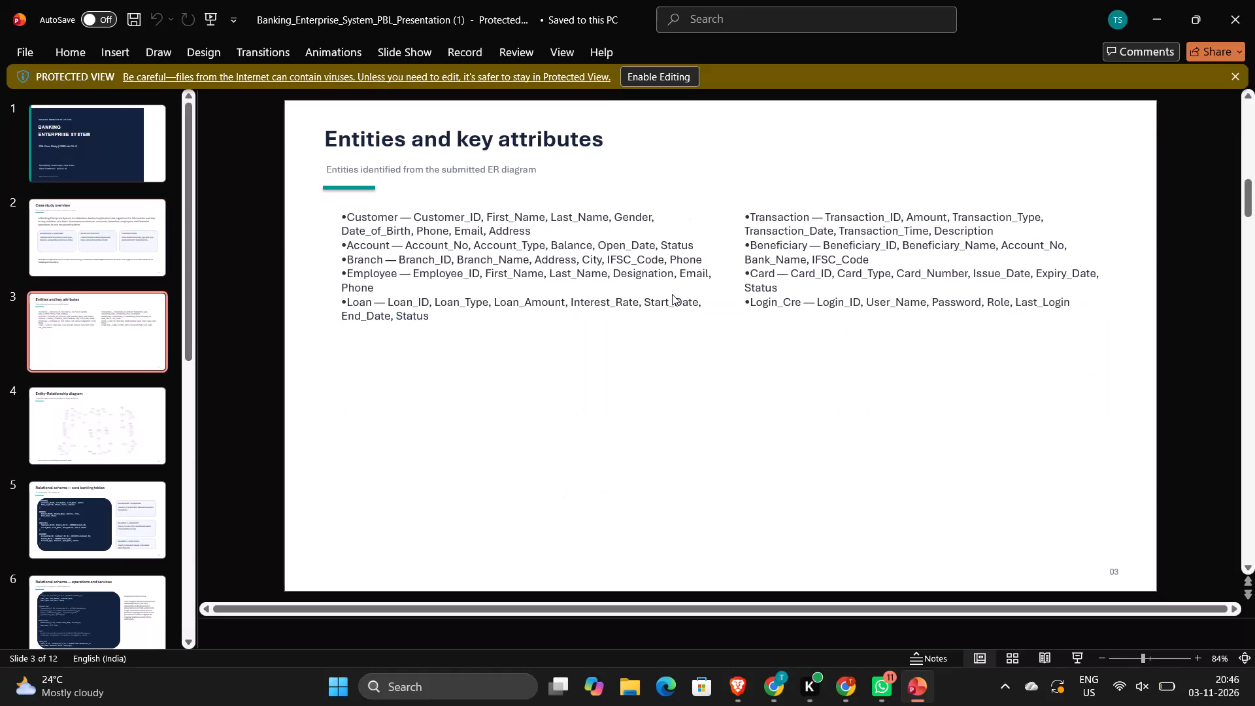
Look through the remaining slides of the Banking Enterprise System presentation, from the entities slide to the conclusion.
key("Right")
key("Right")
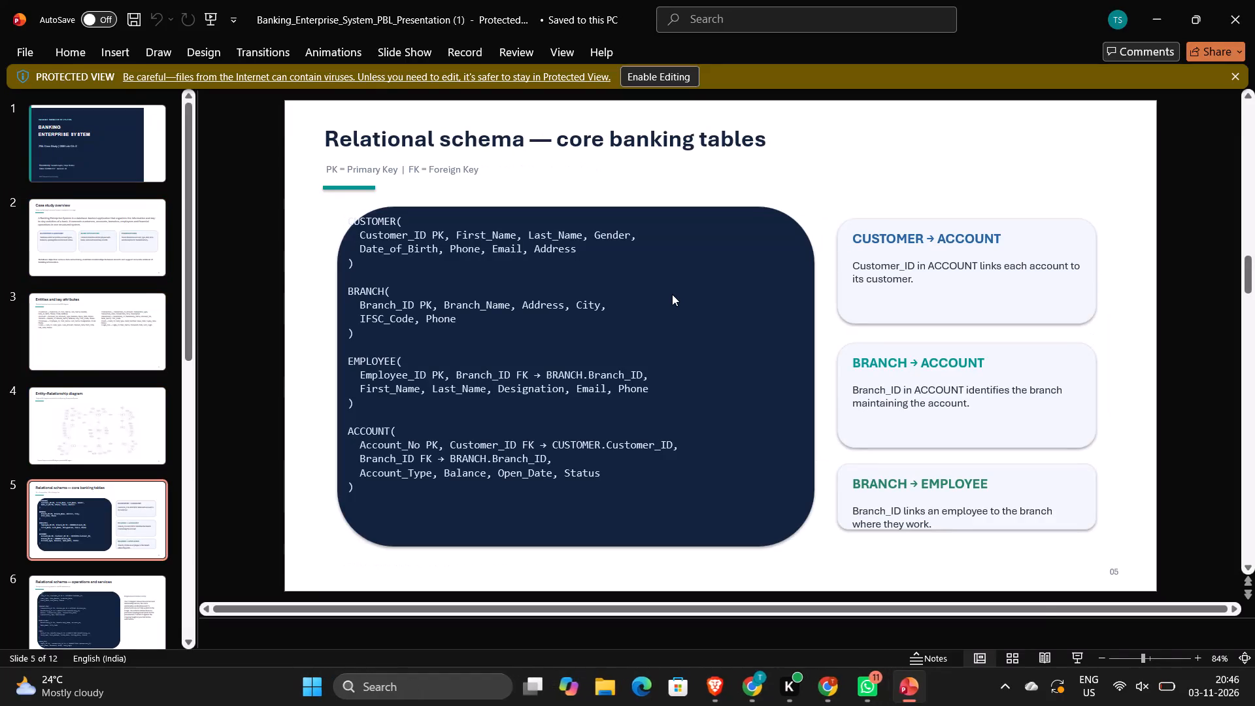
key("Right")
left_click(628, 411)
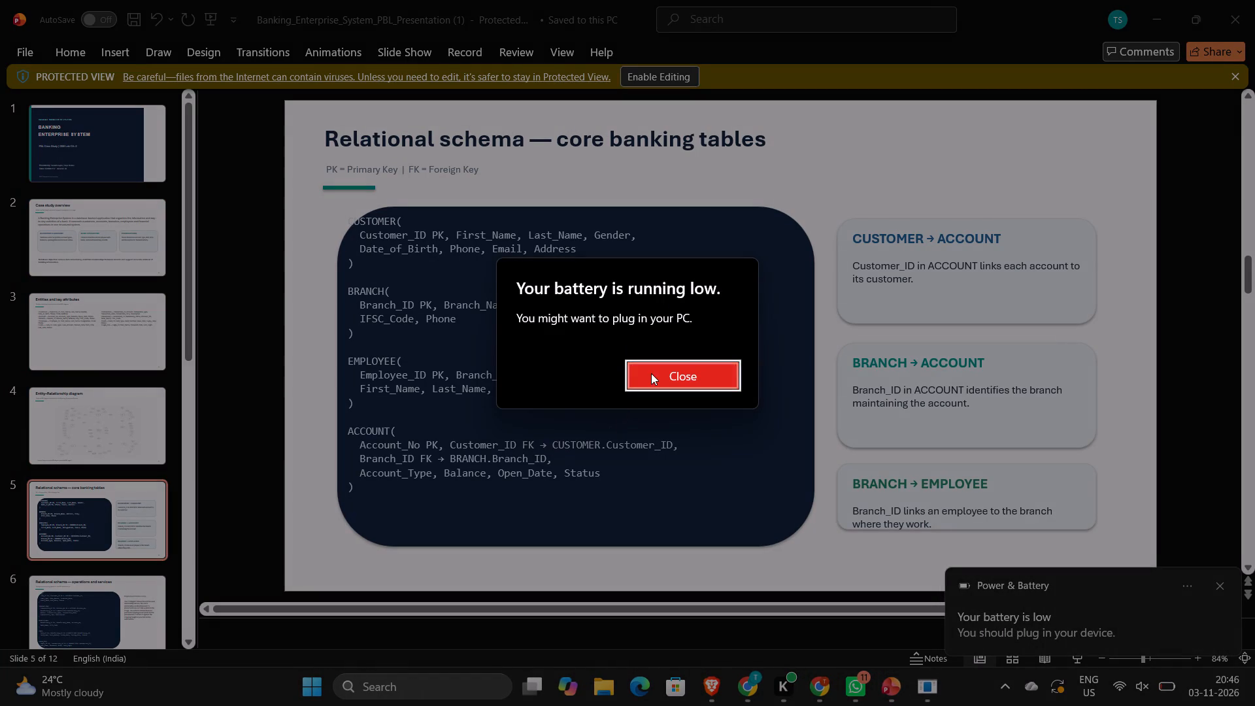
left_click(651, 373)
key("Right")
key("Right")
key("Right")
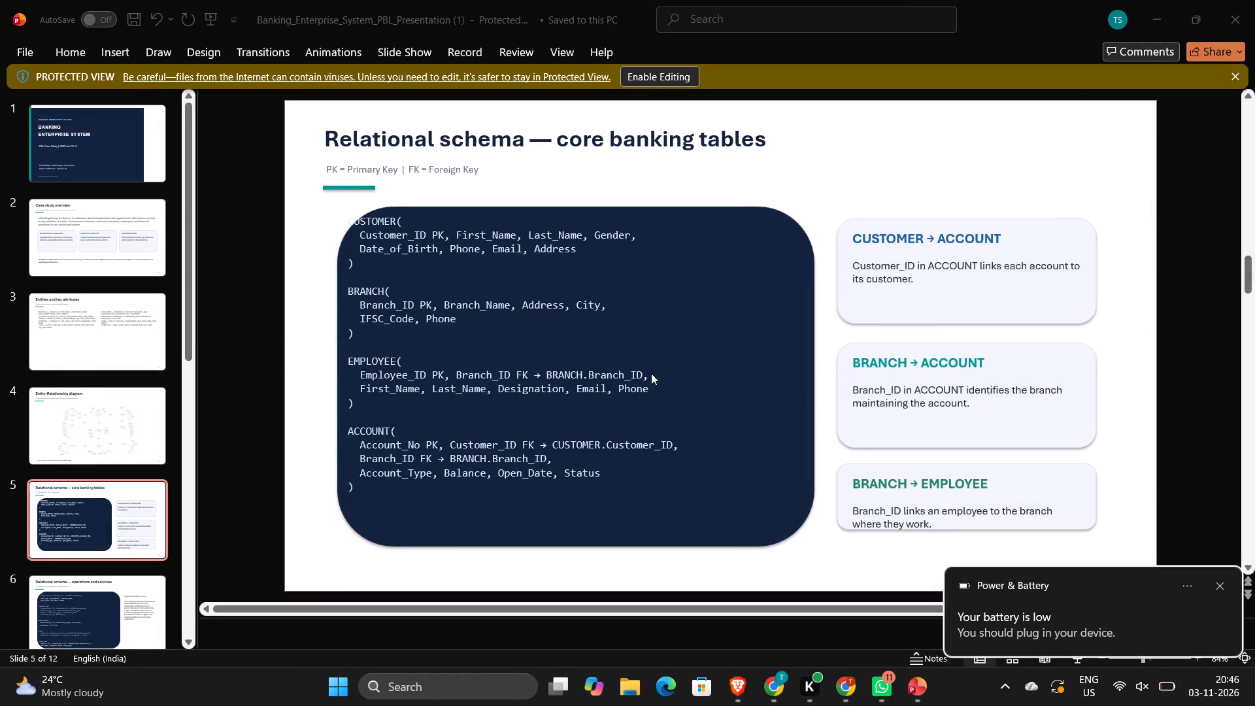
key("Down")
key("Down")
scroll(150, 538, "down", 1)
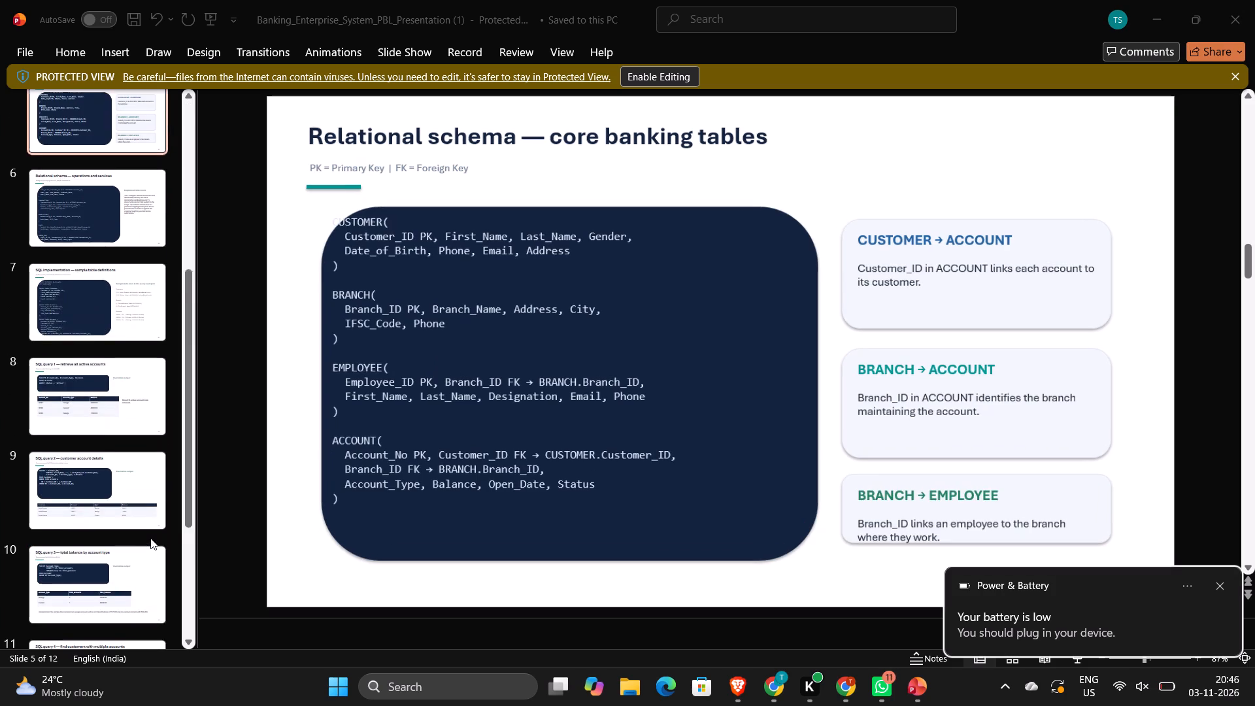
scroll(150, 538, "down", 5)
left_click(110, 557)
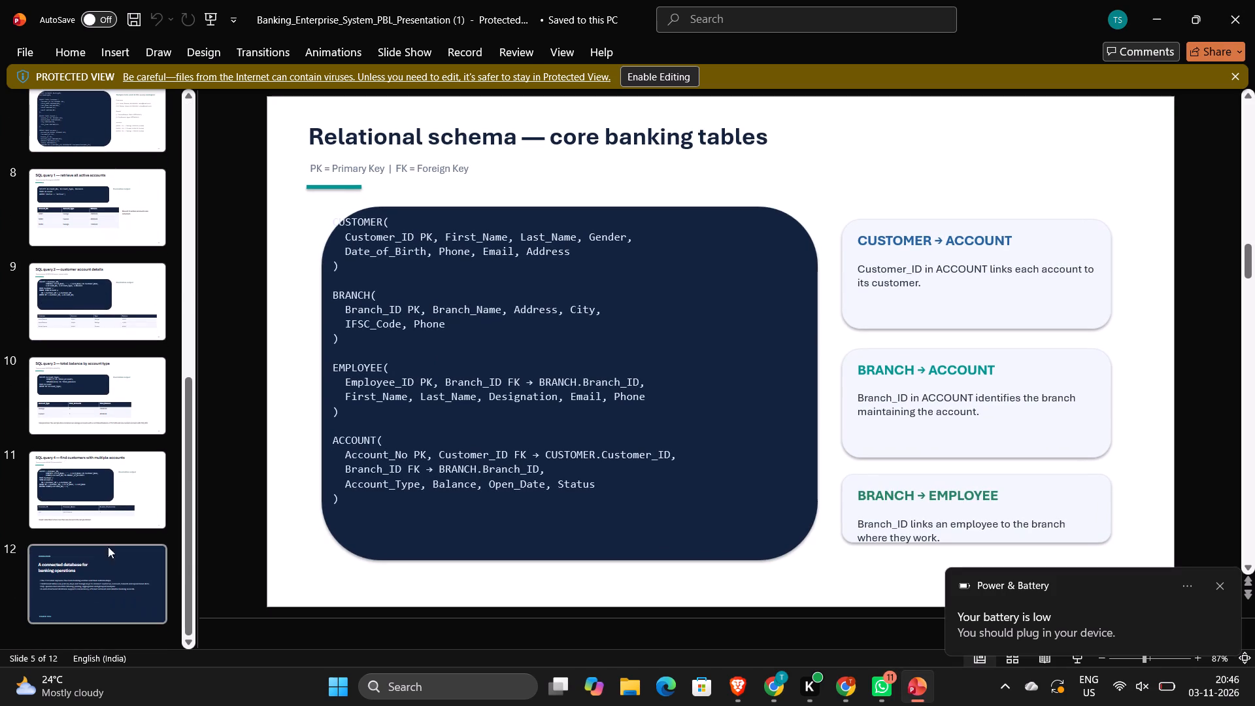
left_click(106, 573)
scroll(94, 444, "up", 9)
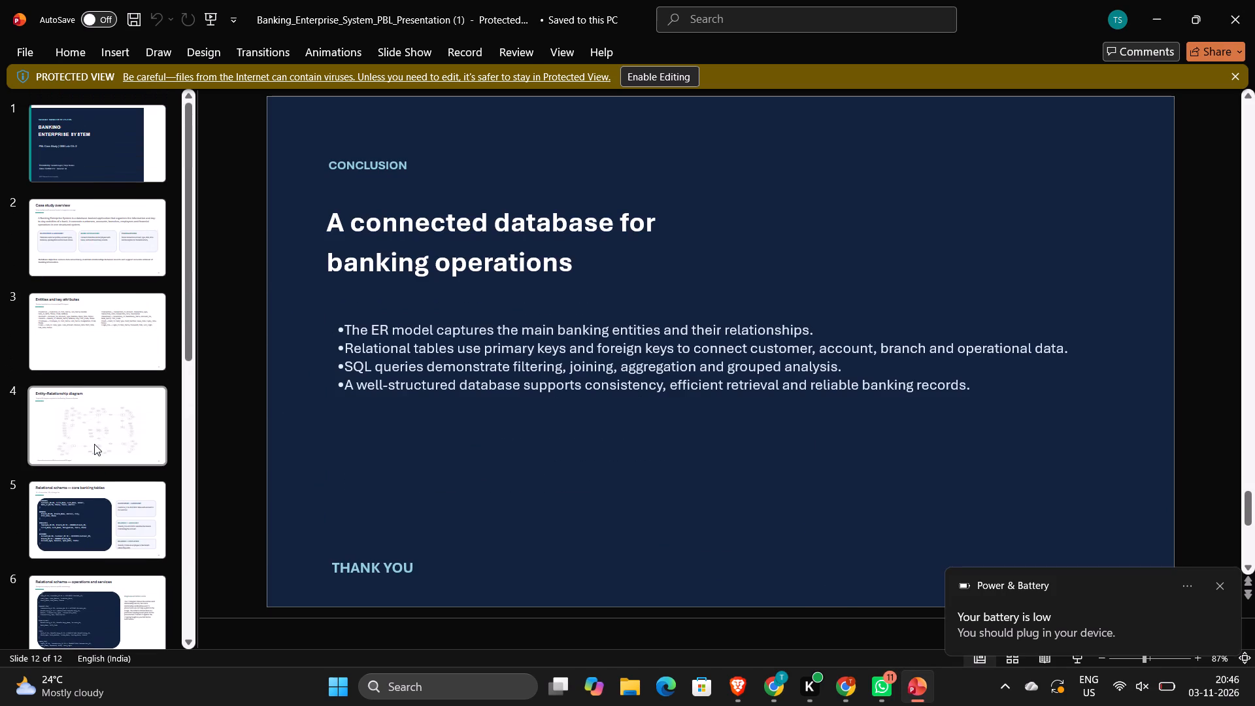
Return to the title slide and enable editing of the protected presentation.
left_click(135, 161)
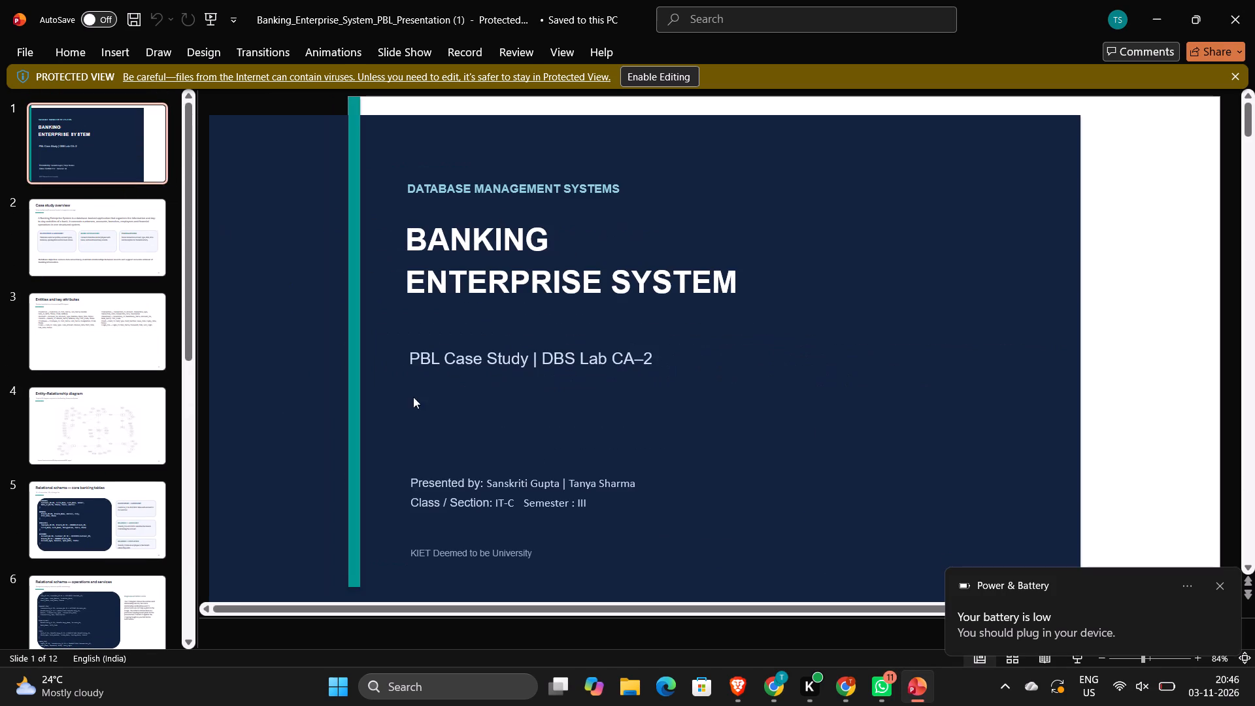
left_click(623, 472)
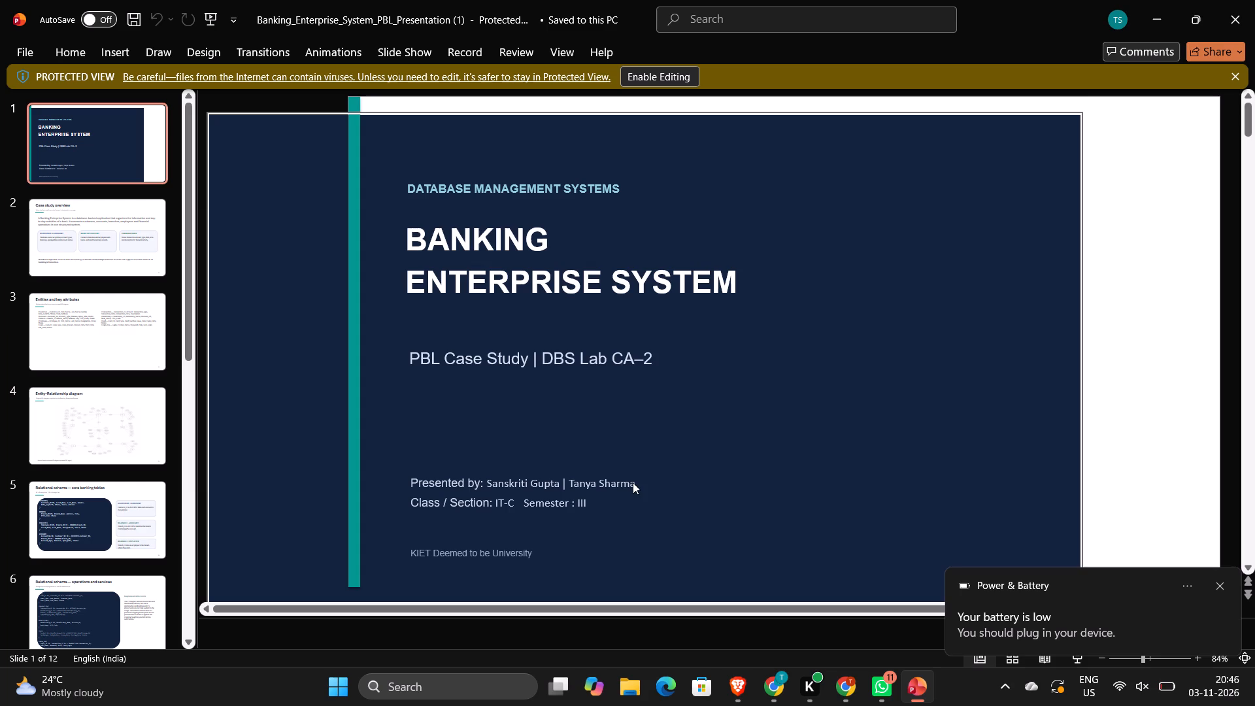
left_click(633, 482)
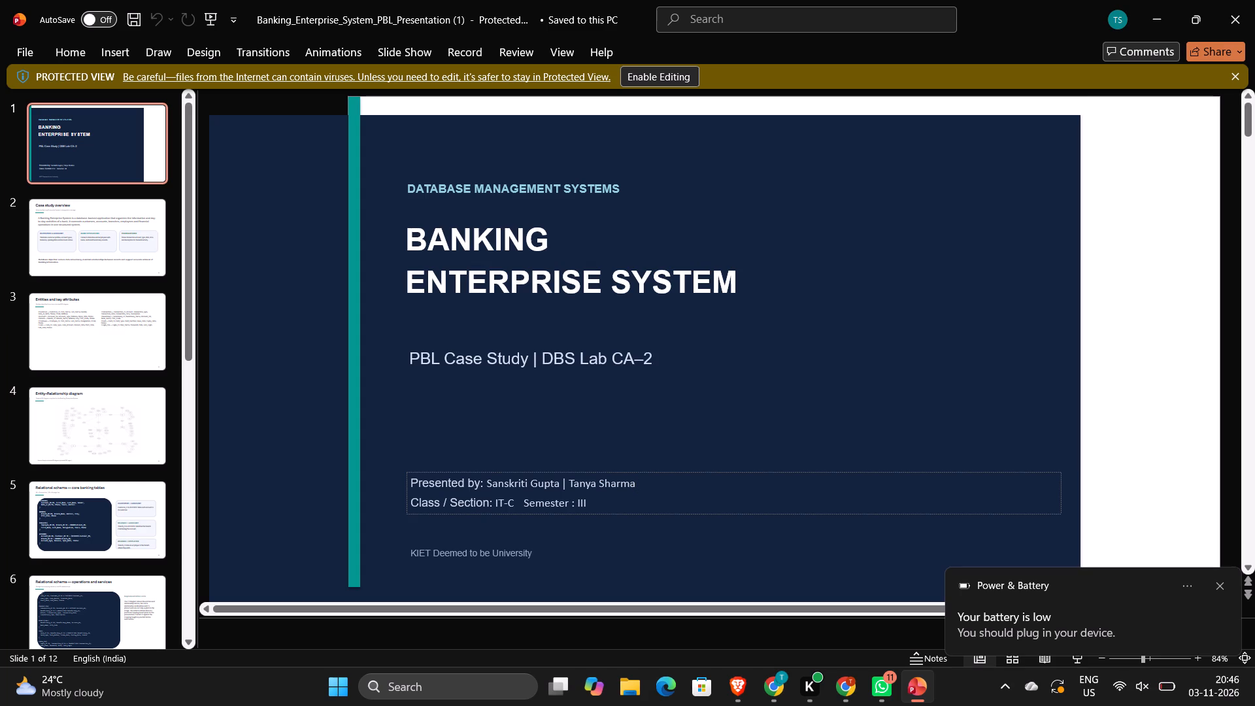
key("BackSpace")
key("BackSpace")
key("BackSpace")
left_click(652, 73)
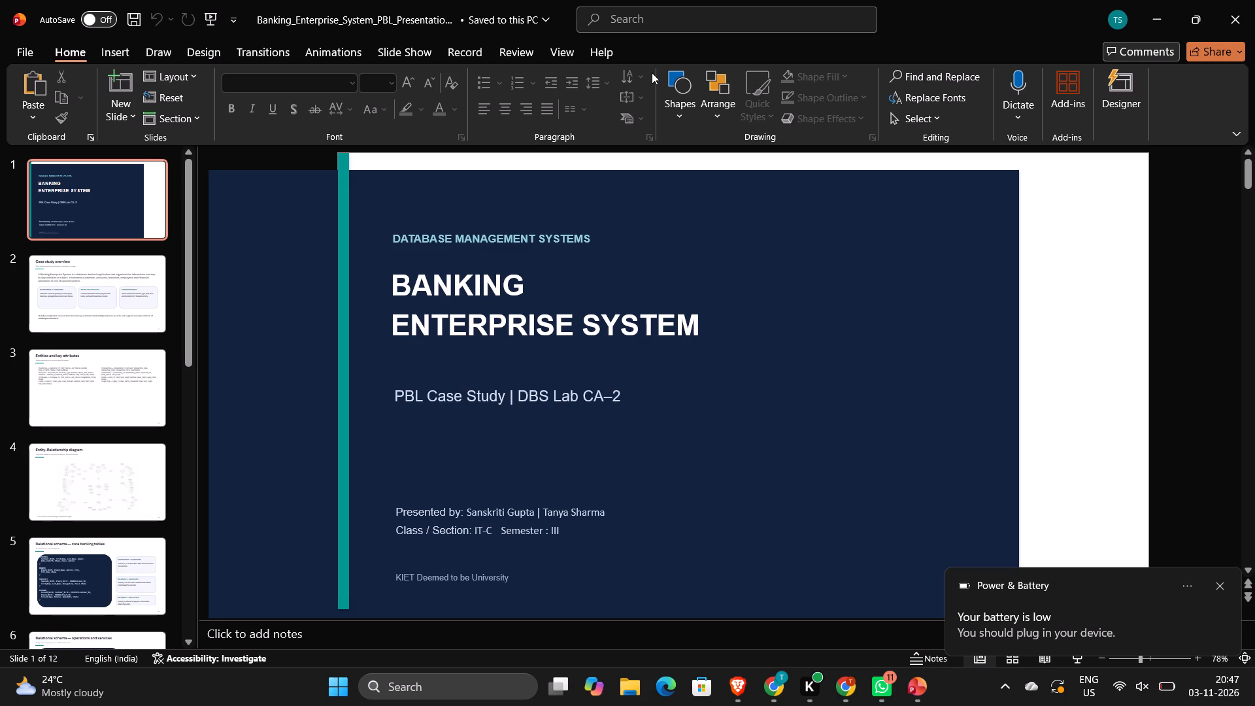
Delete the second presenter's surname from the "Presented by" line on the title slide.
left_click(609, 508)
left_click(609, 514)
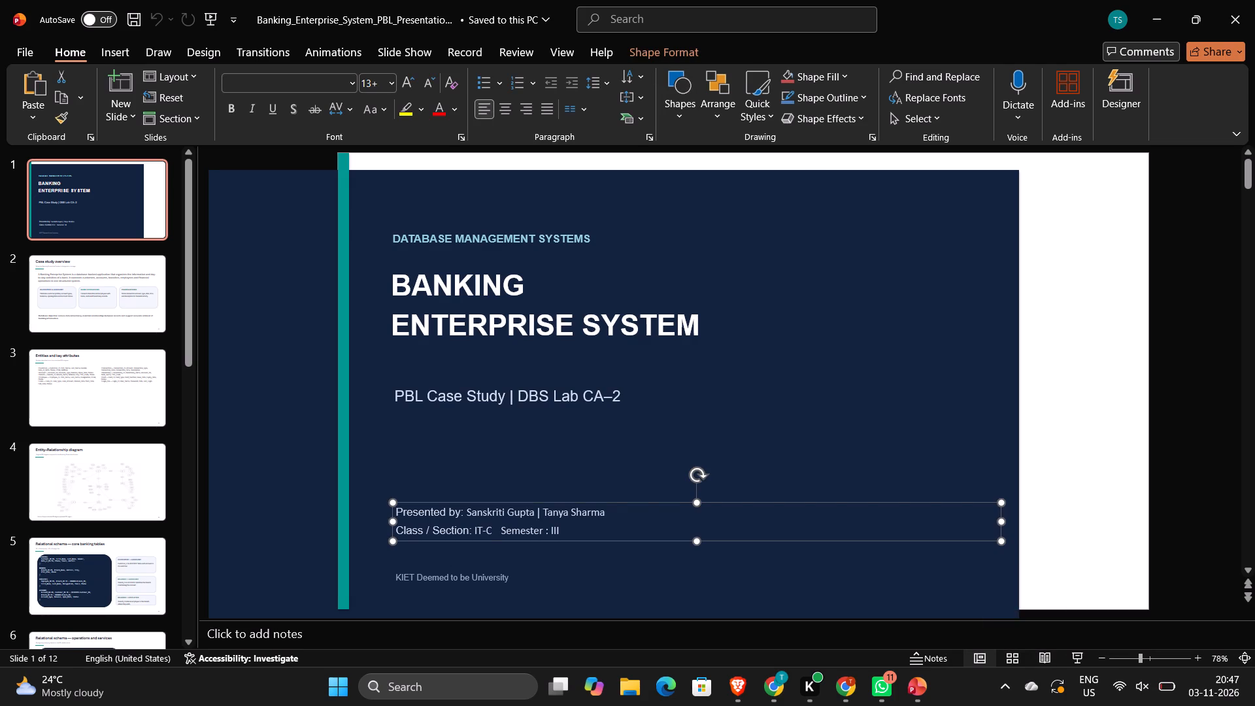
left_click(604, 517)
key("BackSpace")
key("BackSpace")
key("BackSpace")
key("BackSpace")
key("BackSpace")
key("BackSpace")
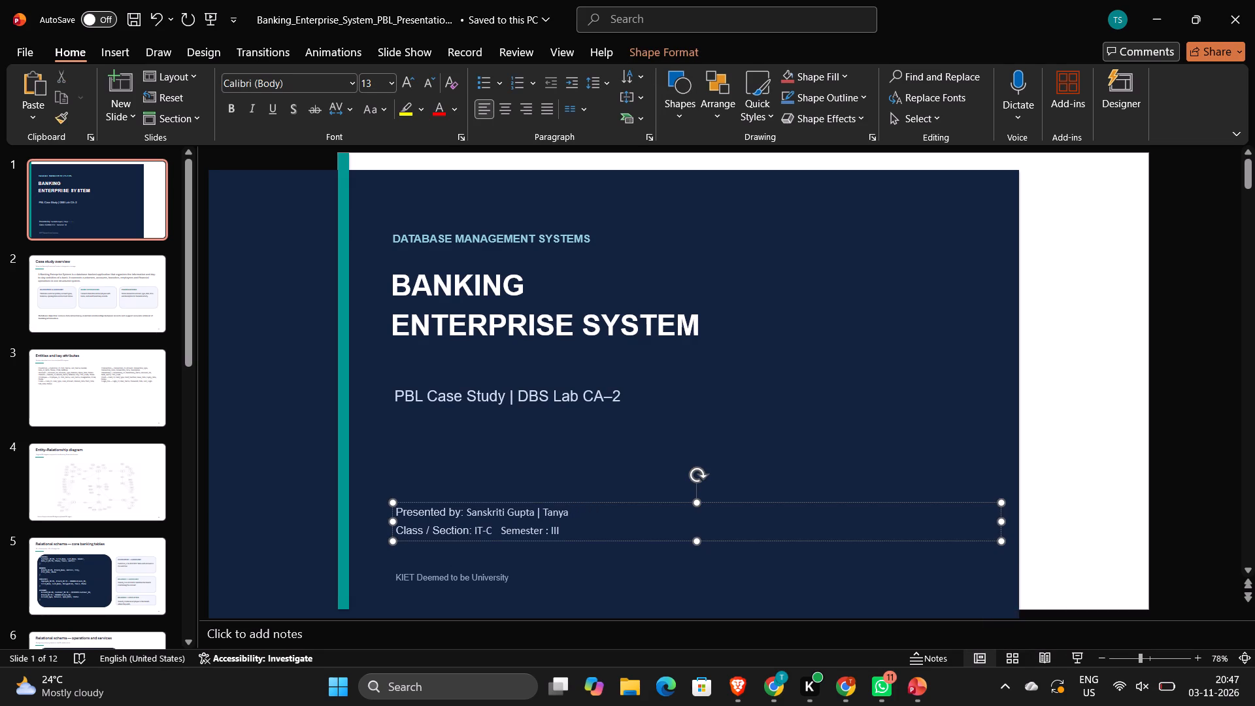
Insert the first presenter's ID number in parentheses after their name in the "Presented by" line, correcting its last two digits.
left_click(535, 514)
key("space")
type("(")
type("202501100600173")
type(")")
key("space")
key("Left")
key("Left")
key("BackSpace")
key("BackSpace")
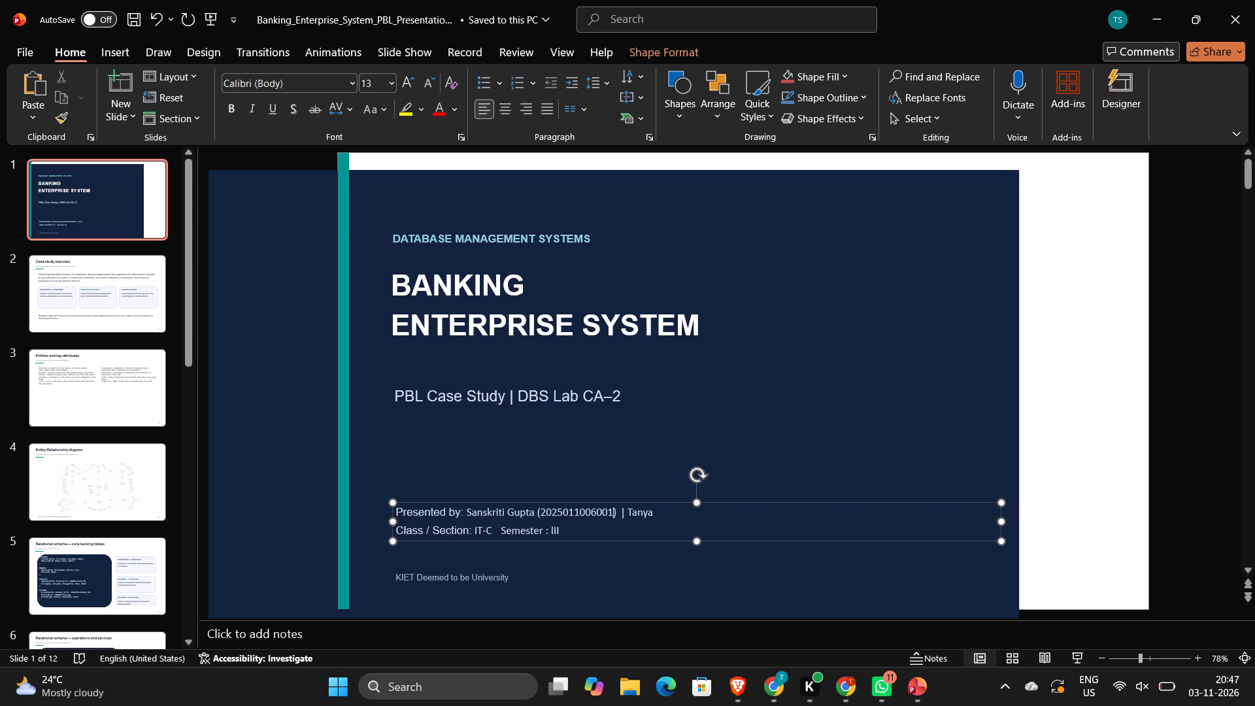
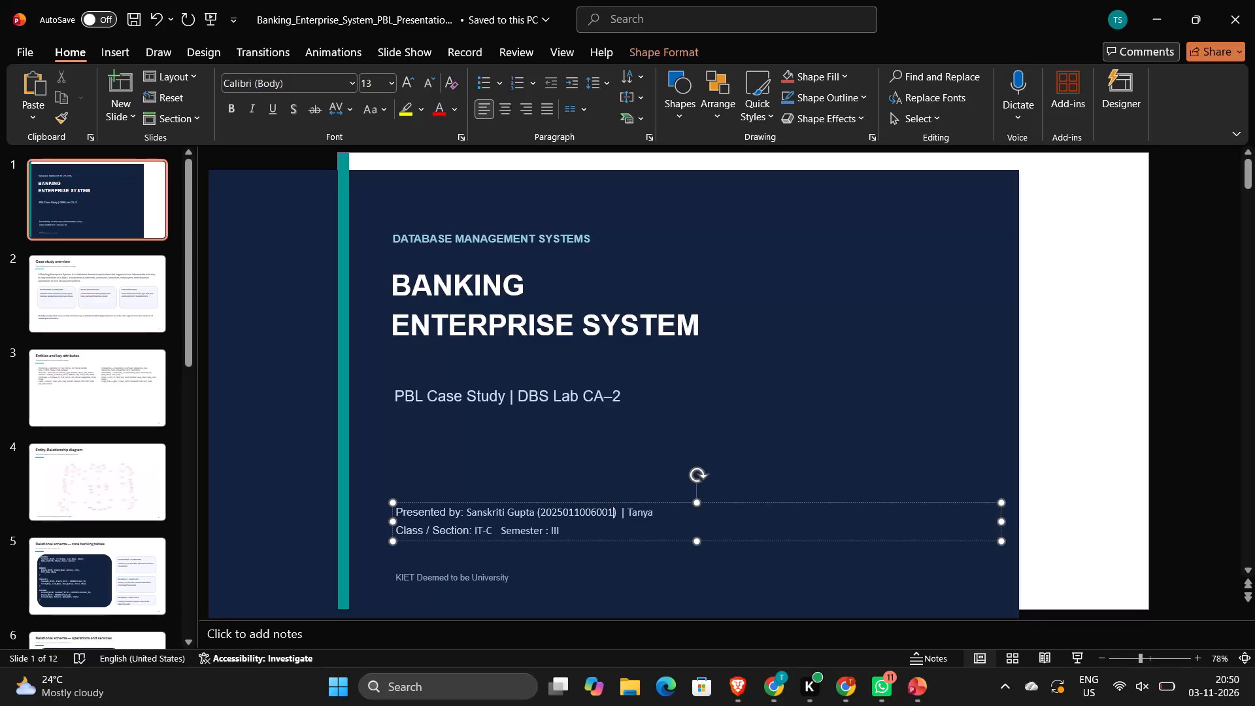
Complete the first presenter's ID number inside the parentheses on the title slide by entering its final two digits.
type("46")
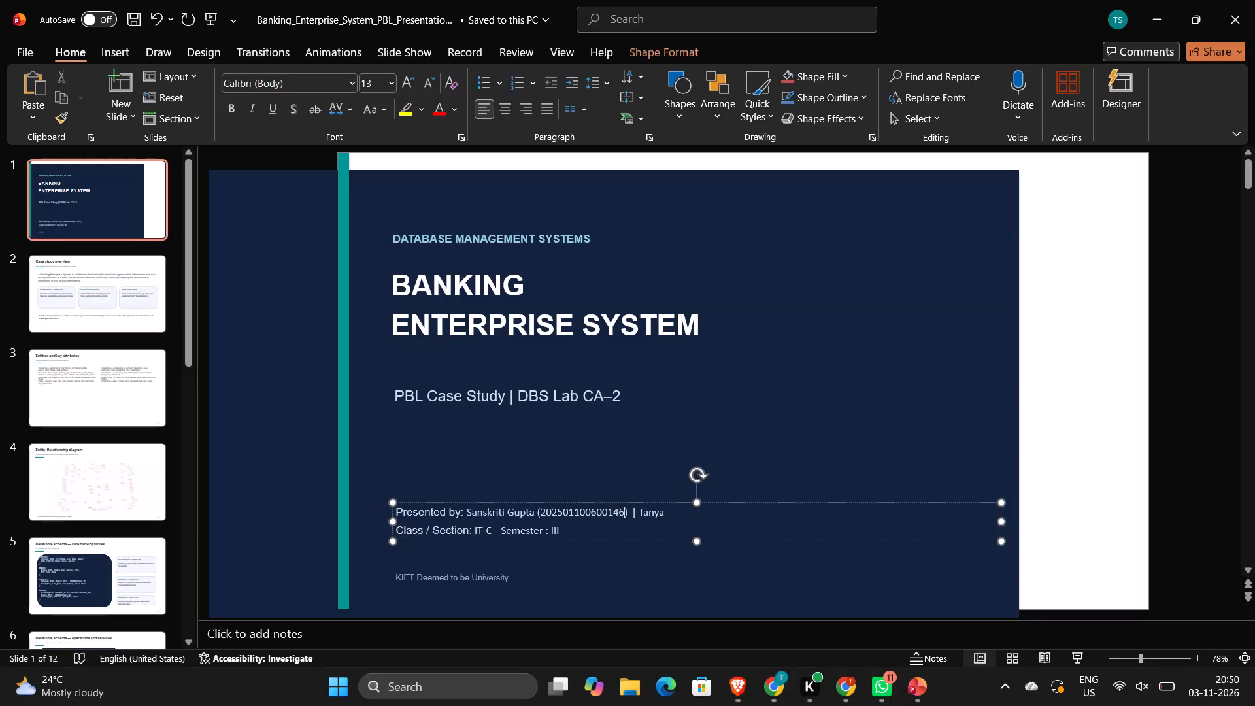
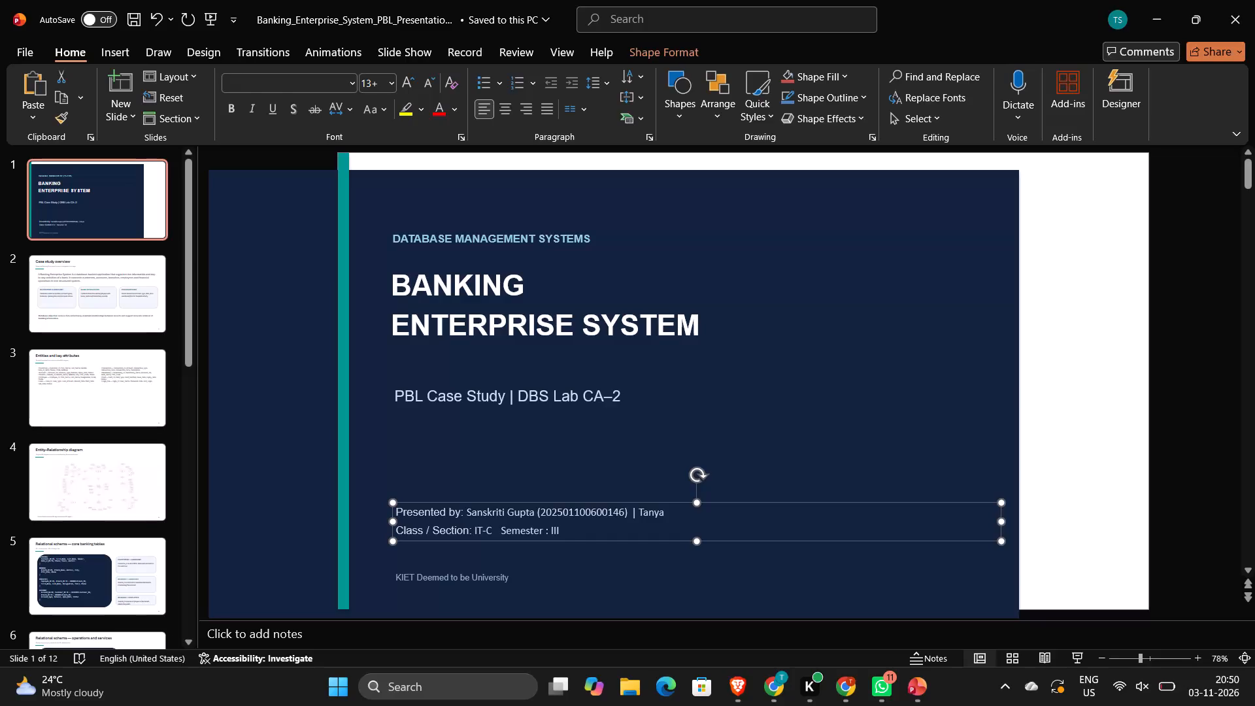
Add a slash after the semester number III in the class details line on the title slide.
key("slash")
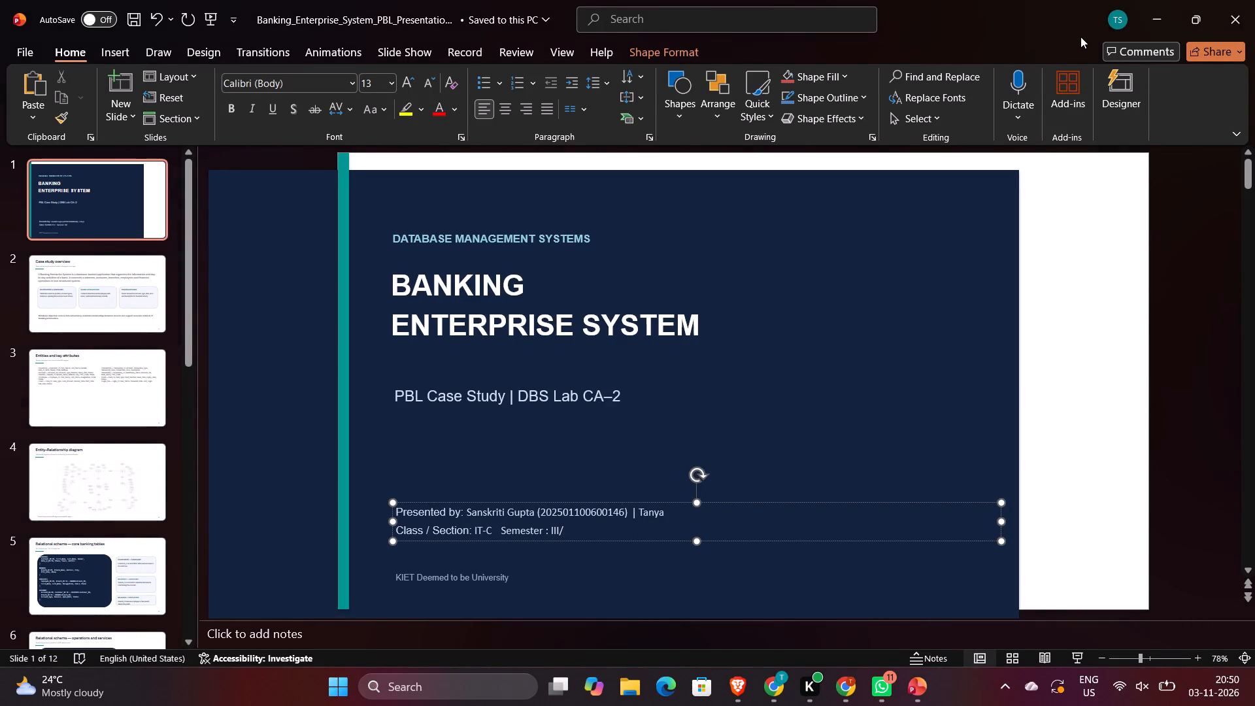
Leave the presentation and bring up the Shut Down Windows dialog on the desktop.
key("alt+F4")
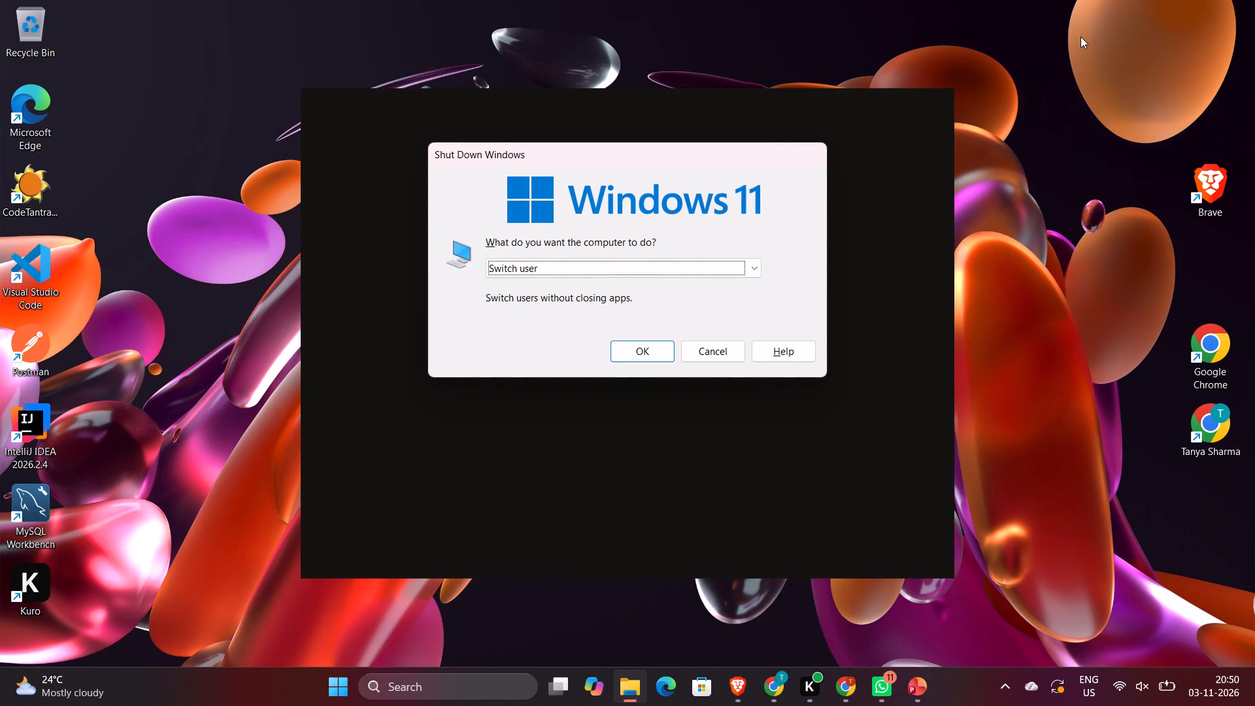
key("alt+F4")
Dismiss the Shut Down Windows dialog without choosing any shutdown action.
left_click(1004, 123)
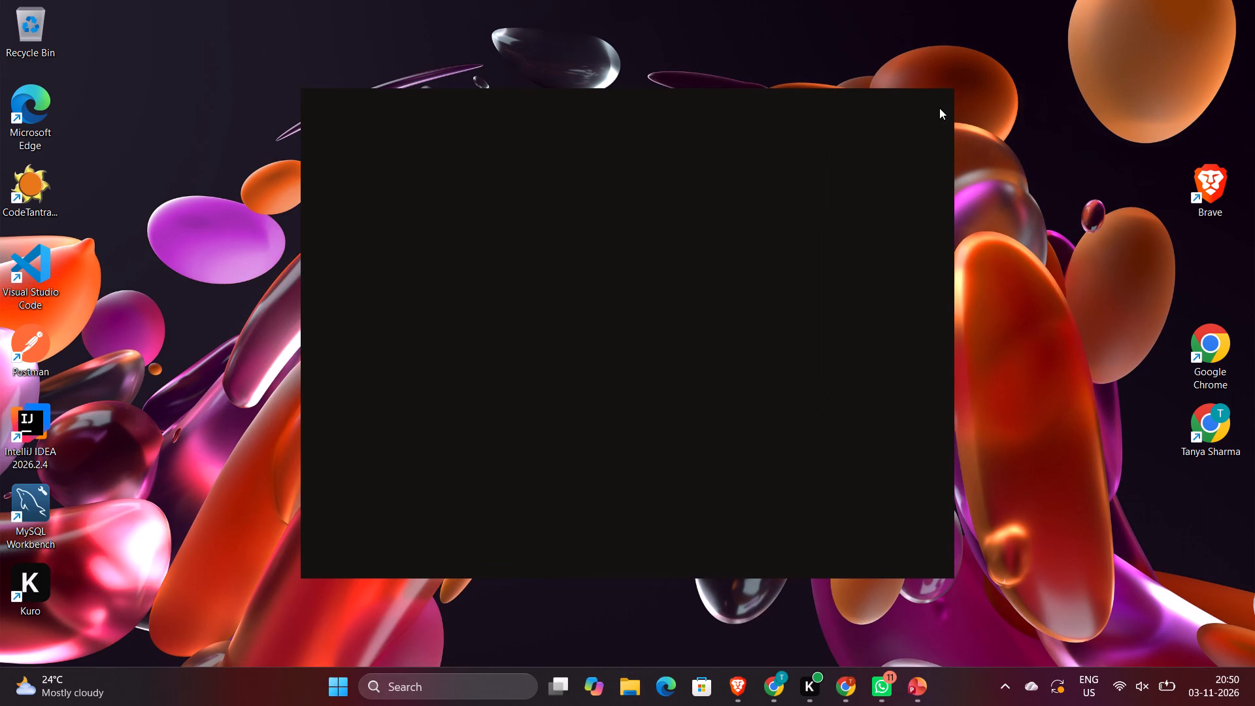
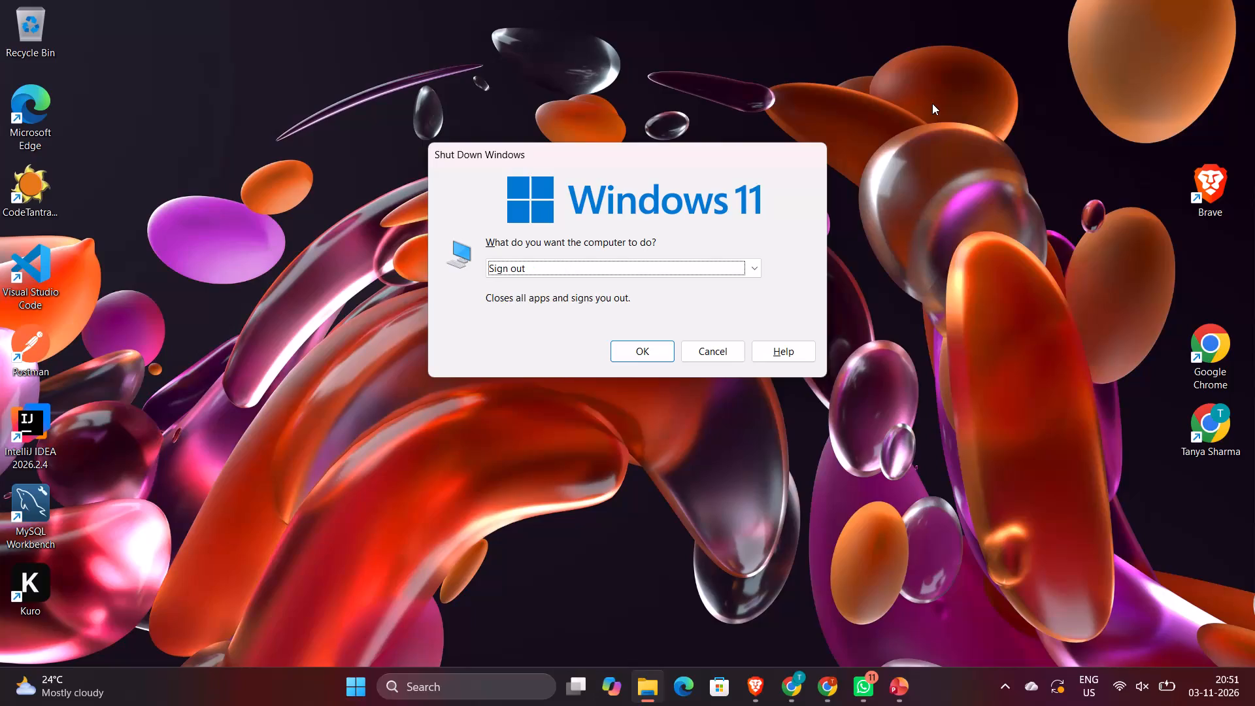
Put the computer to sleep by choosing the Sleep option in the Shut Down Windows dialog.
key("Right")
key("Return")
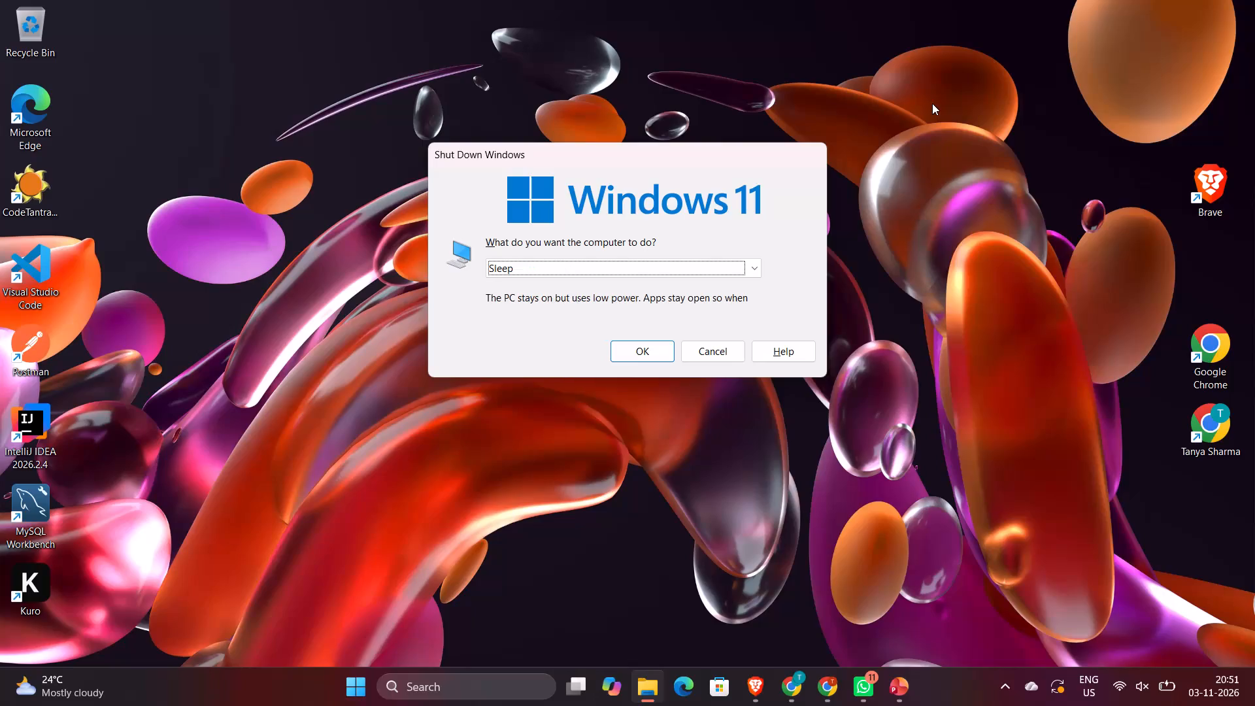
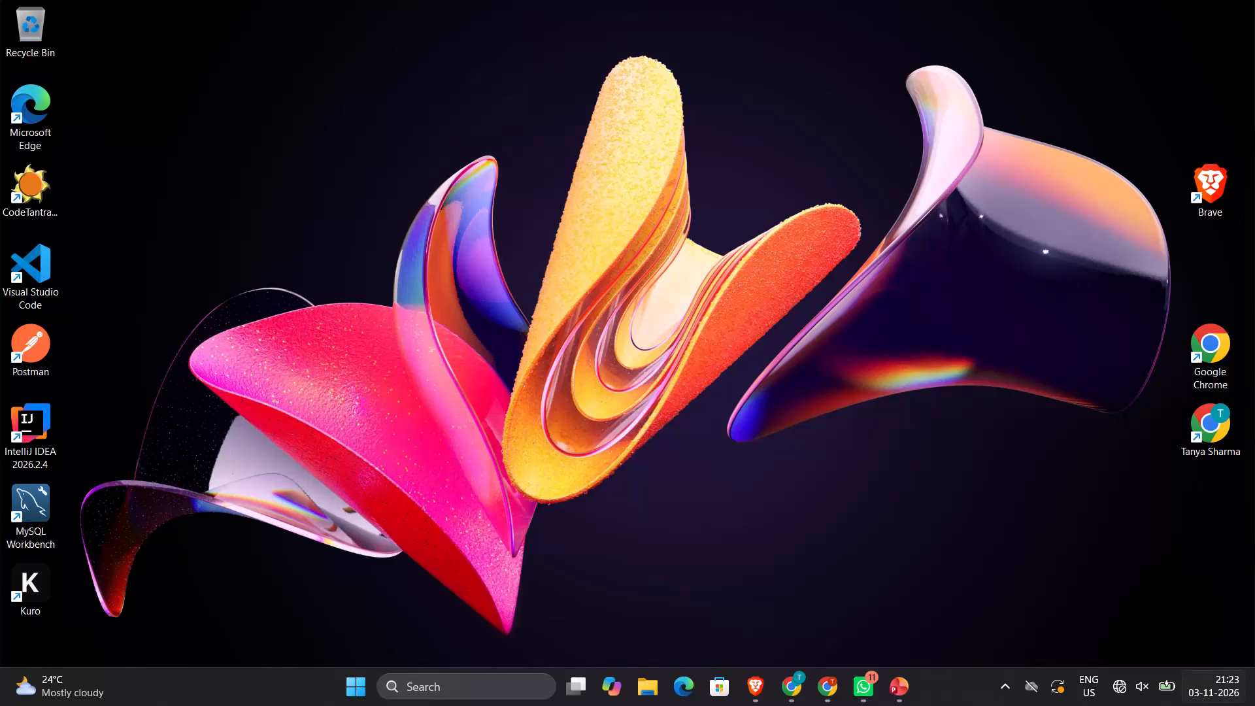
Bring up the list of available Wi-Fi networks to check the computer's current connection.
left_click(1132, 686)
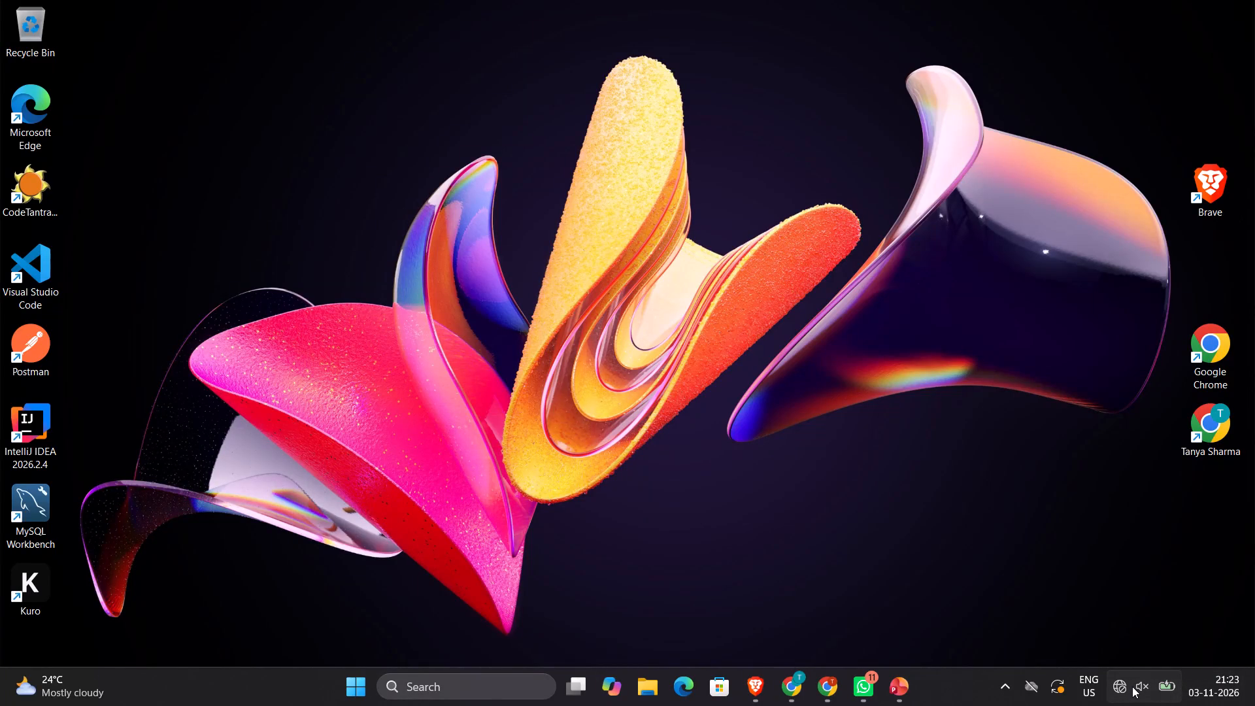
left_click(1128, 685)
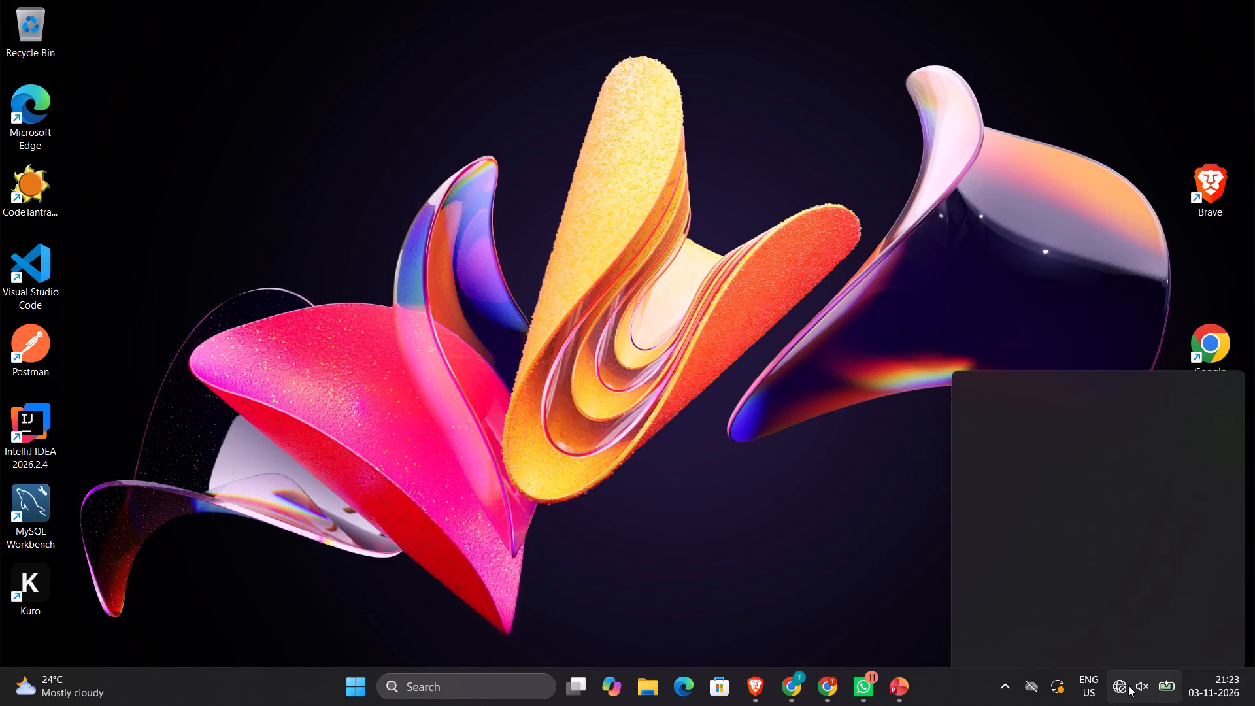
left_click(1026, 374)
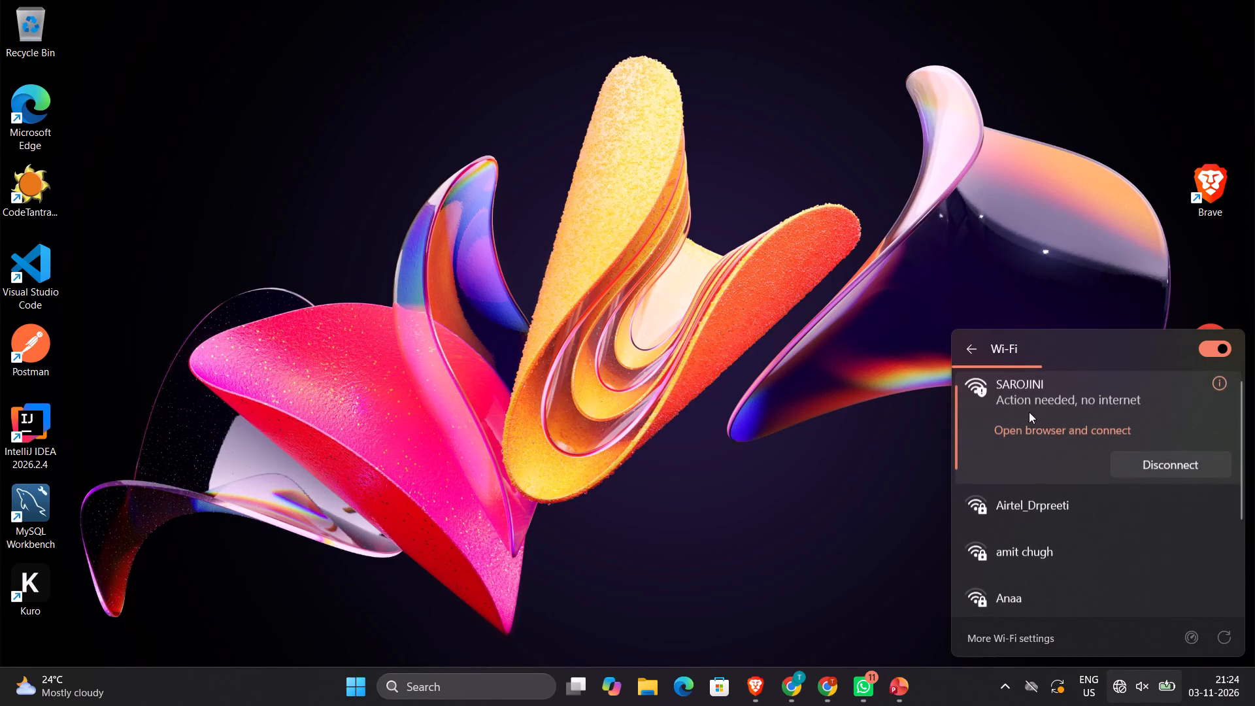
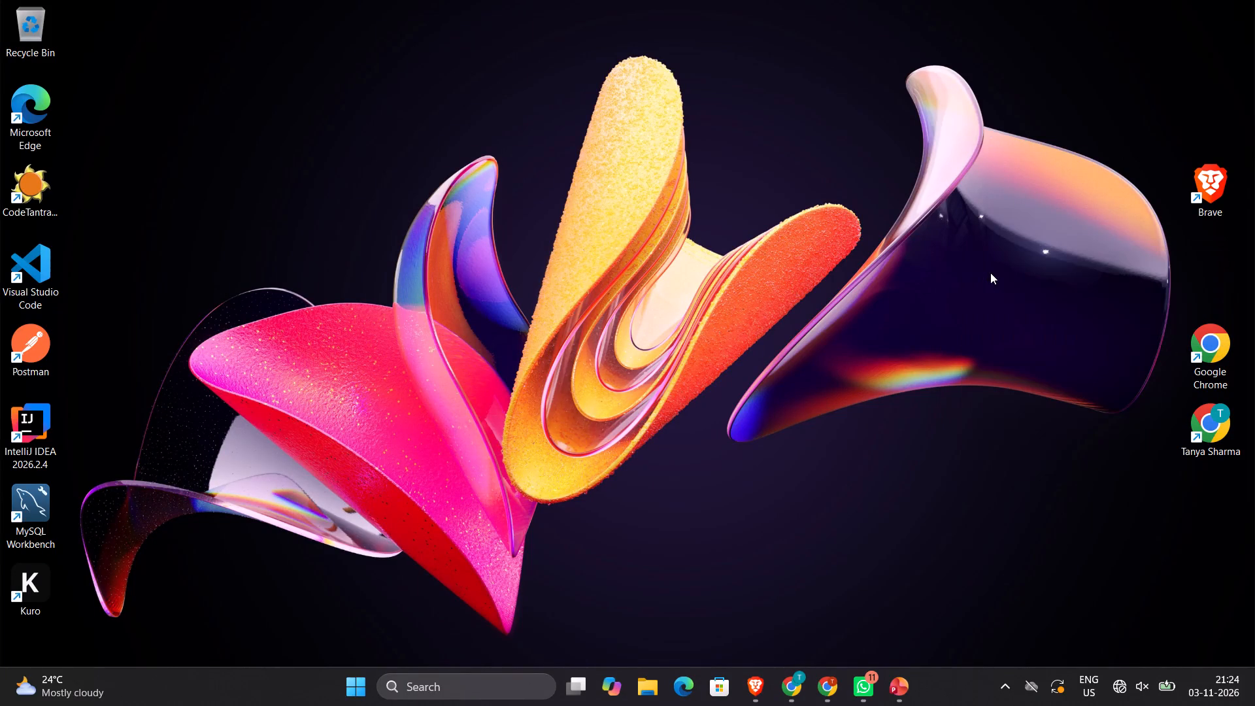
Return to the PowerPoint presentation and delete the slash after the semester number III in the title slide's class details line.
left_click(745, 167)
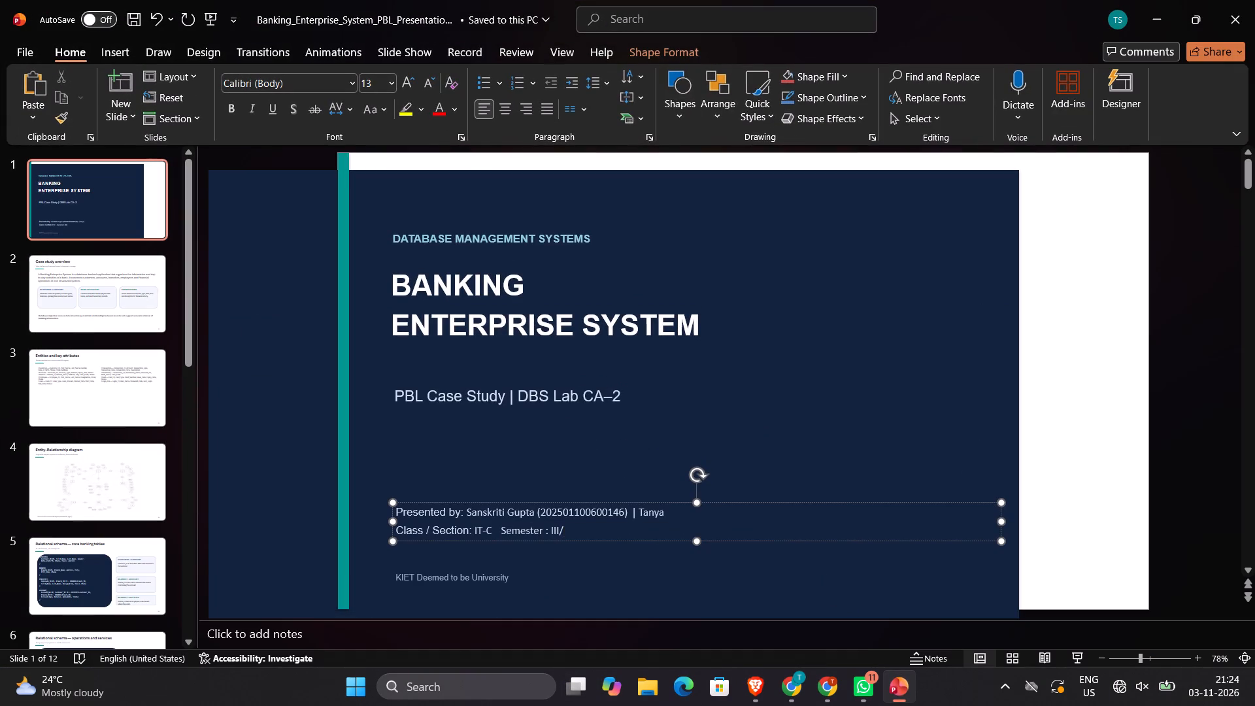
key("BackSpace")
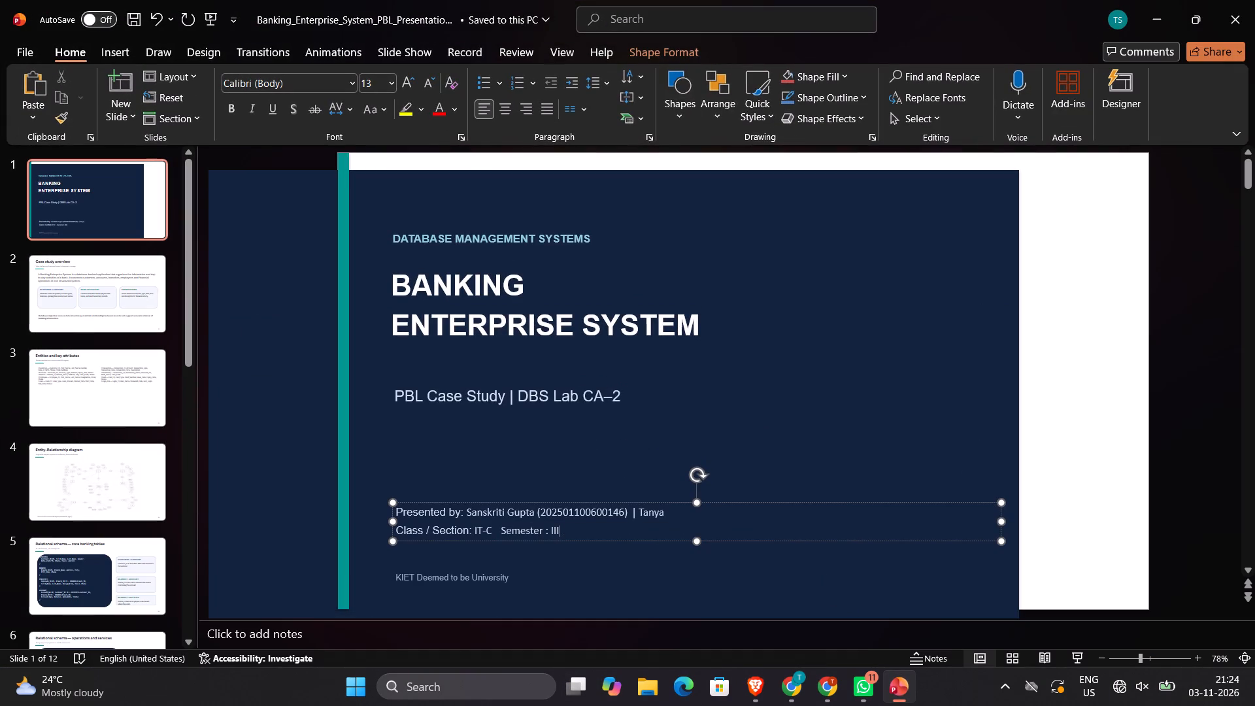
Add the second presenter's ID number in parentheses after their name in the "Presented by" line on the title slide.
left_click(682, 511)
left_click(671, 512)
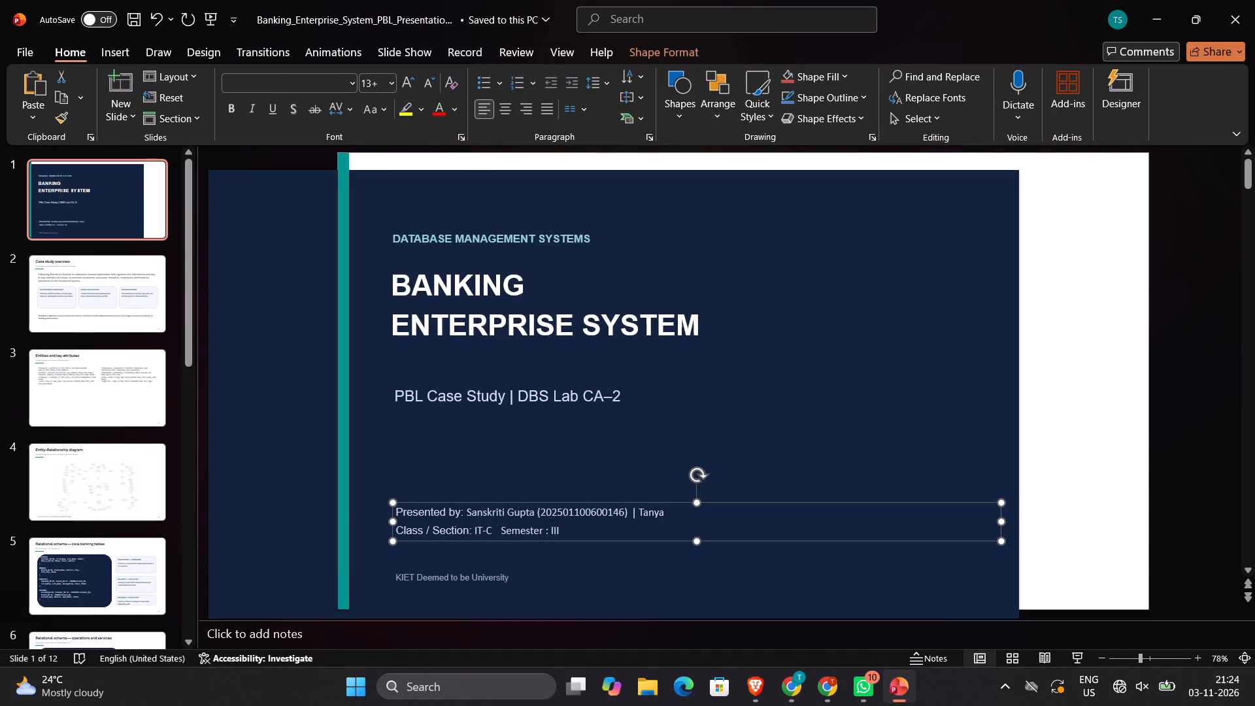
left_click(632, 537)
double_click(654, 518)
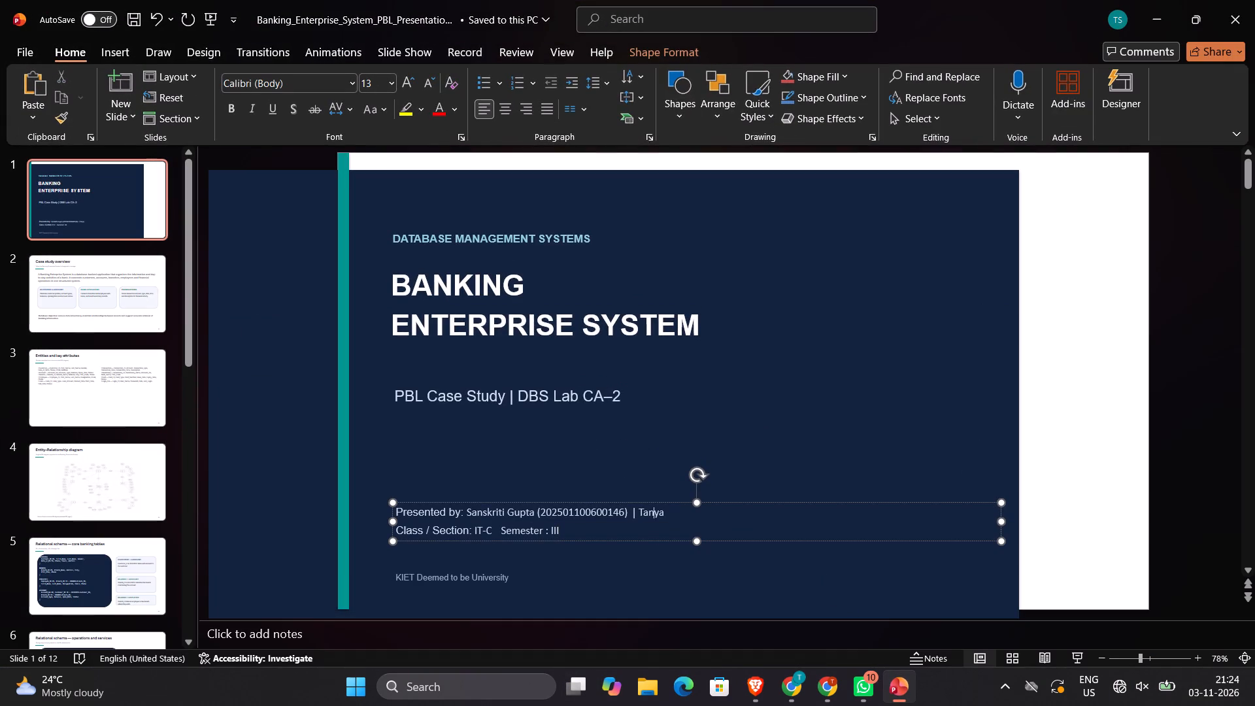
left_click(654, 518)
Add the second presenter's roll number in parentheses after their name on the title slide and save the presentation.
key("Right")
key("Right")
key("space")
key("shift+parenleft")
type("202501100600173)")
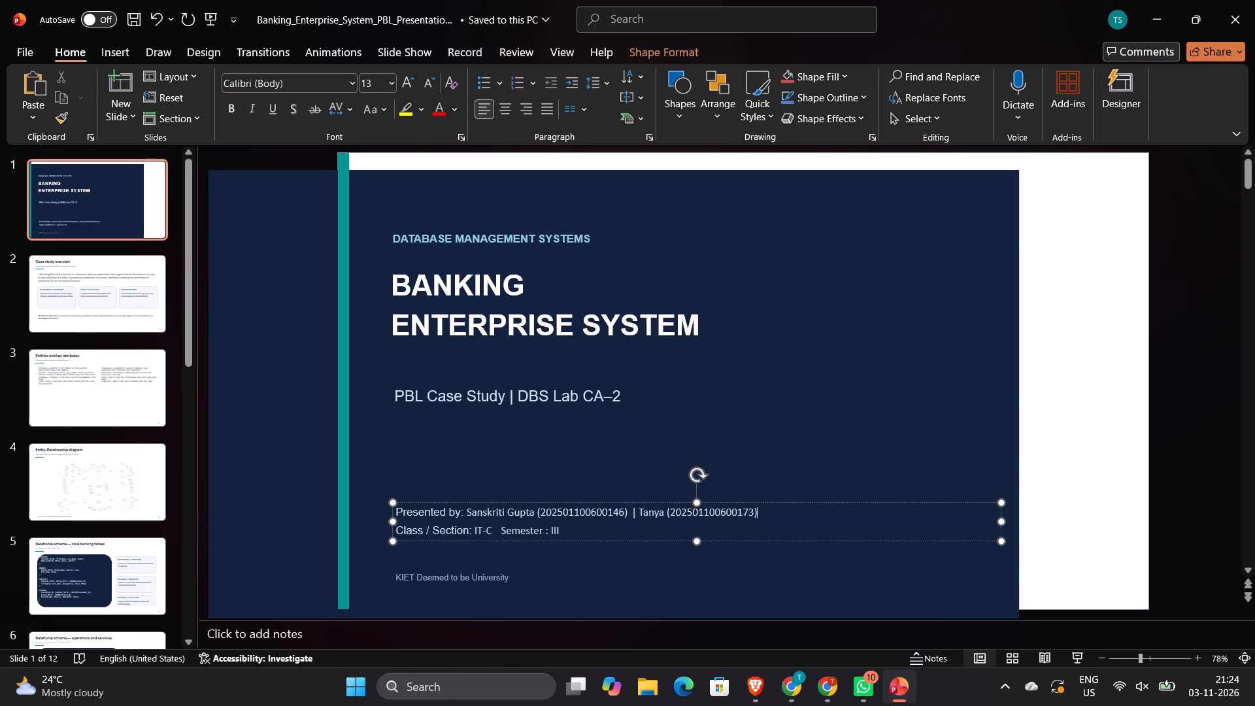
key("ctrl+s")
On slide 3, Entities and key attributes, set all text in the column starting with Customer to 15 pt.
left_click(118, 264)
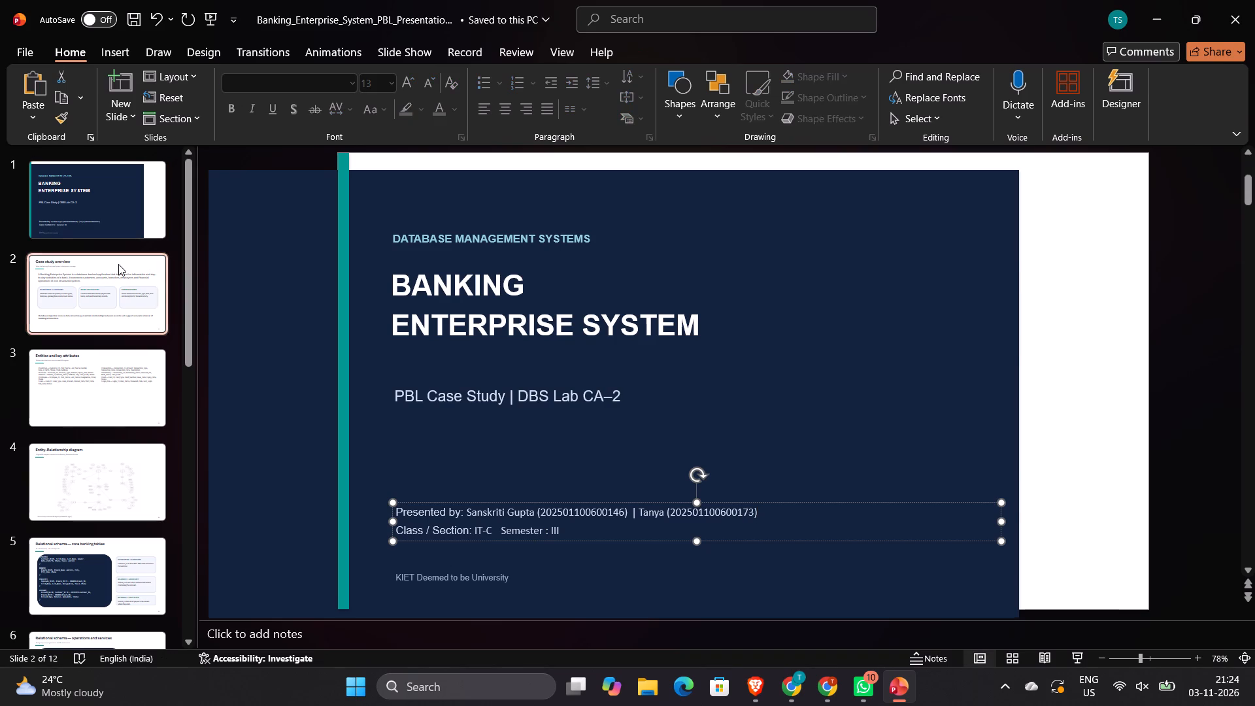
double_click(137, 226)
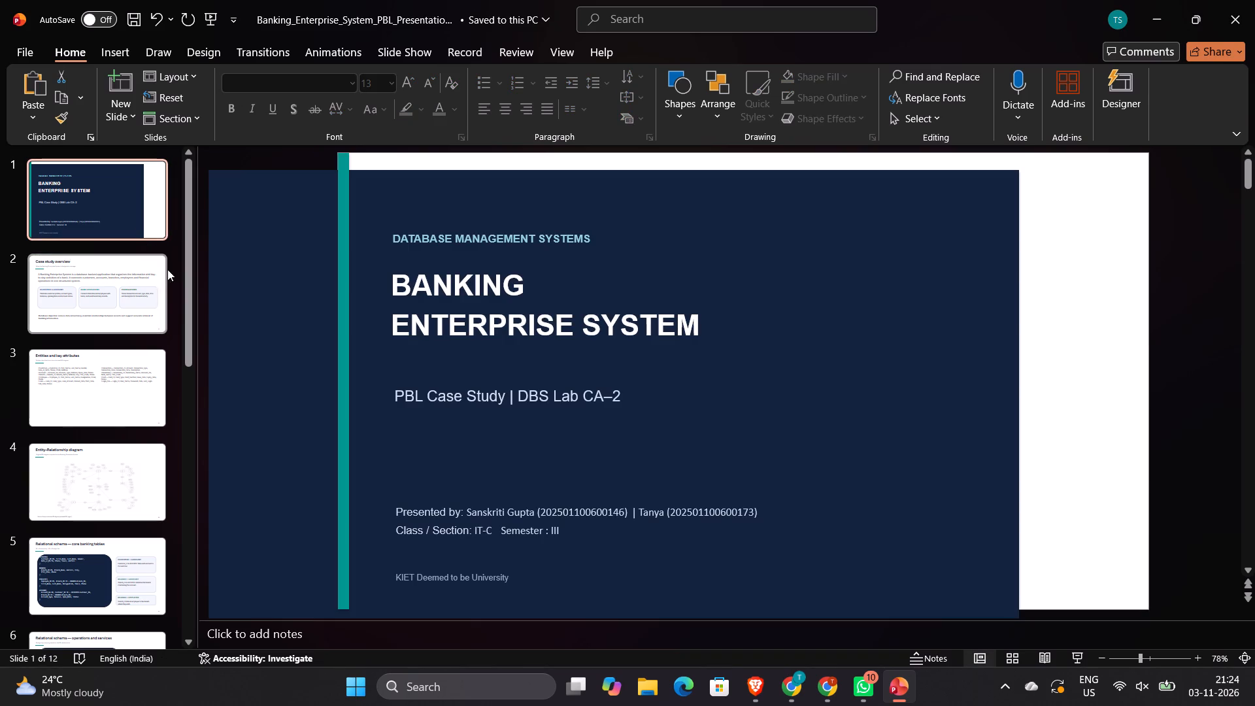
left_click(88, 280)
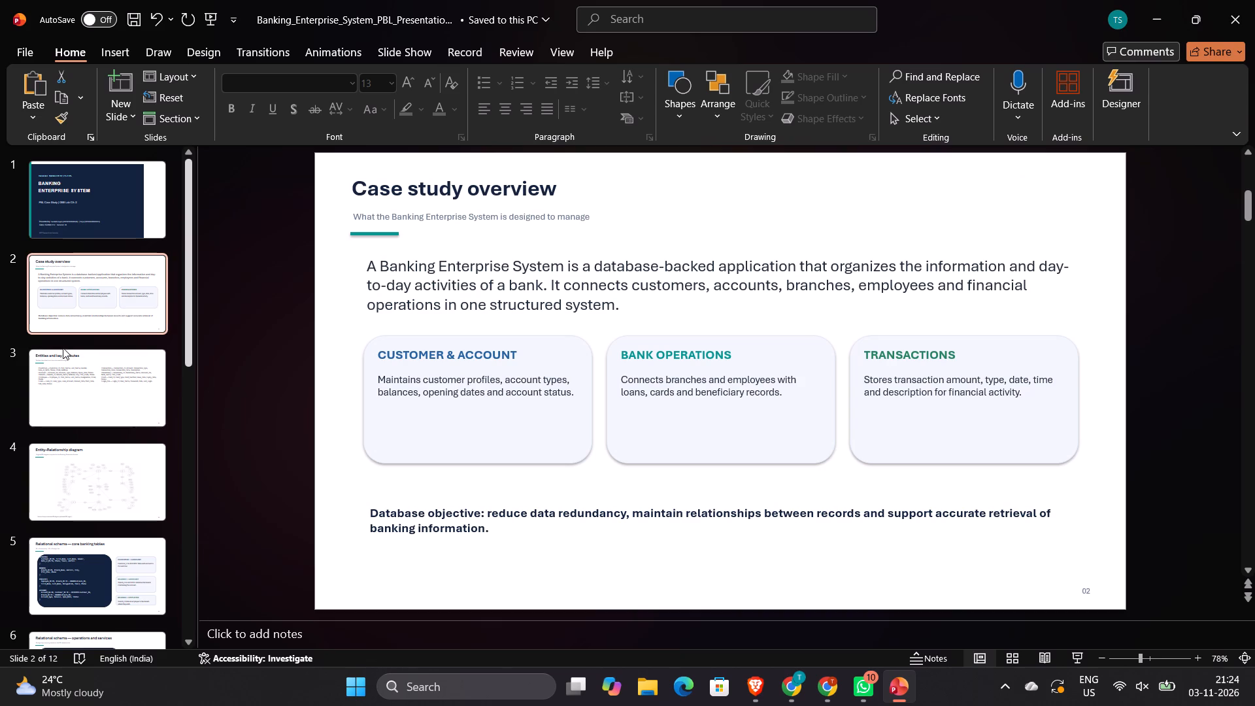
left_click(52, 334)
left_click(75, 379)
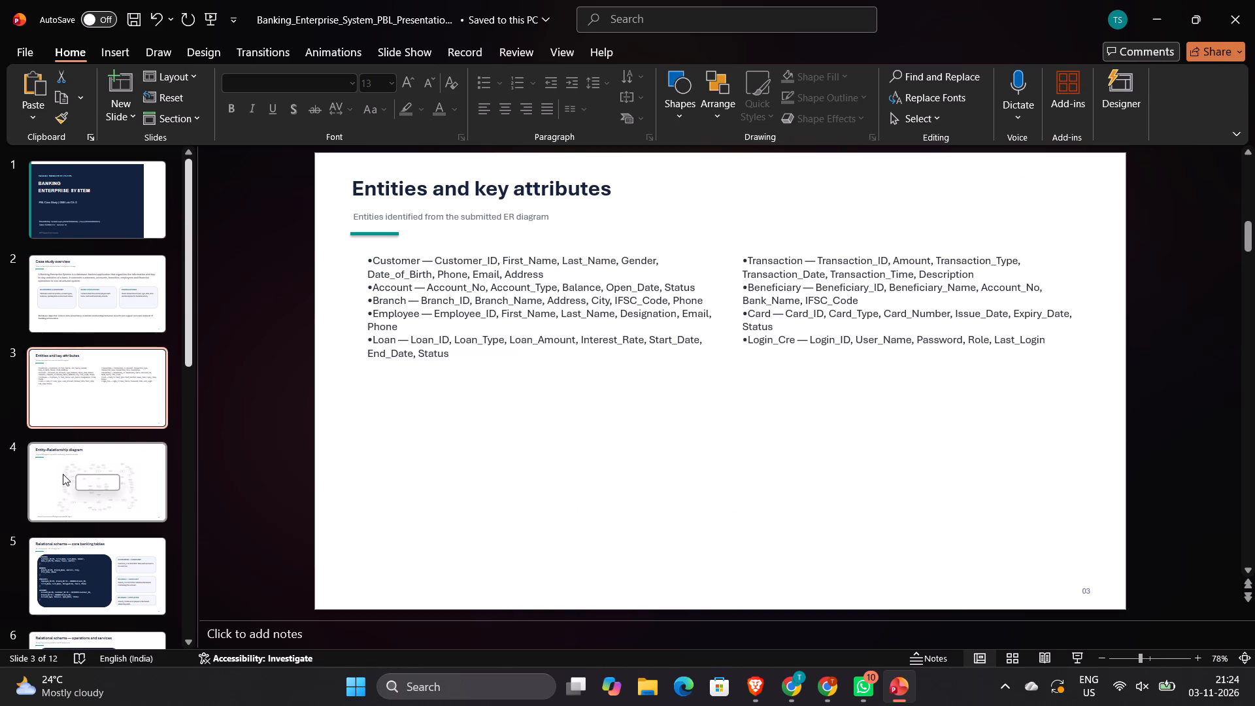
left_click(453, 349)
key("ctrl+a")
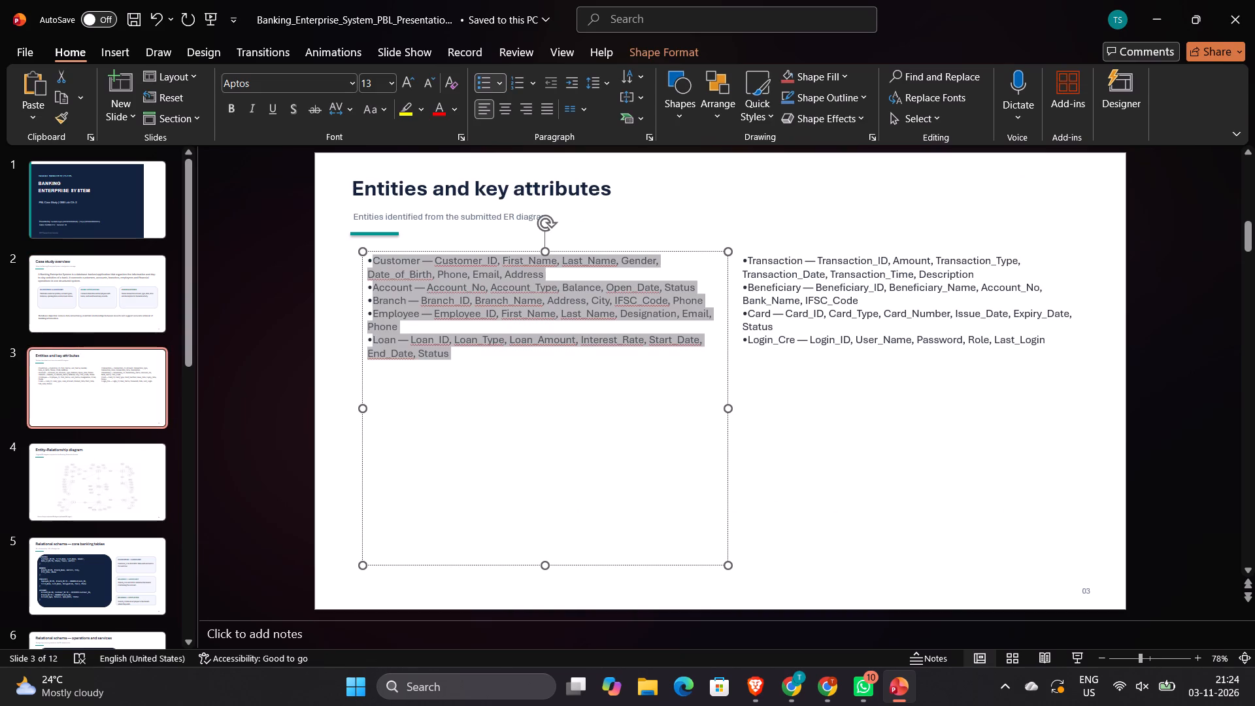
left_click(384, 86)
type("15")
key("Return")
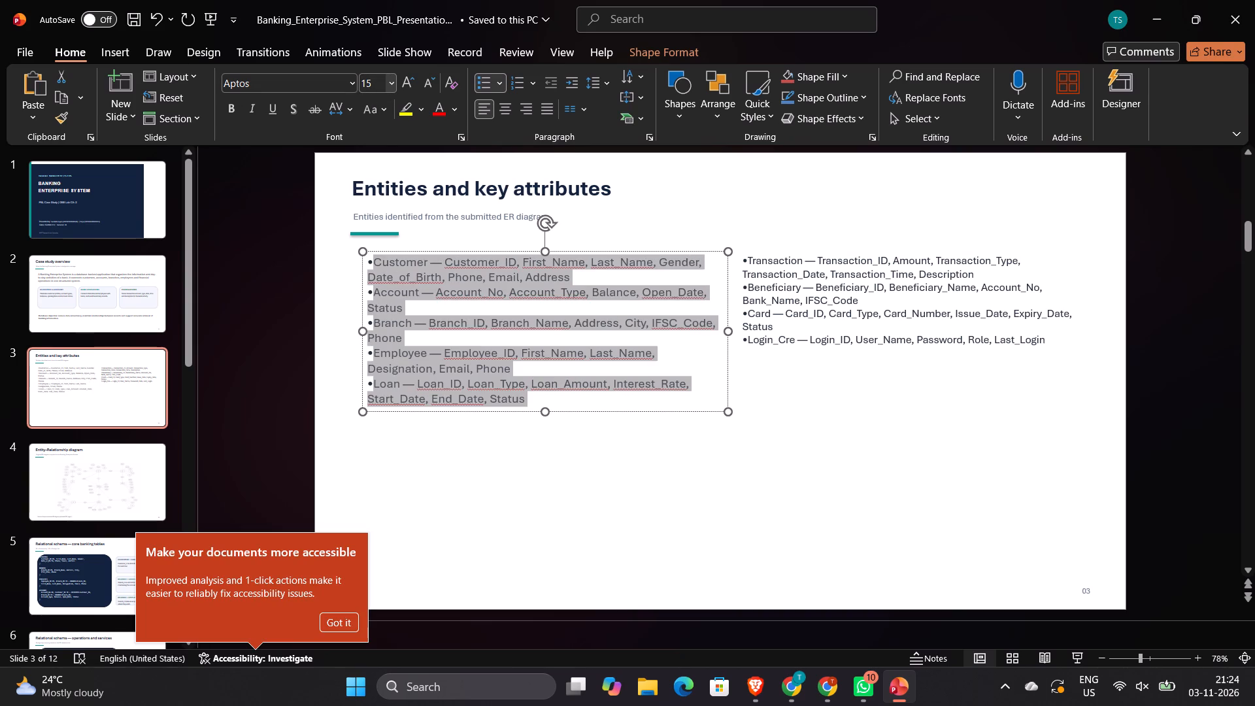
Set all text in the column starting with Transaction on slide 3 to 15 pt.
left_click(793, 361)
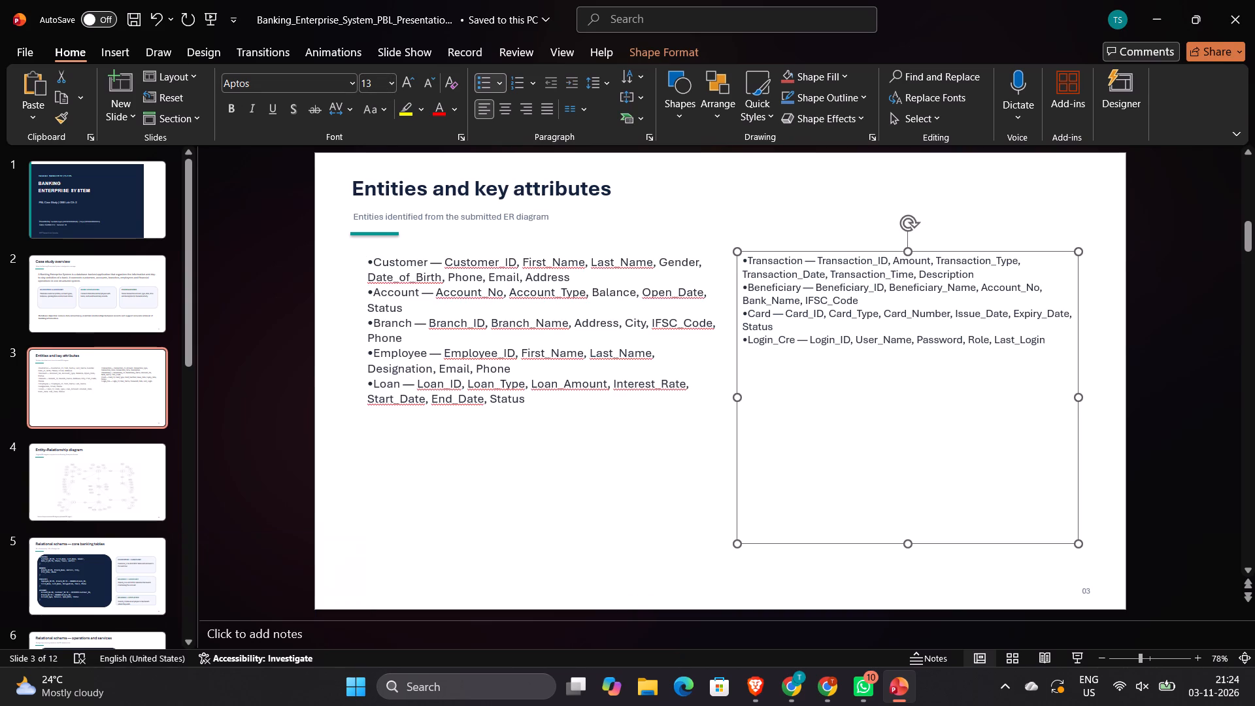
key("ctrl+a")
left_click(793, 361)
double_click(784, 301)
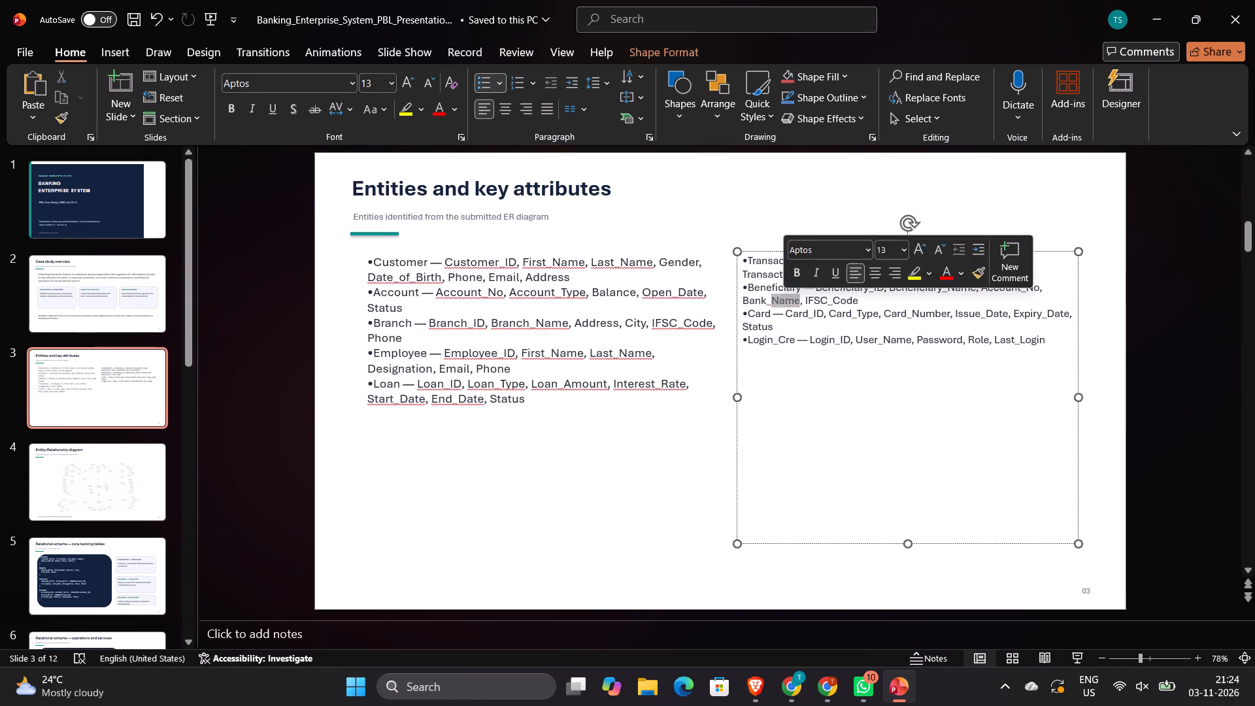
key("ctrl+a")
left_click(388, 90)
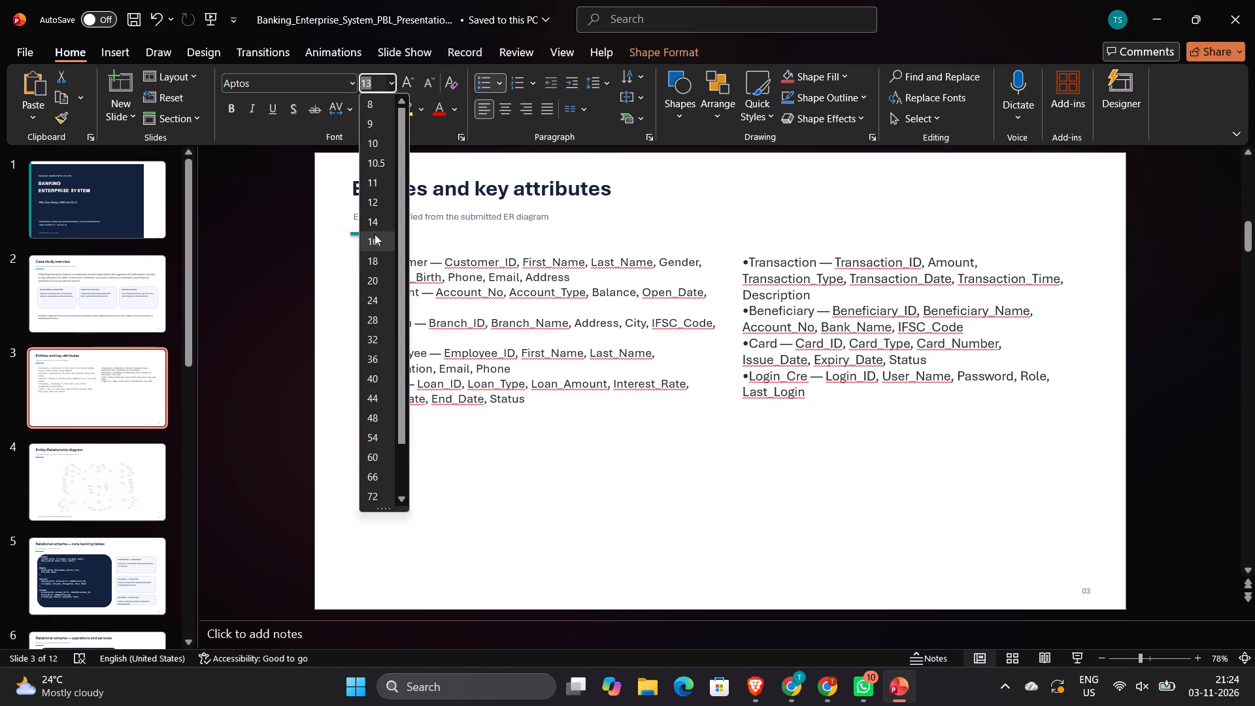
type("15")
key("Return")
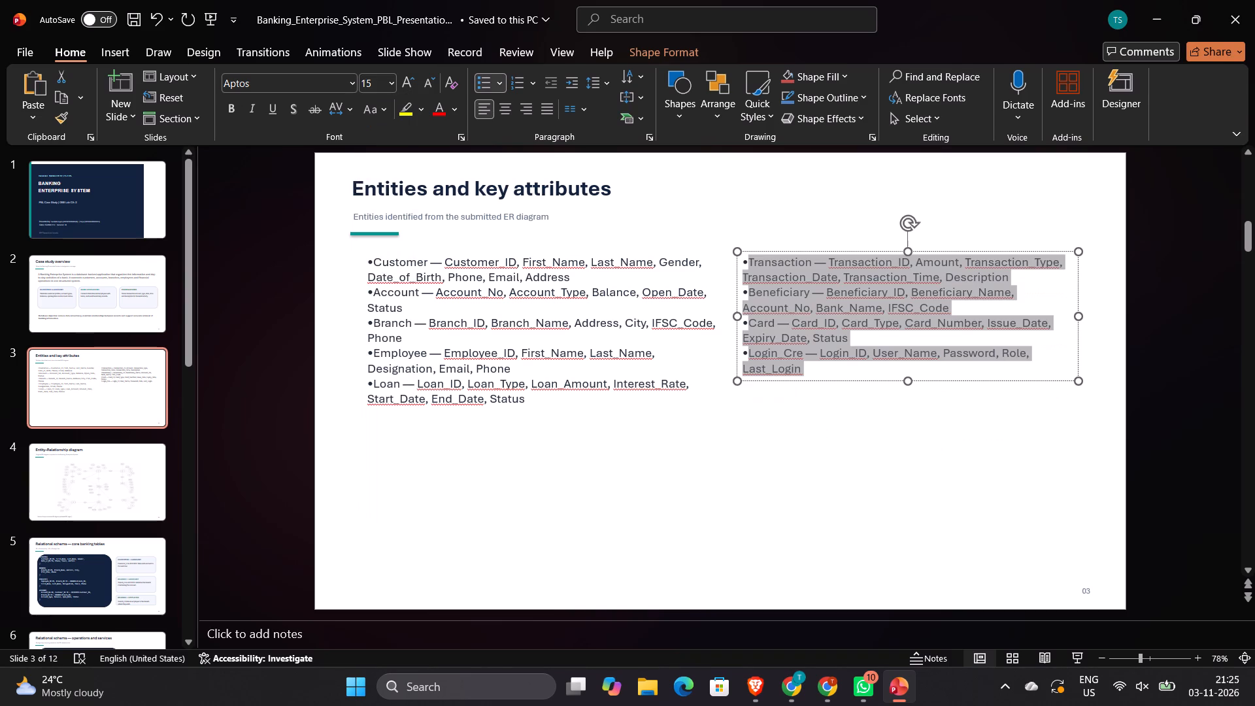
Set the subtitle about entities identified from the submitted ER diagram to 14 pt.
left_click(516, 411)
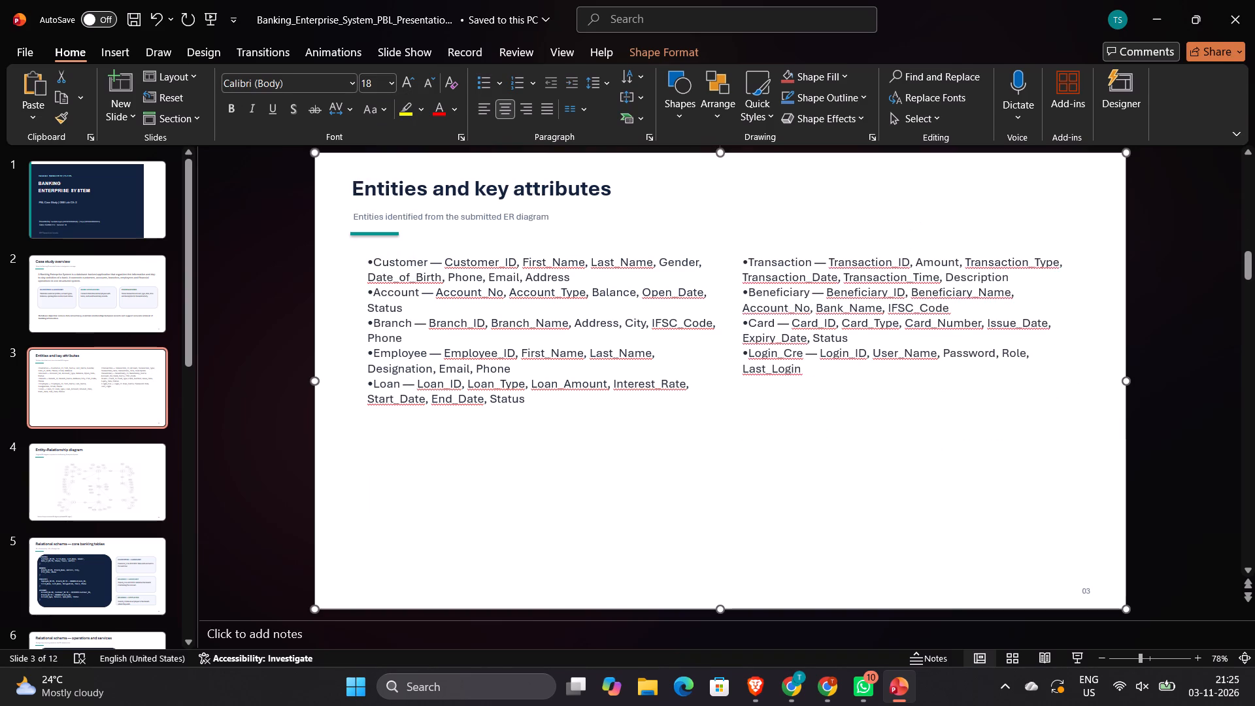
left_click(538, 222)
key("ctrl+a")
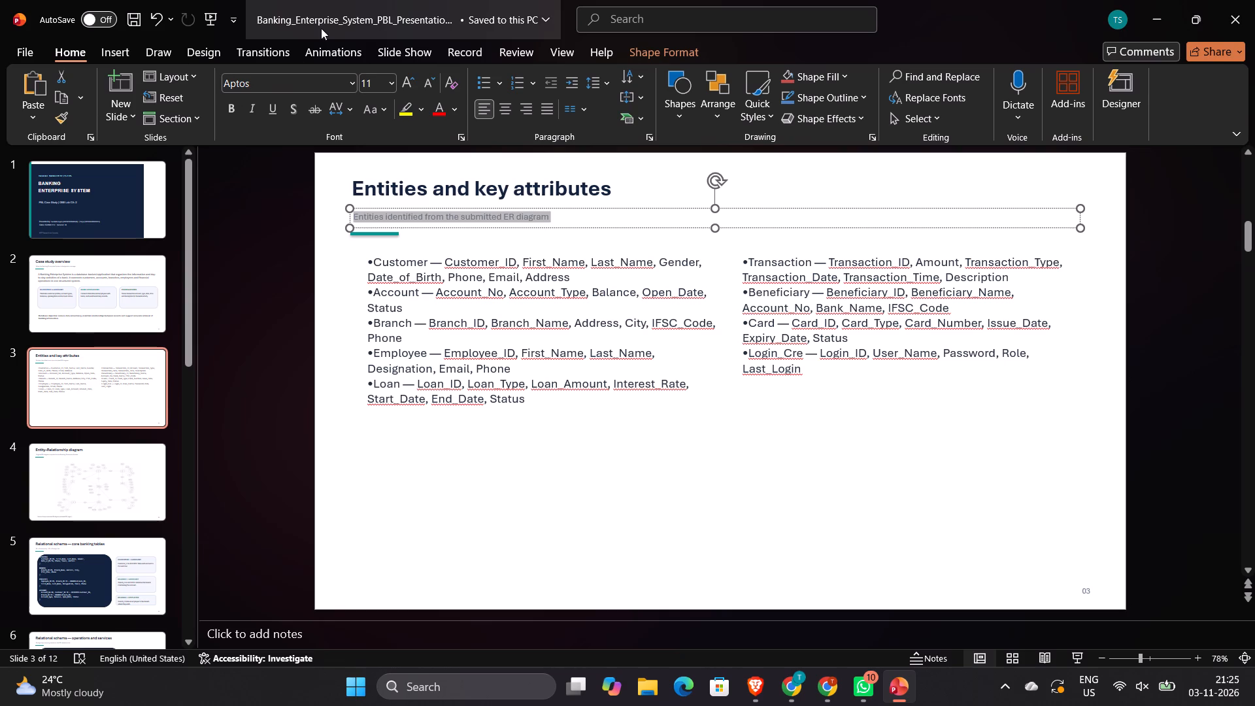
left_click(399, 84)
left_click(394, 84)
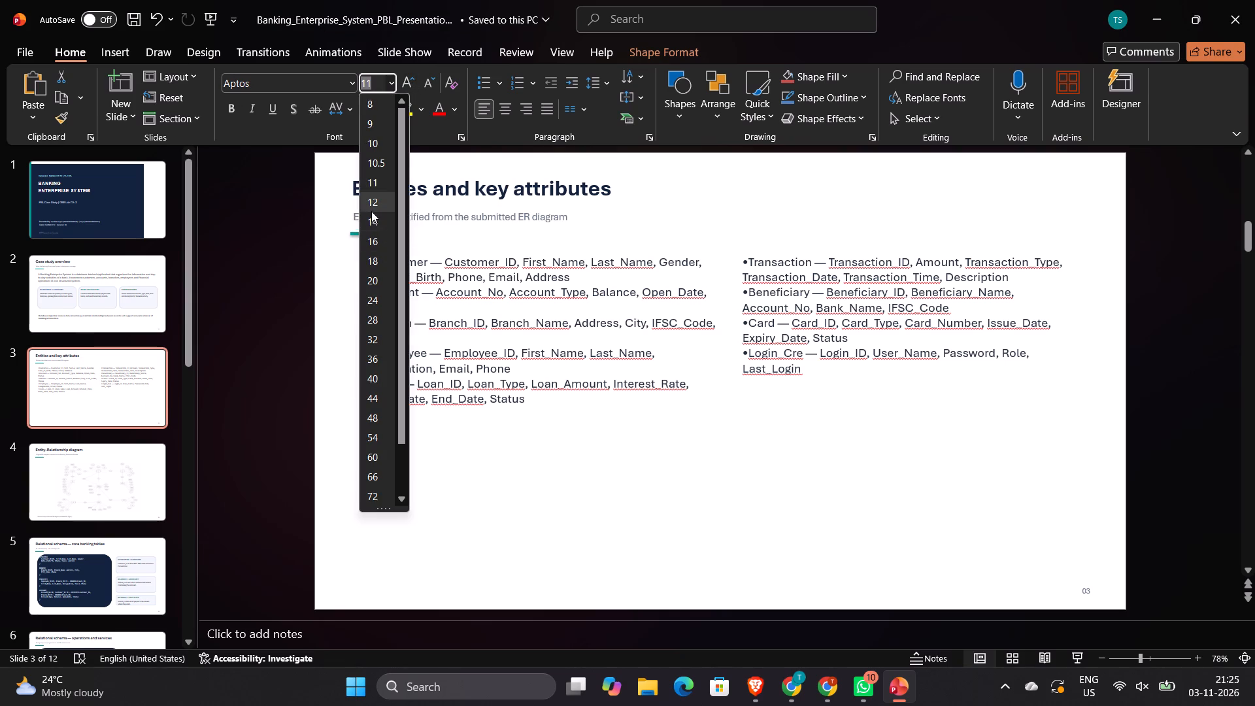
left_click(373, 225)
Set the slide title Entities and key attributes to 28 pt.
left_click(416, 182)
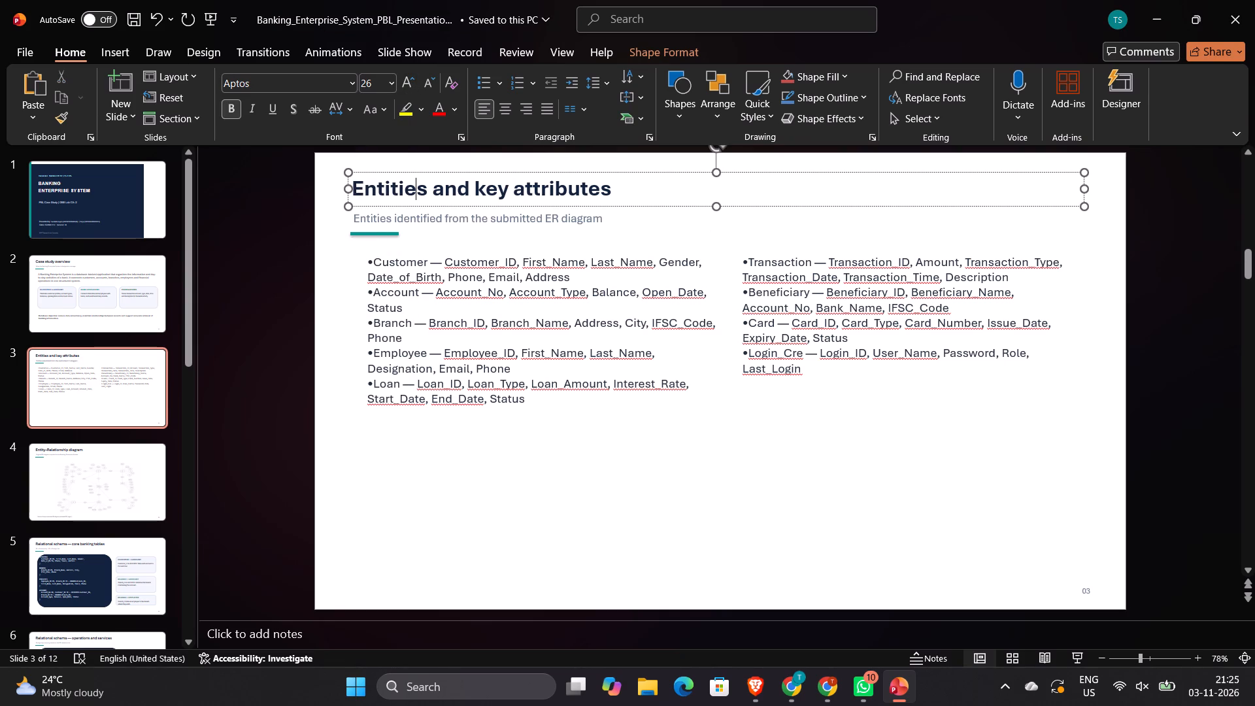
key("ctrl+a")
left_click(389, 82)
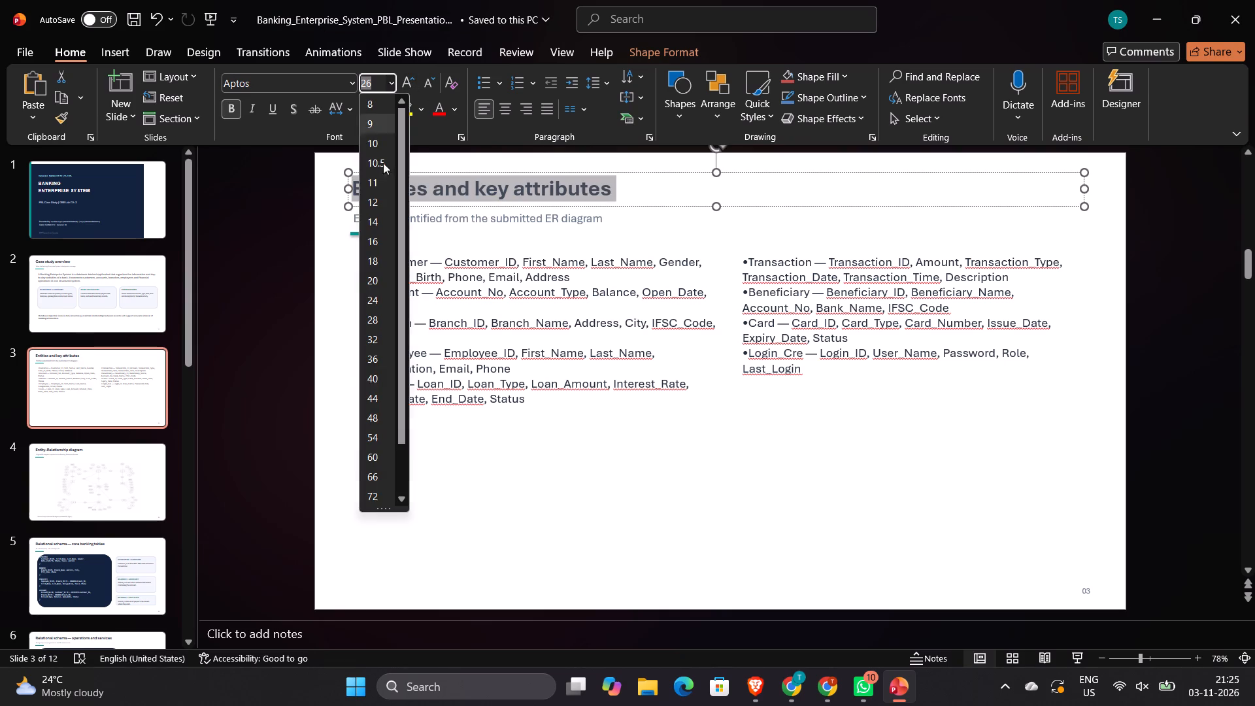
left_click(377, 326)
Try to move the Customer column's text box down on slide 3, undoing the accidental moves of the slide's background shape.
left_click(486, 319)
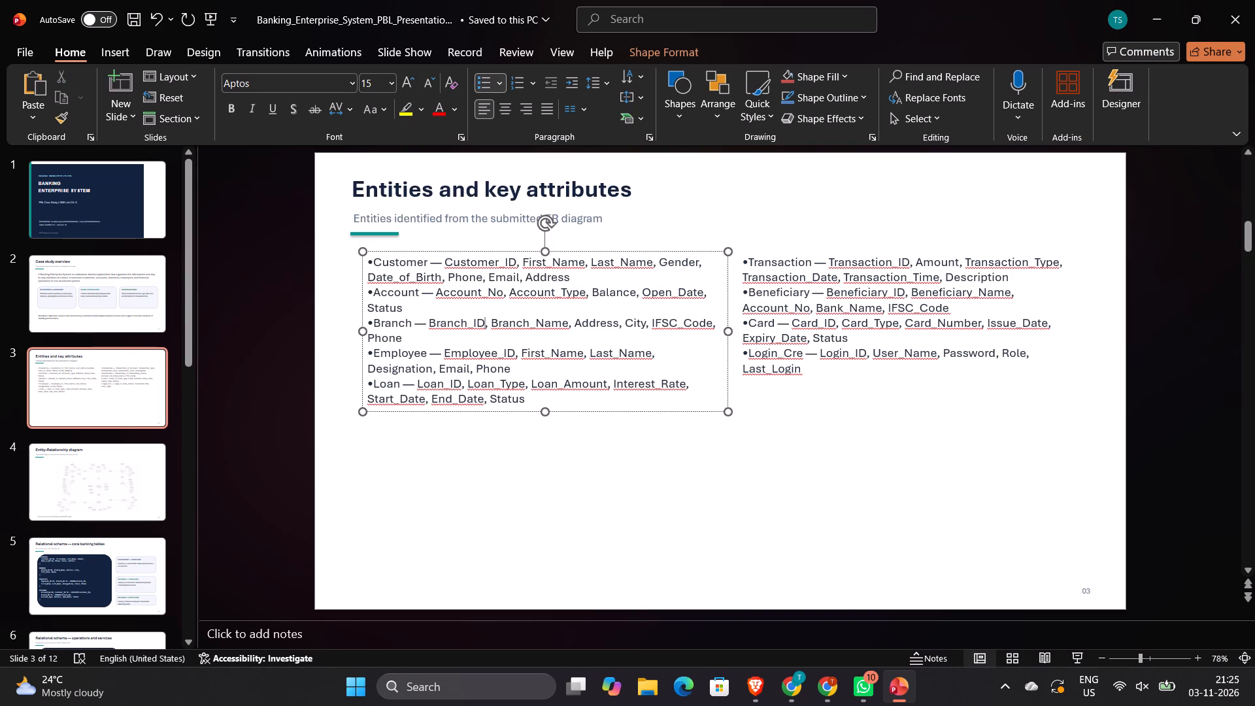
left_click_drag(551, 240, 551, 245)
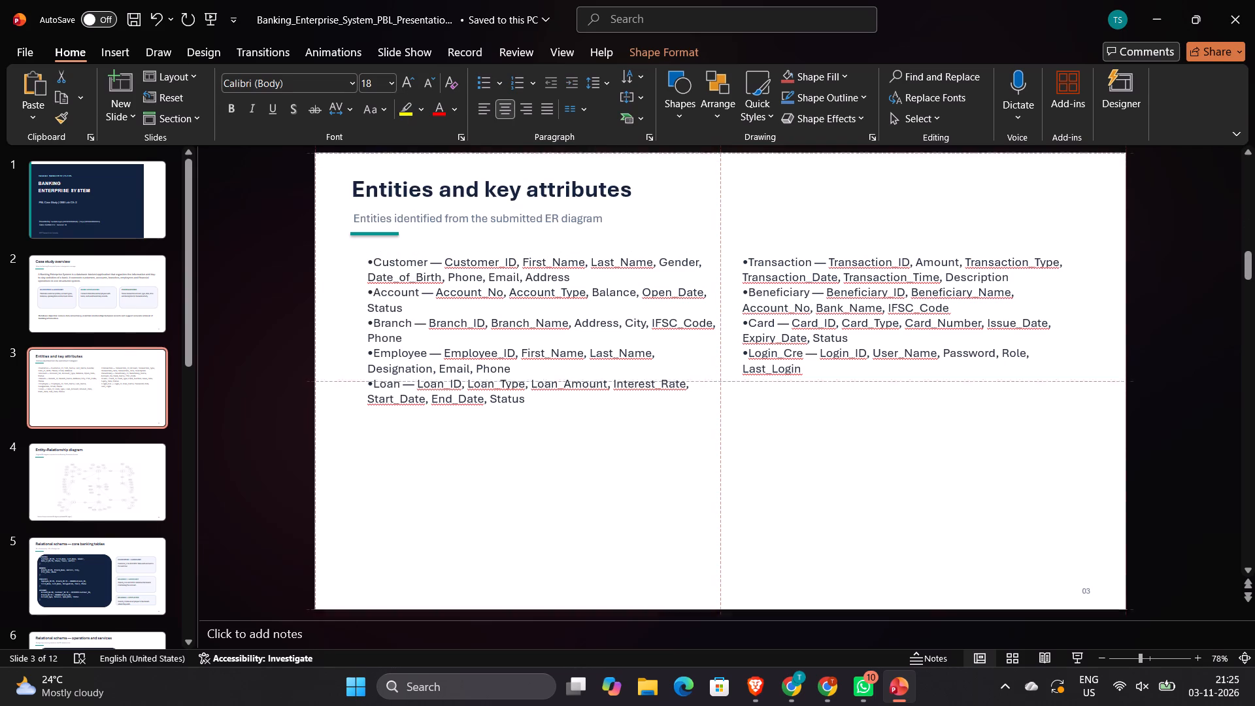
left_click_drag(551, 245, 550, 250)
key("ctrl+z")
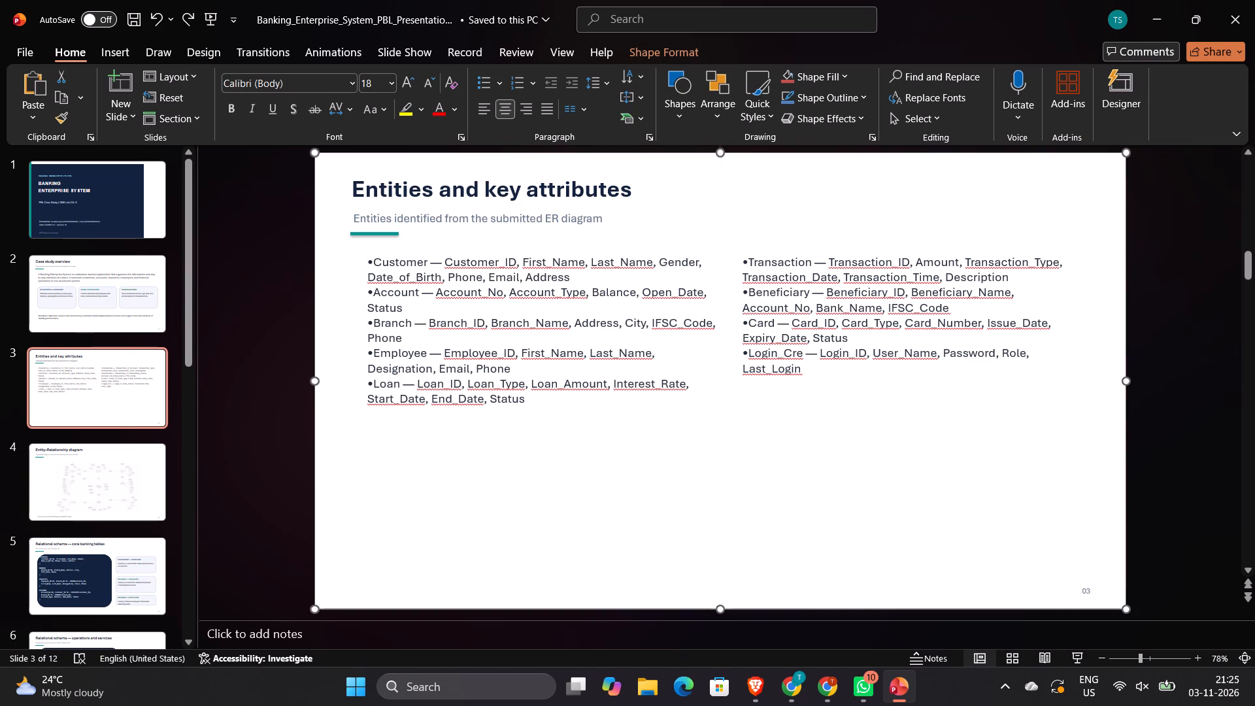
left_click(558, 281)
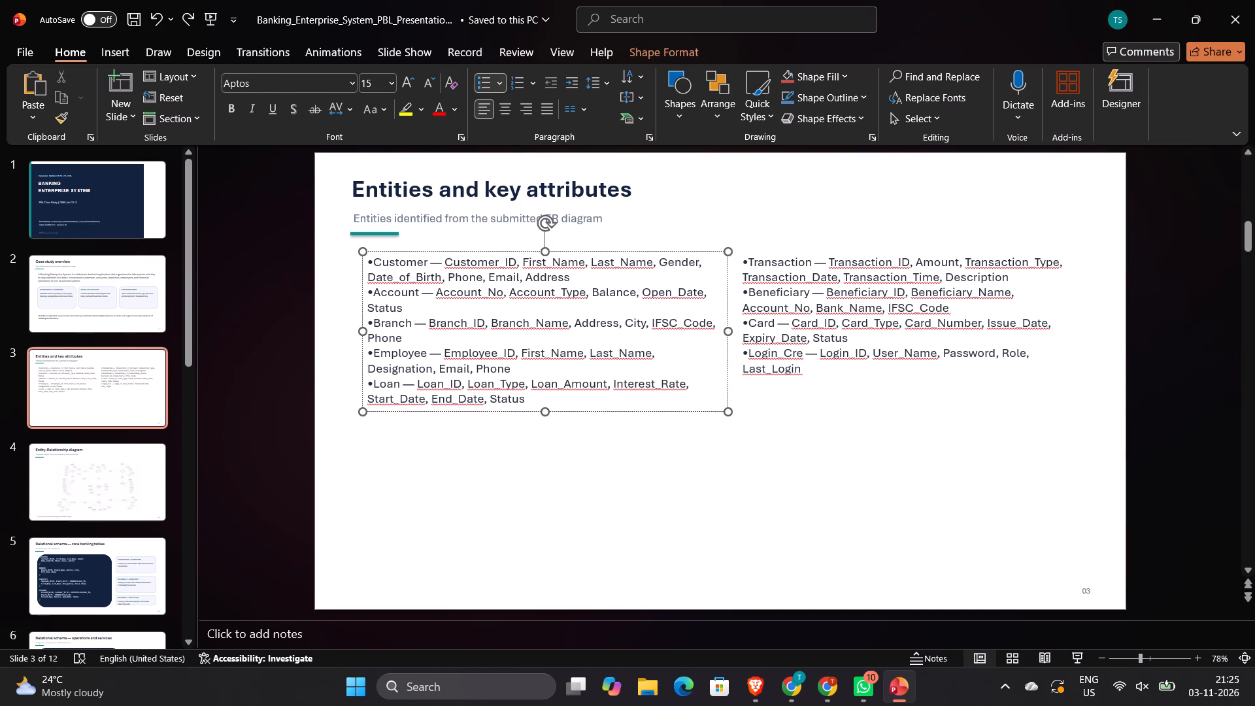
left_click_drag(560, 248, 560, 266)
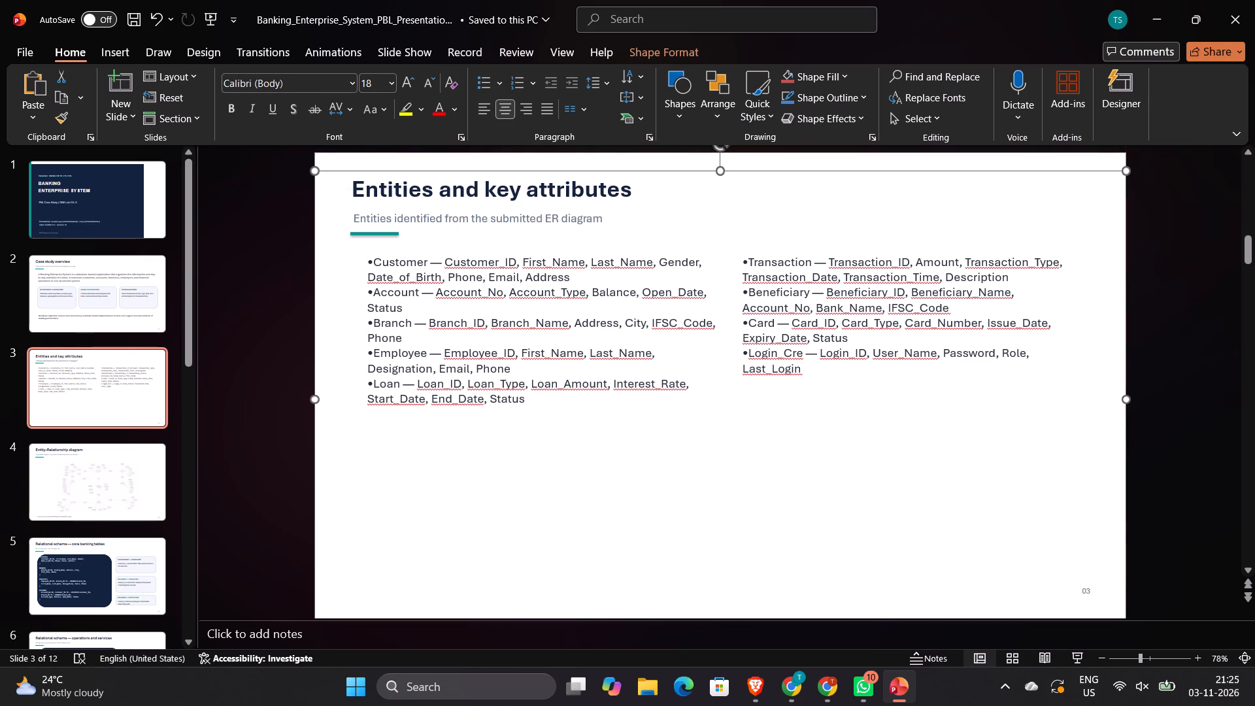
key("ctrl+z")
Move the Customer and Transaction text boxes slightly down on slide 3, leaving more space below the subtitle.
left_click(564, 369)
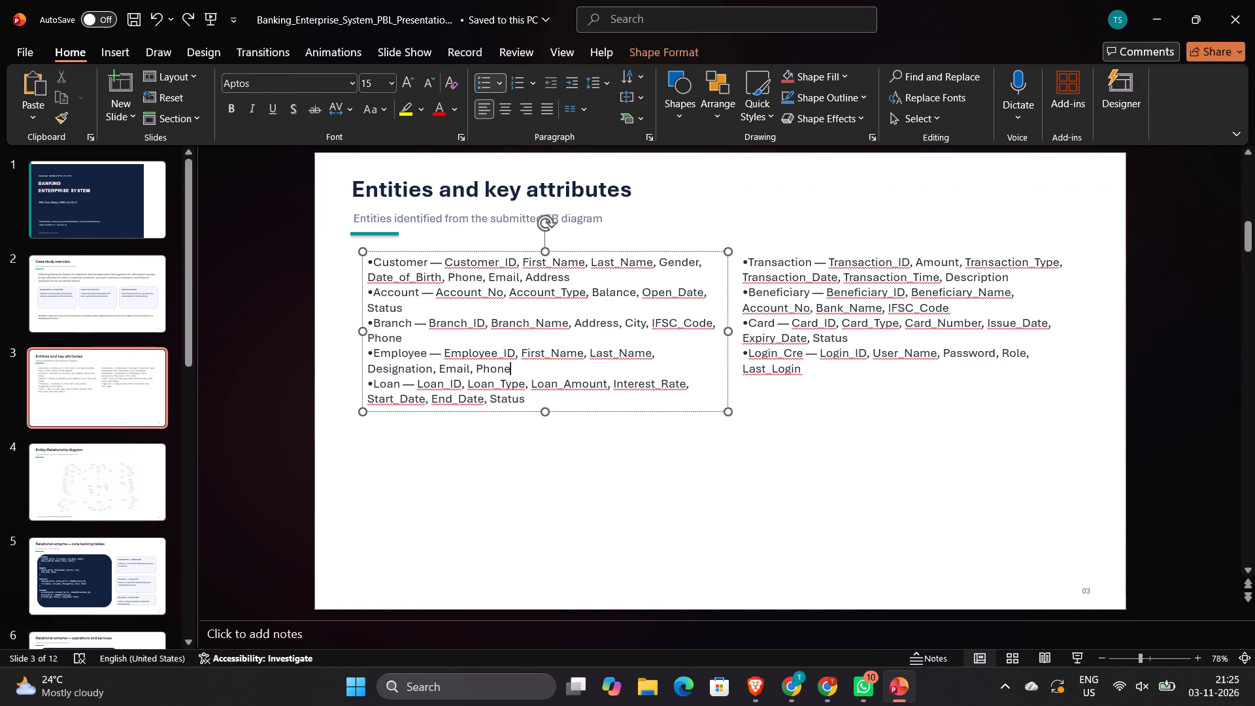
left_click_drag(550, 410, 549, 433)
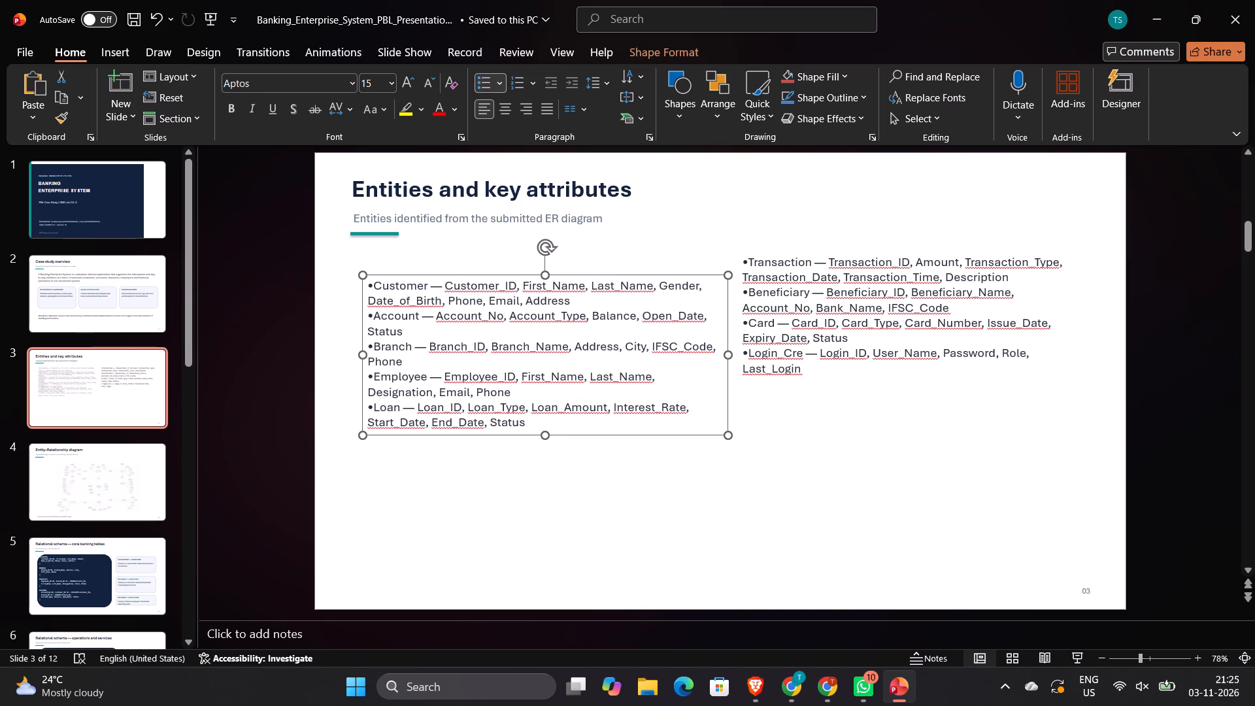
left_click(554, 397)
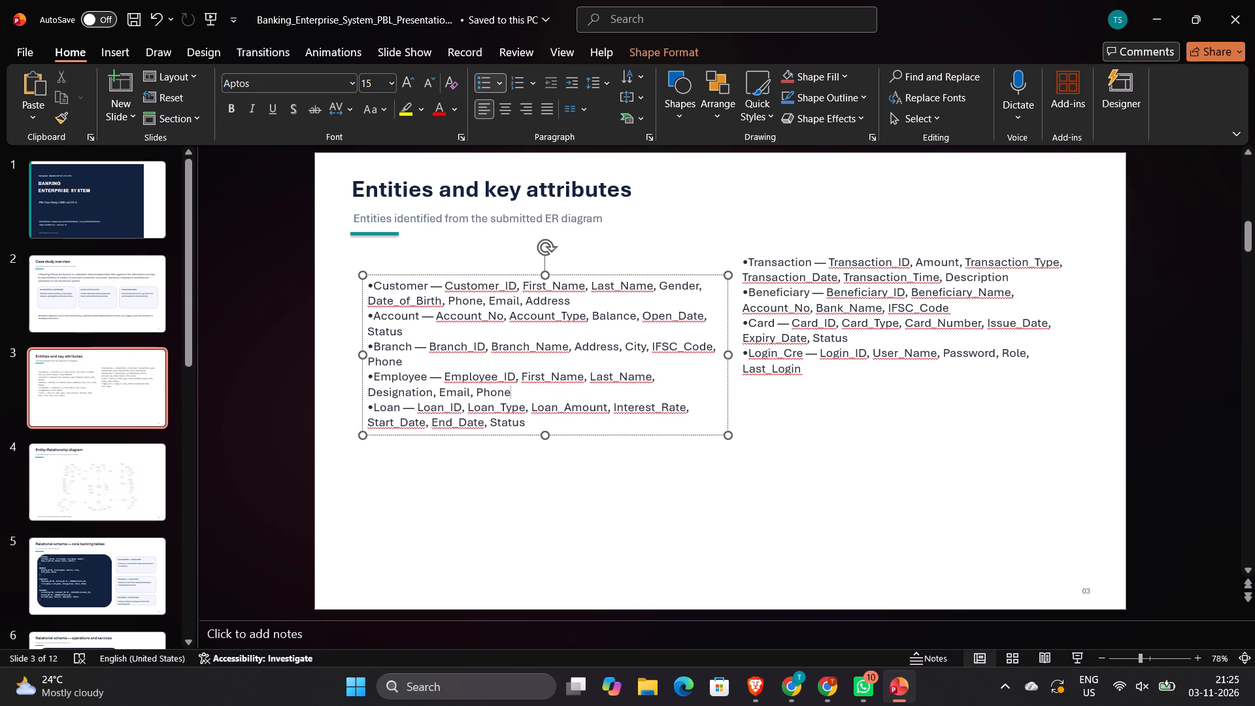
left_click(837, 311)
left_click_drag(871, 249, 871, 250)
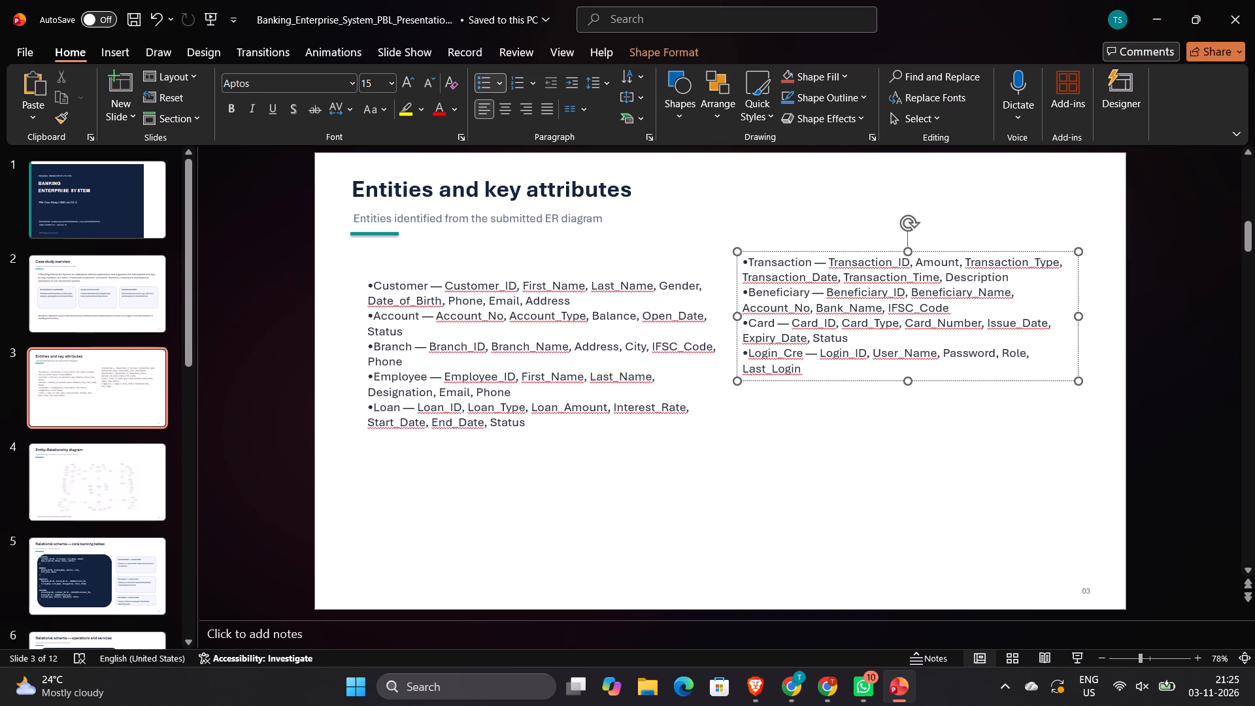
left_click_drag(871, 250, 871, 274)
Make the entity name Customer at the start of the first bullet bold and 16 pt.
left_click(592, 339)
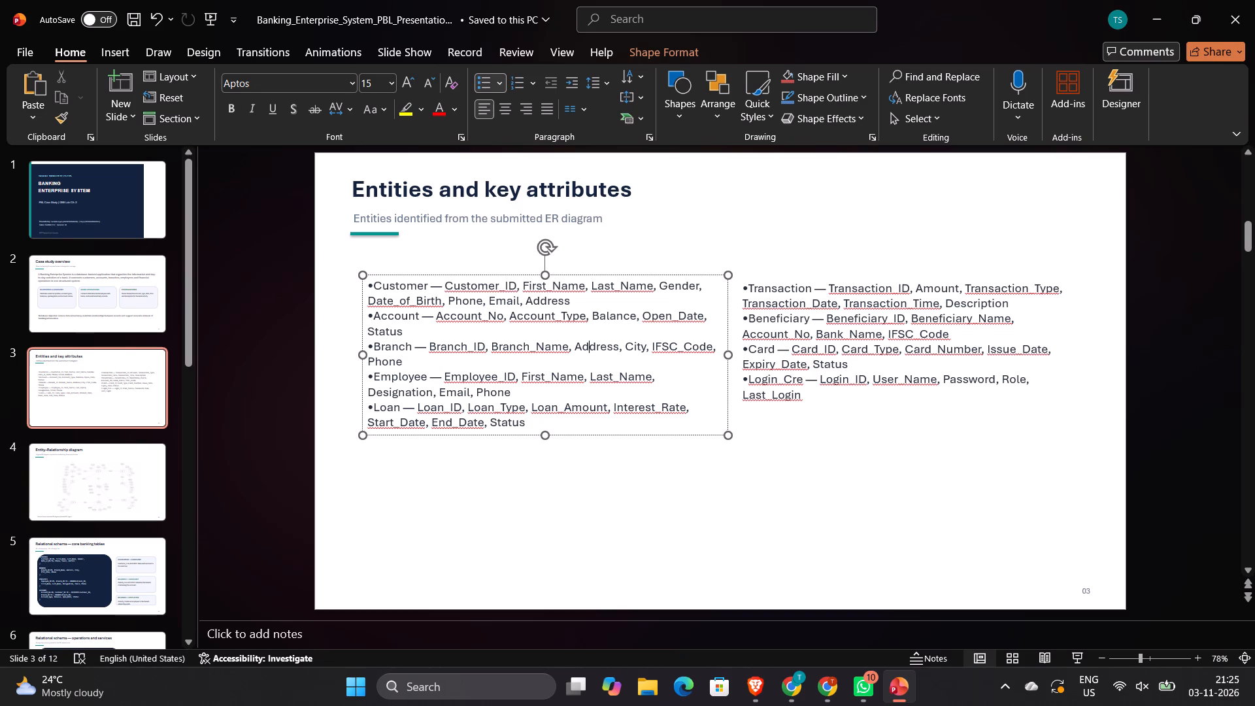
left_click_drag(431, 287, 373, 288)
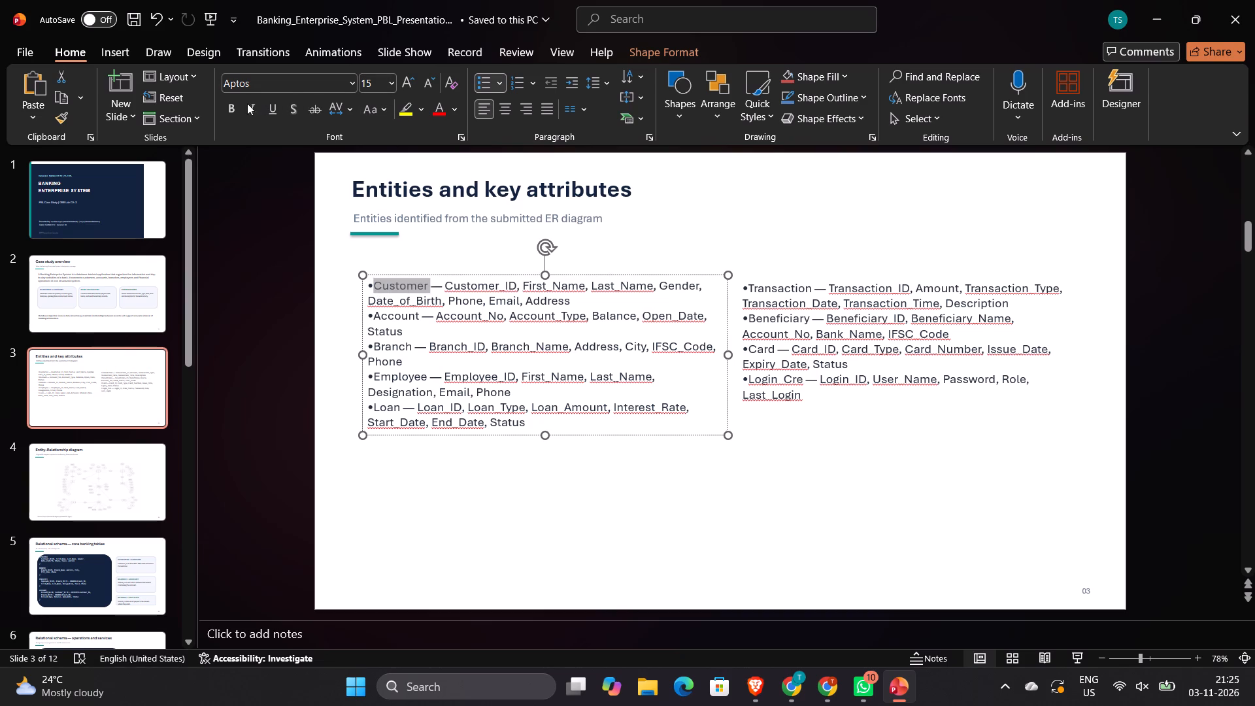
left_click(235, 106)
left_click(434, 82)
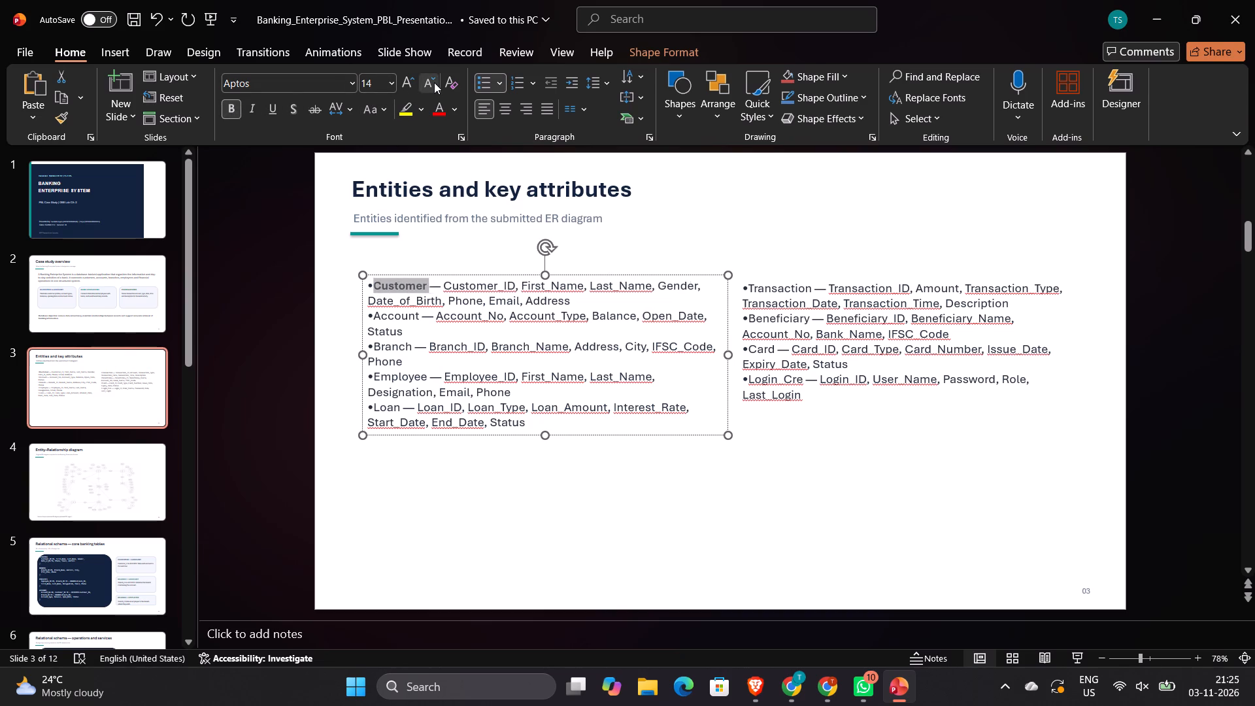
left_click(414, 80)
left_click(414, 80)
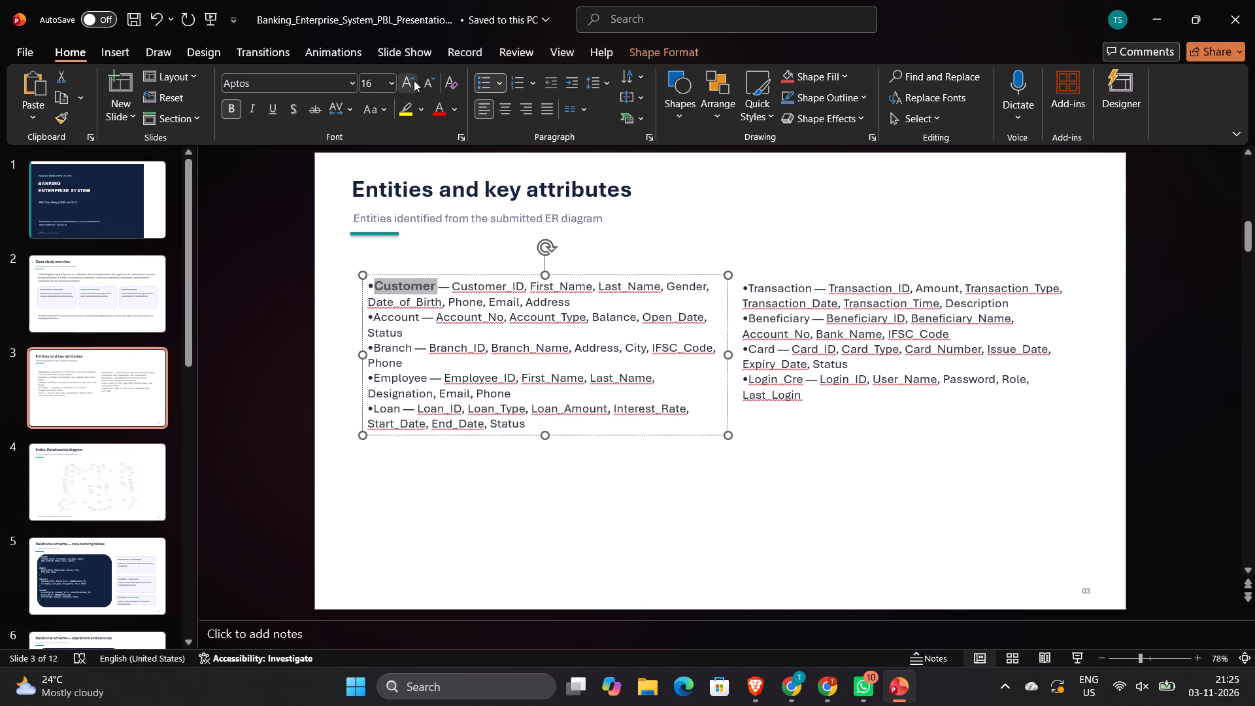
left_click(406, 75)
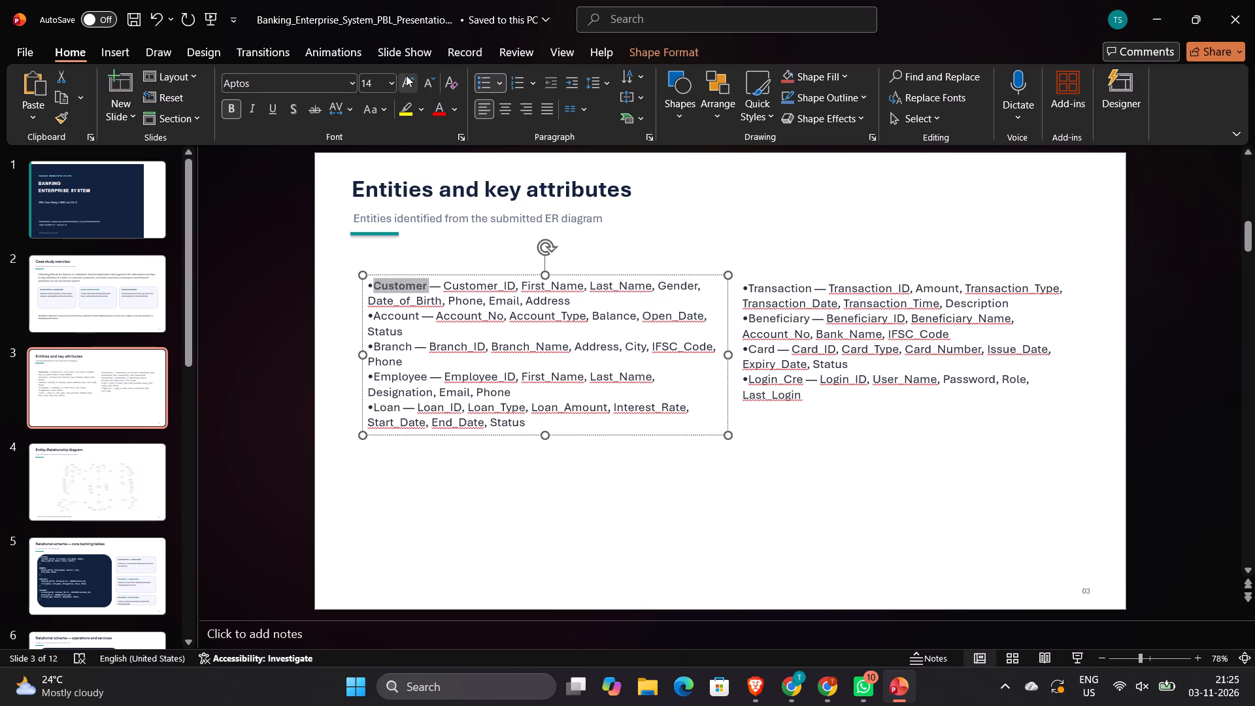
left_click(406, 75)
left_click(399, 308)
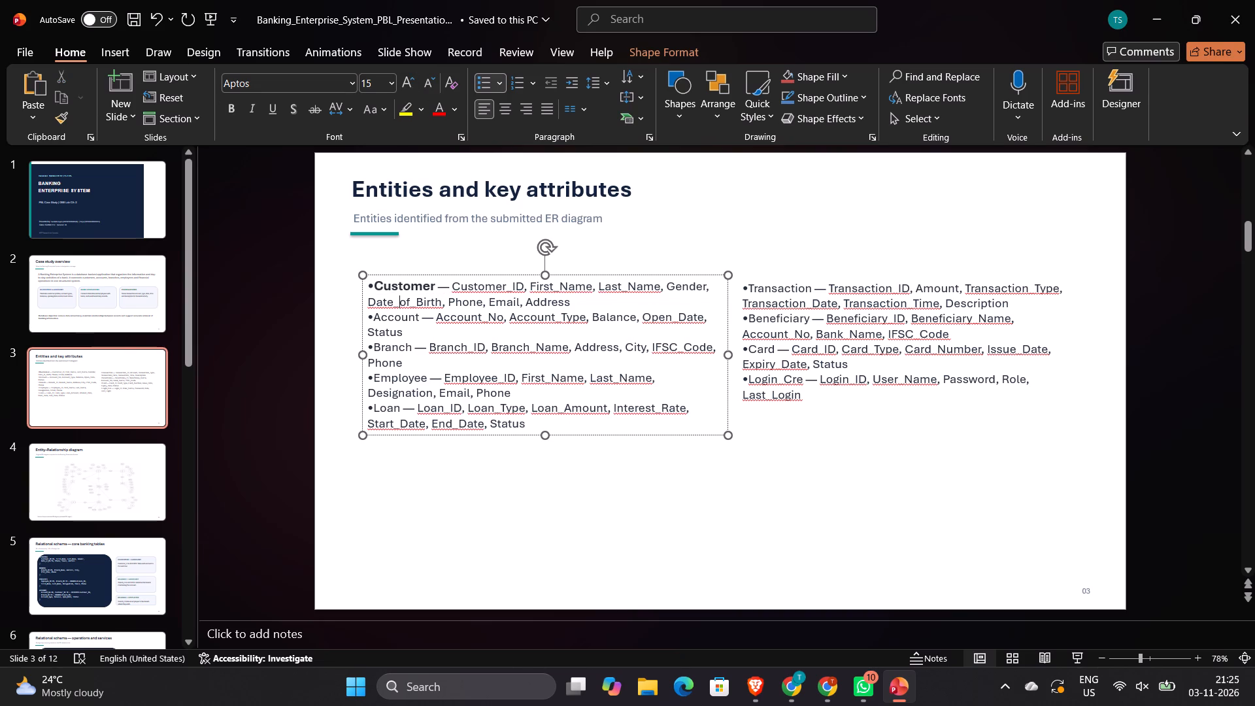
Insert an extra space between the dash and Customer_ID in the Customer bullet.
left_click(452, 290)
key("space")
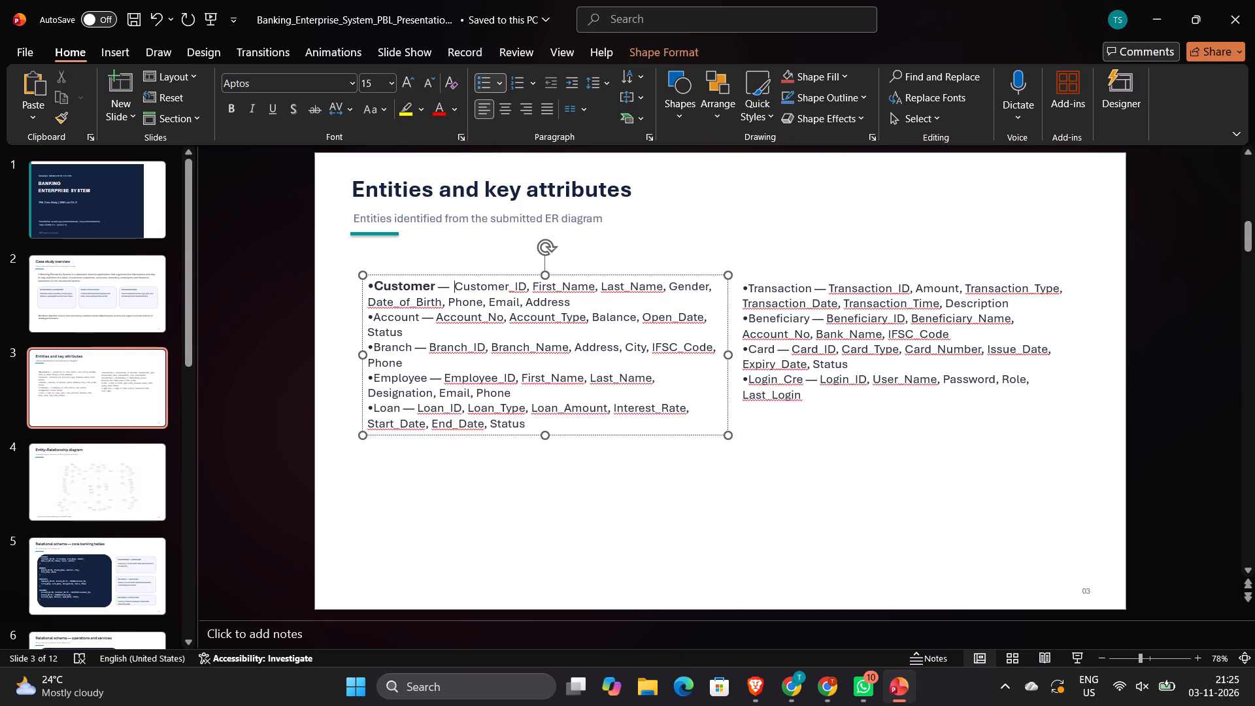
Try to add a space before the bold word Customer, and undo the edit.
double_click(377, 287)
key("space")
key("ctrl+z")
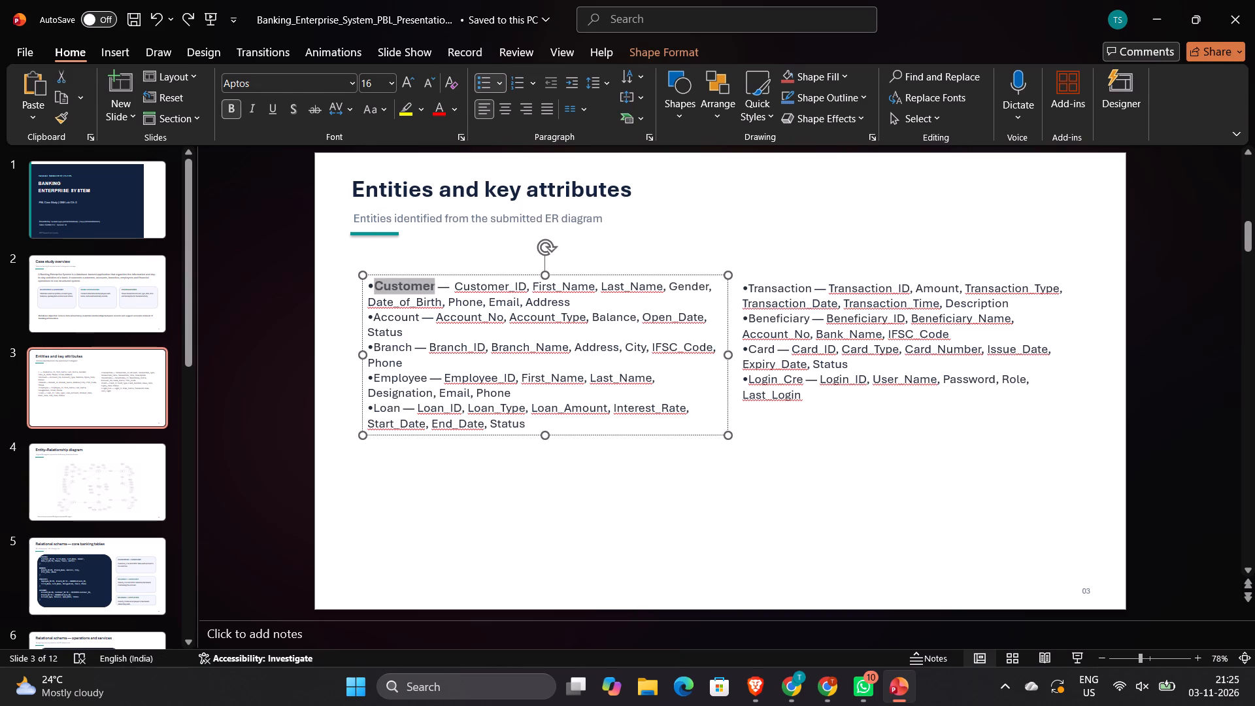
Make the entity name Account and its following dash in the second bullet bold and 16 pt.
left_click_drag(435, 320, 379, 318)
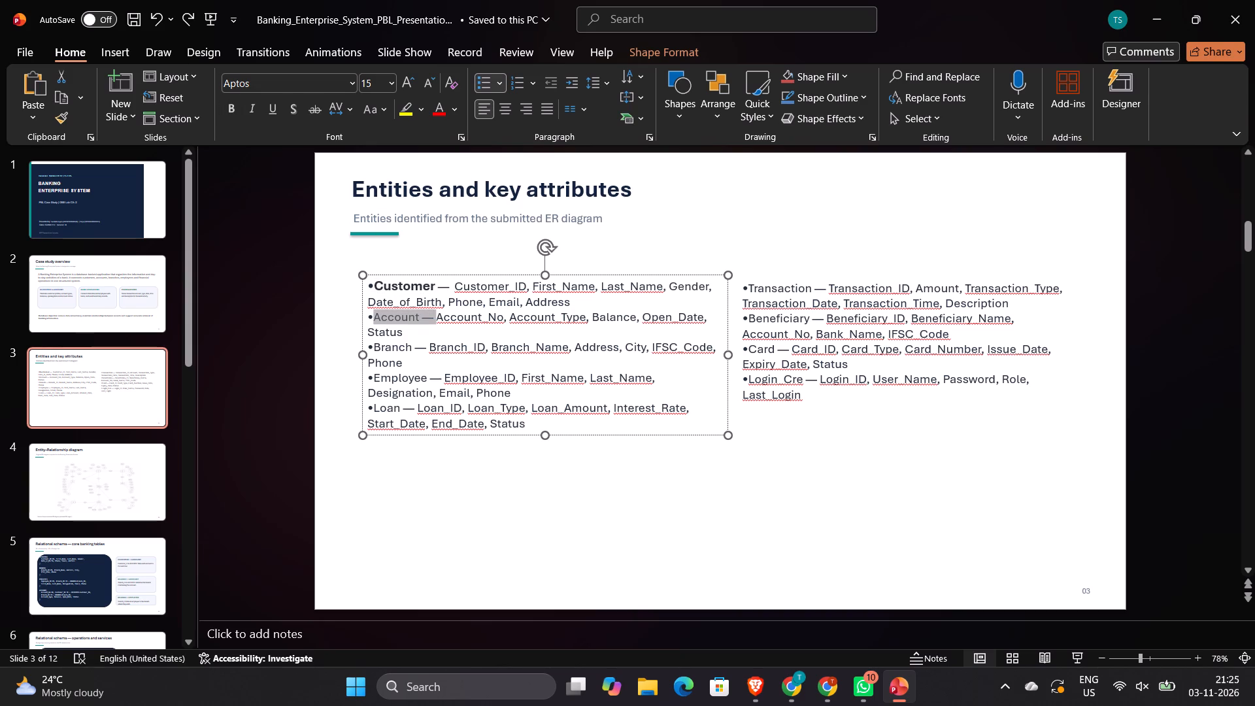
left_click_drag(379, 318, 378, 318)
double_click(409, 84)
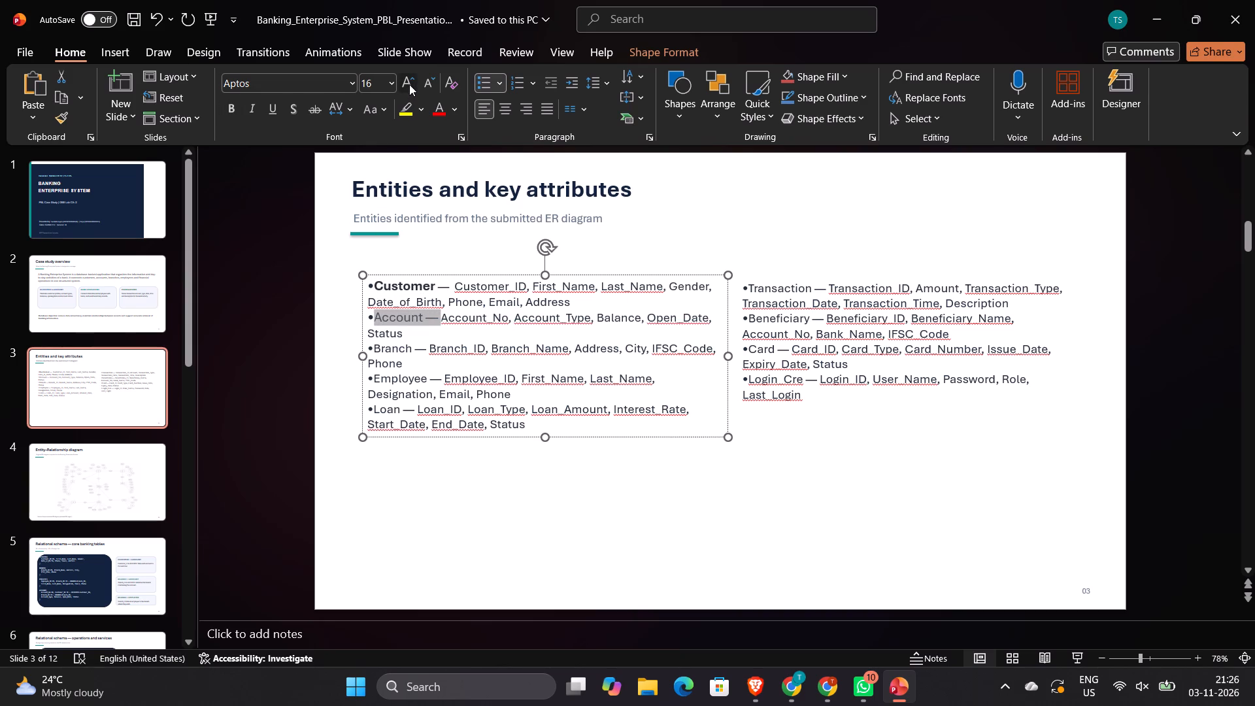
left_click(235, 108)
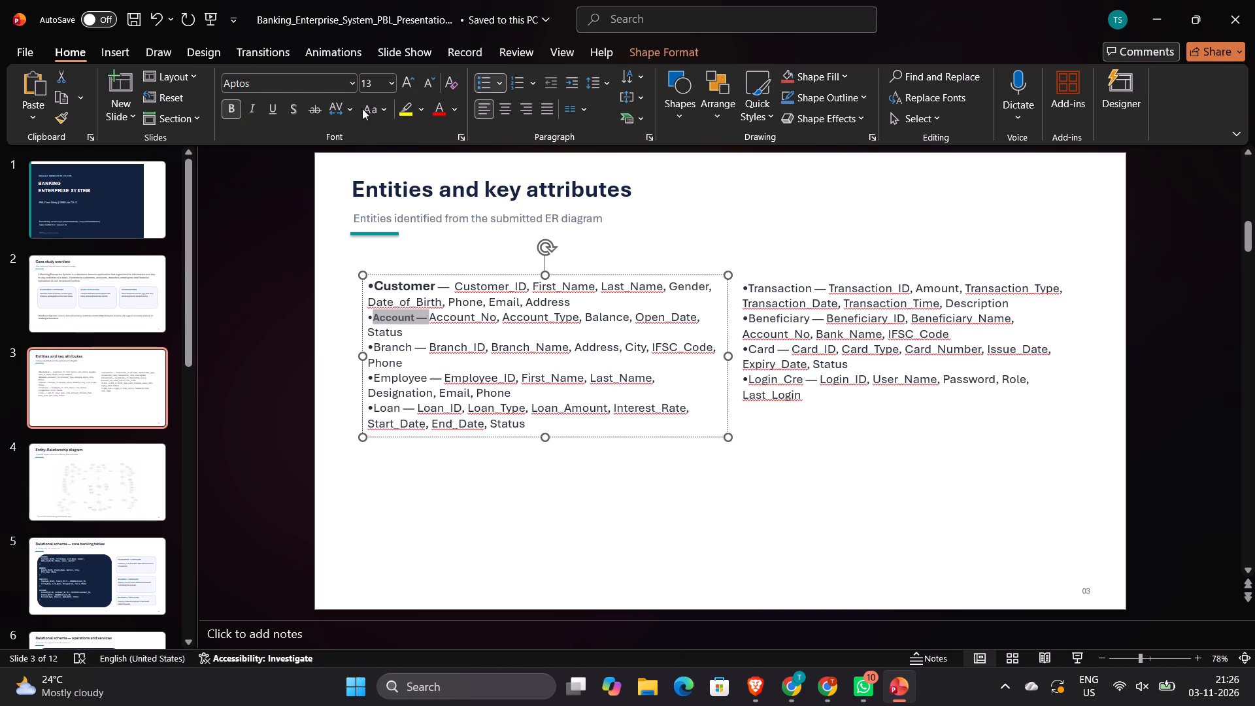
double_click(405, 84)
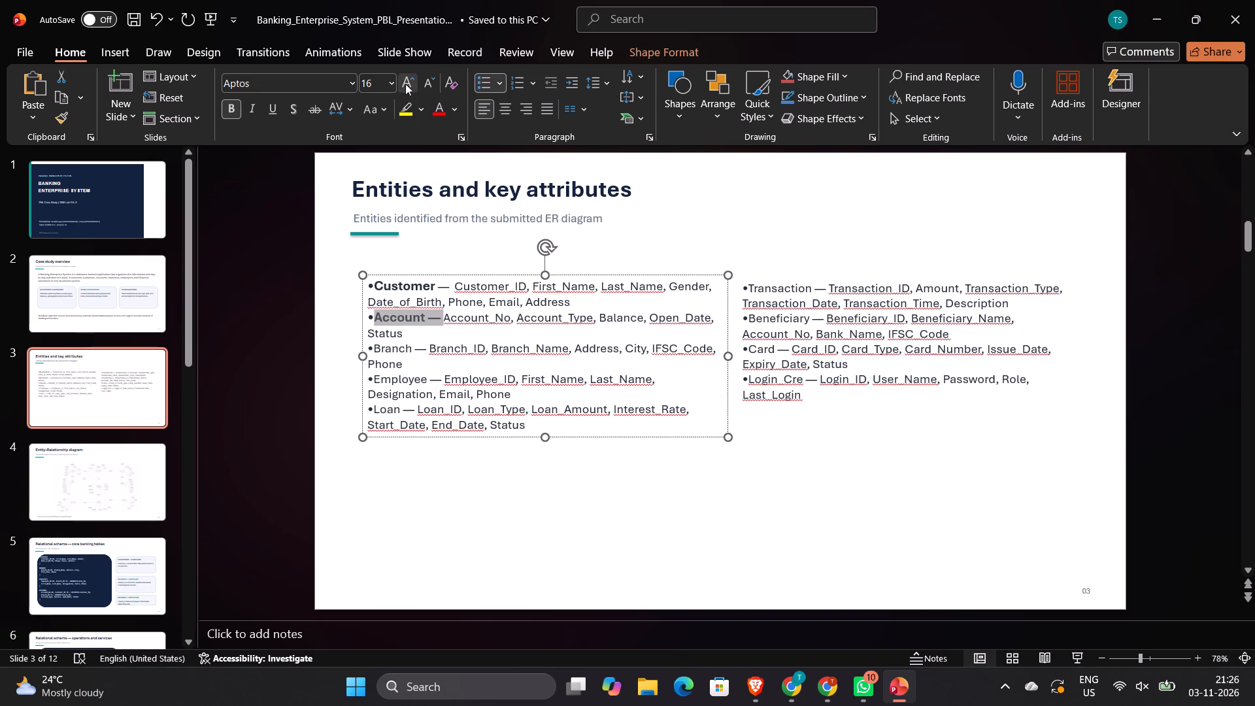
Make the entity name Branch and its following dash in the third bullet bold and 16 pt.
left_click(441, 350)
left_click_drag(426, 345, 388, 343)
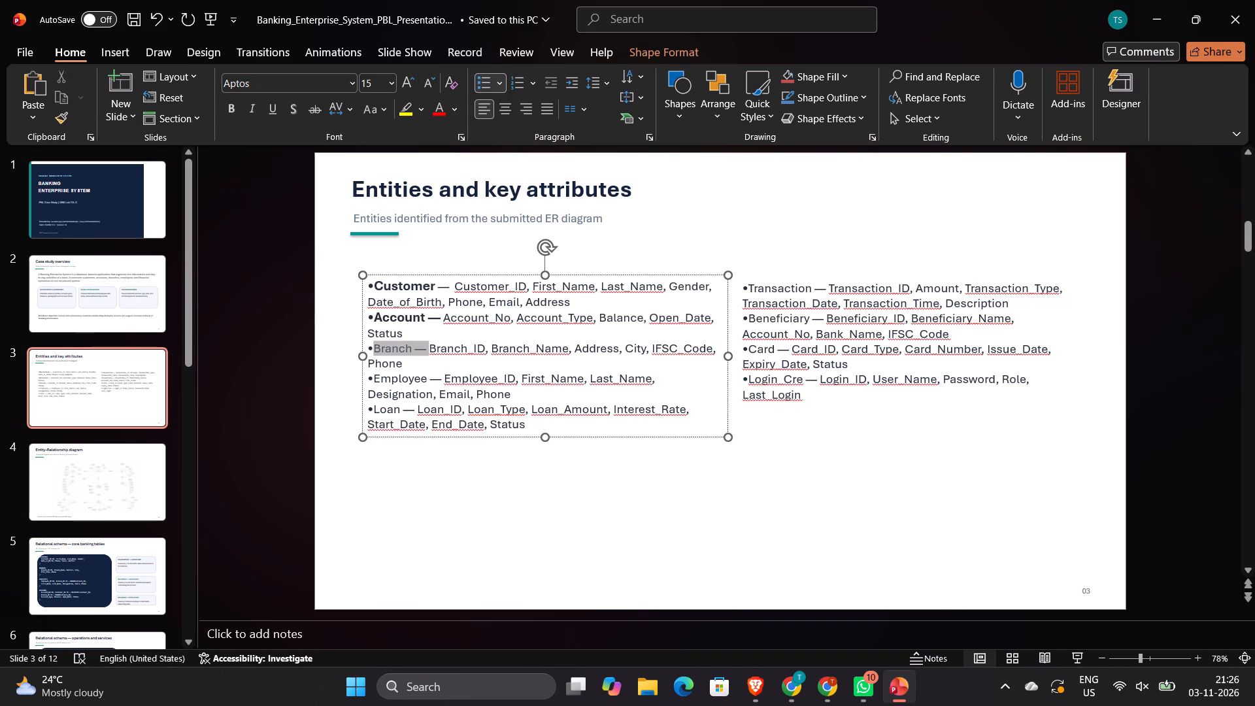
left_click_drag(388, 343, 379, 343)
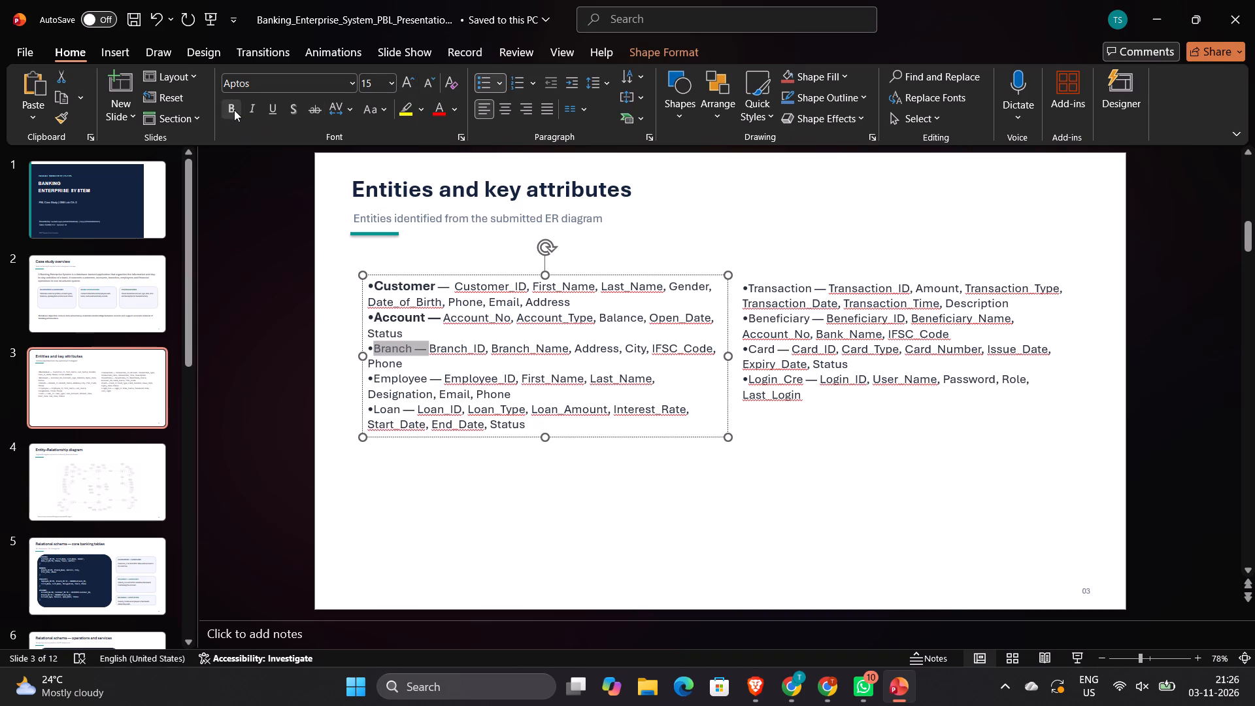
left_click(234, 110)
left_click(405, 76)
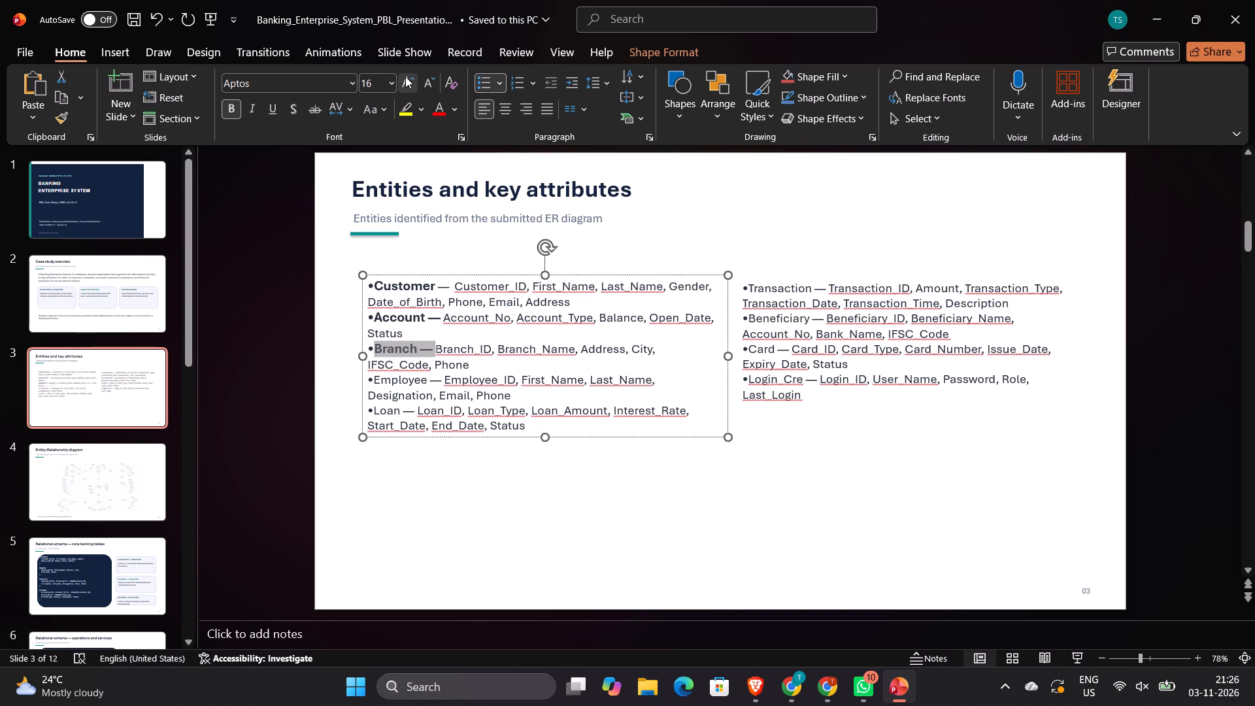
Insert a blank, unbulleted line after each of the Branch, Account, Customer and Employee entries to space out the entity list.
left_click(470, 367)
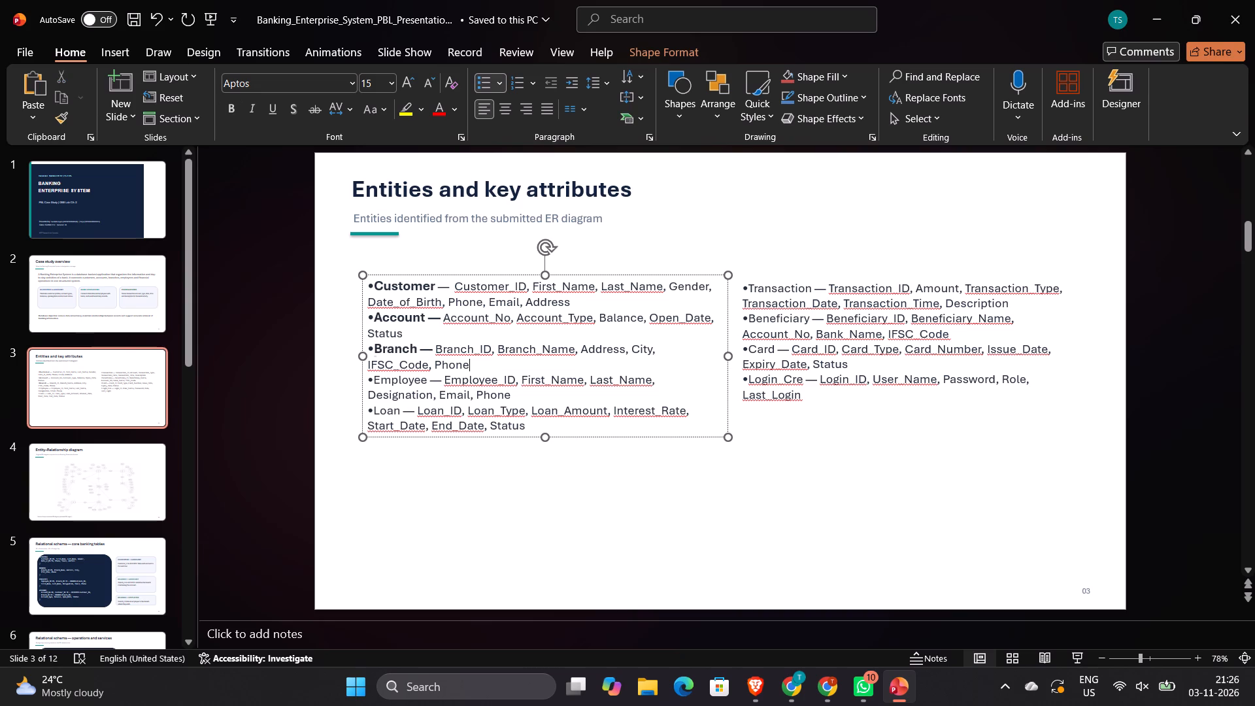
key("Return")
key("BackSpace")
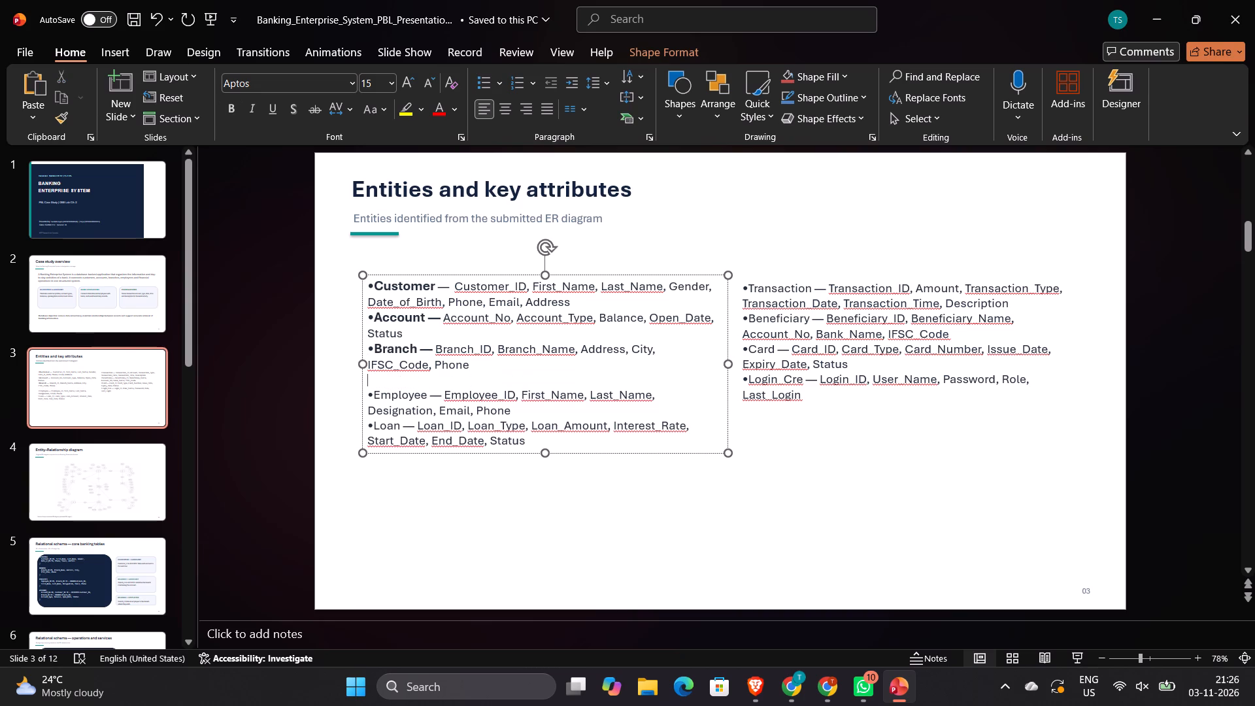
left_click(443, 336)
key("Return")
key("BackSpace")
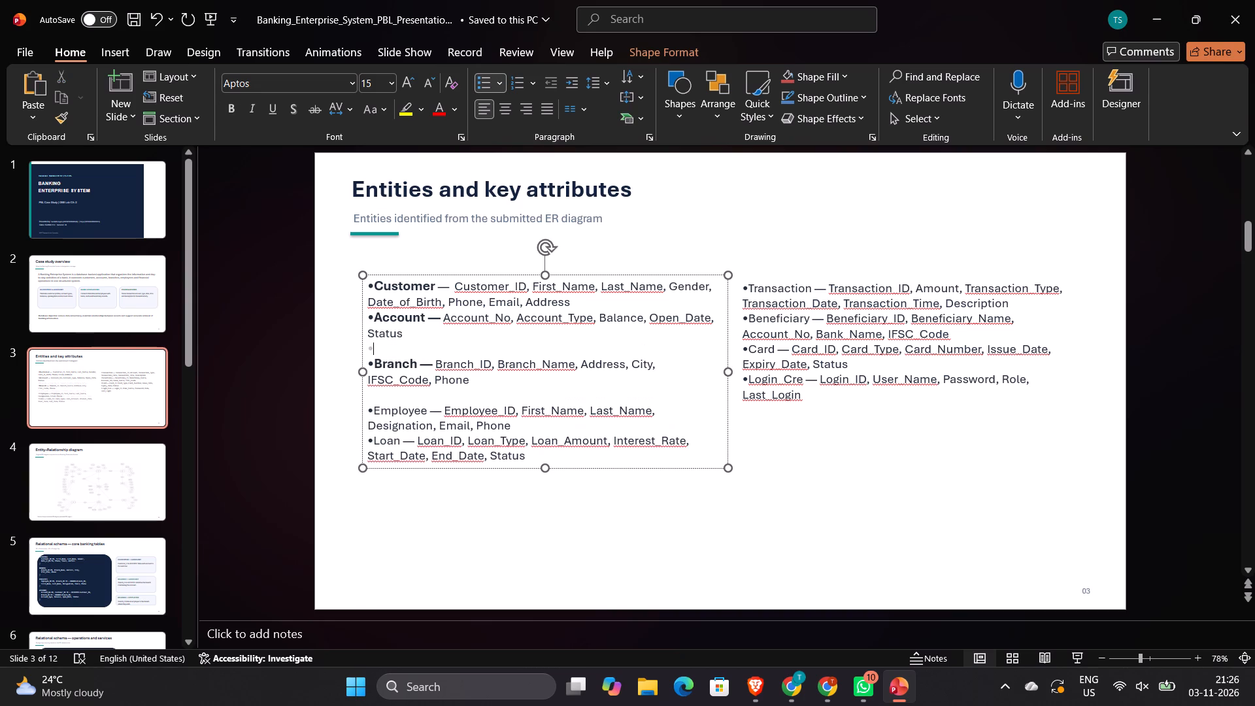
left_click(576, 311)
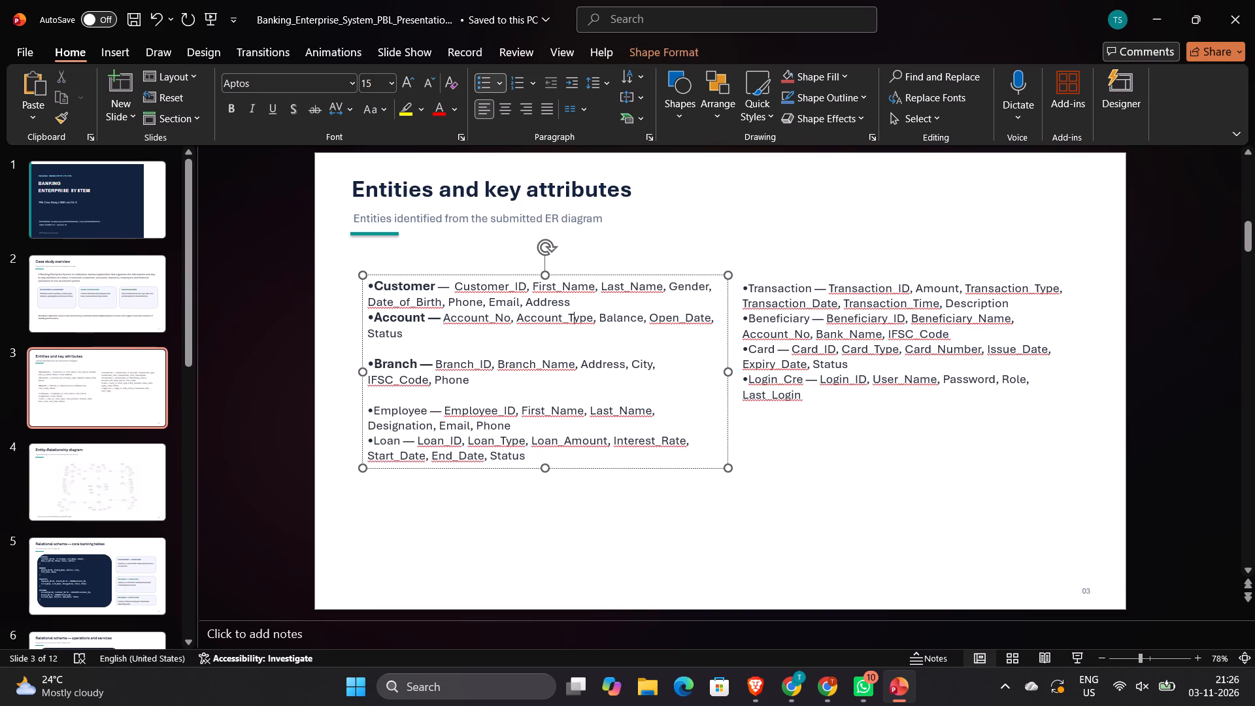
left_click(574, 304)
key("Return")
key("BackSpace")
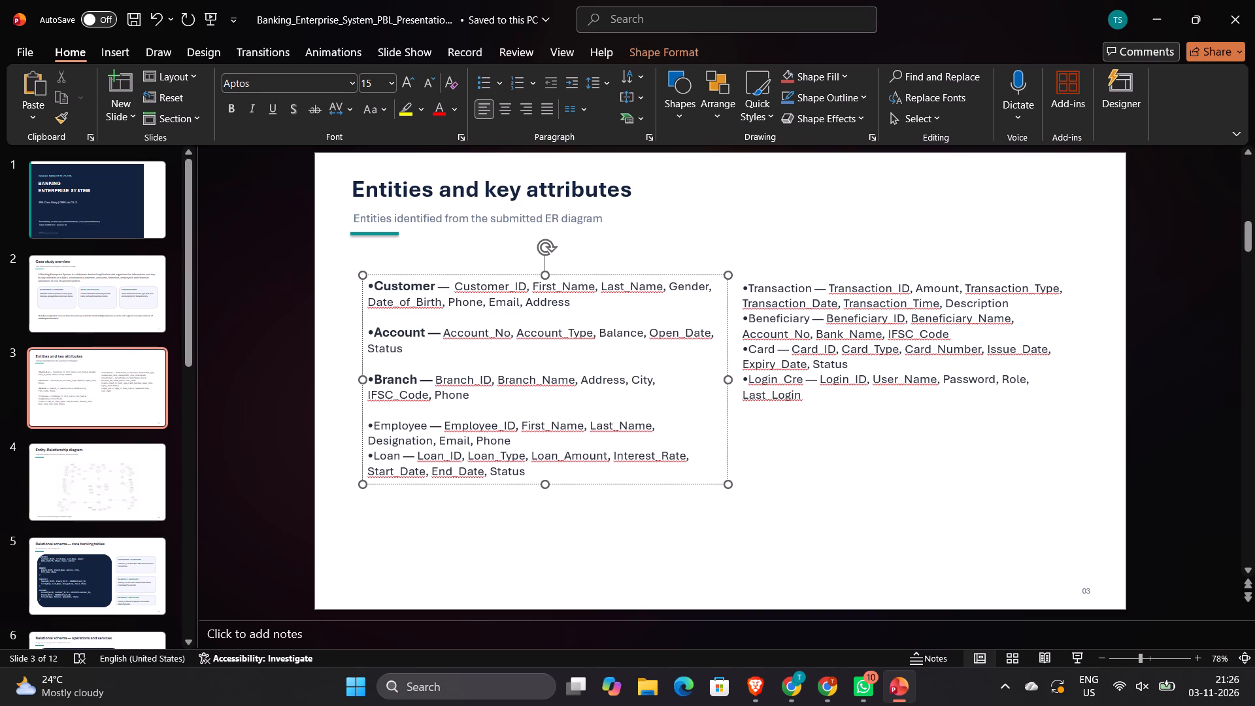
left_click(526, 448)
key("Return")
key("BackSpace")
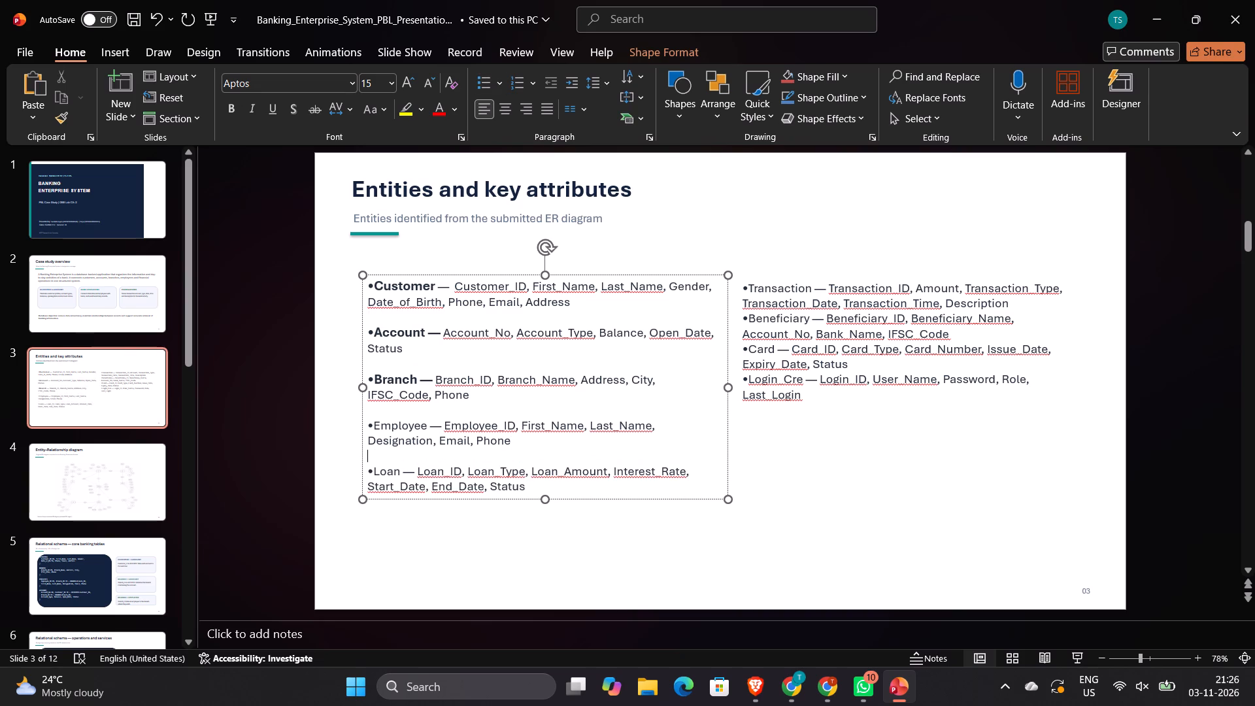
Make the entity name Employee at the start of its bullet bold and 16 pt.
left_click_drag(433, 428, 372, 424)
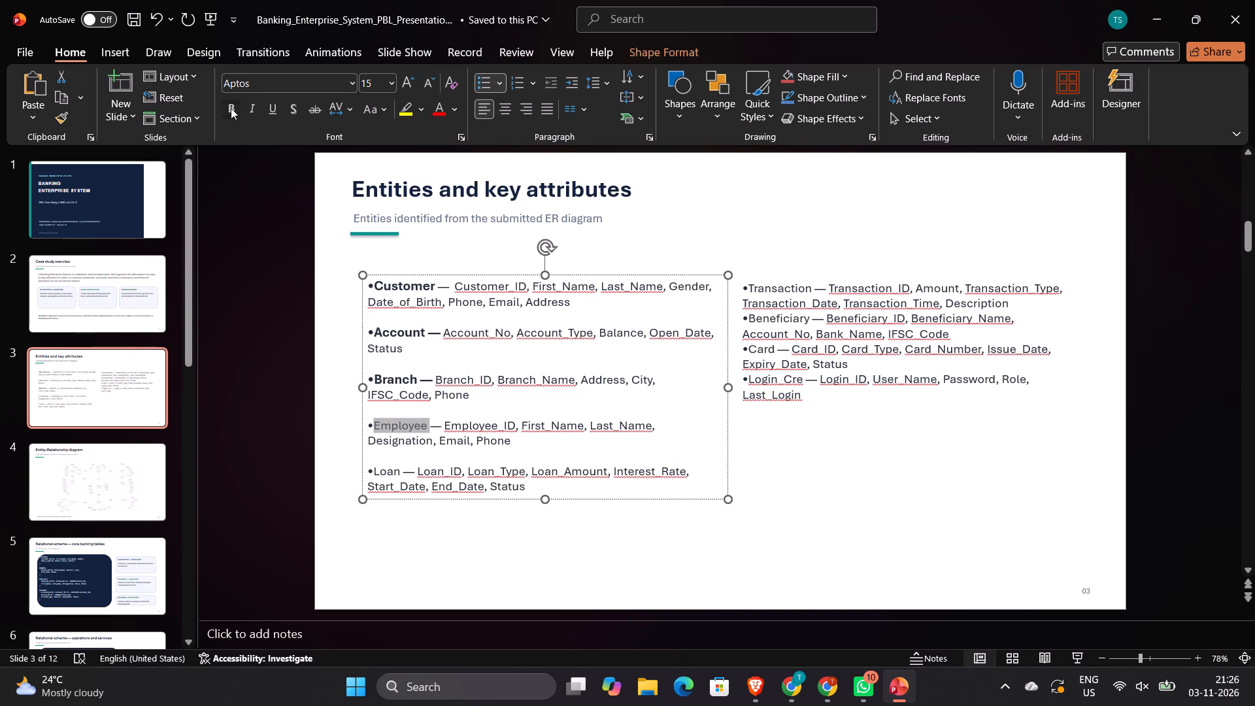
left_click(231, 108)
left_click(407, 86)
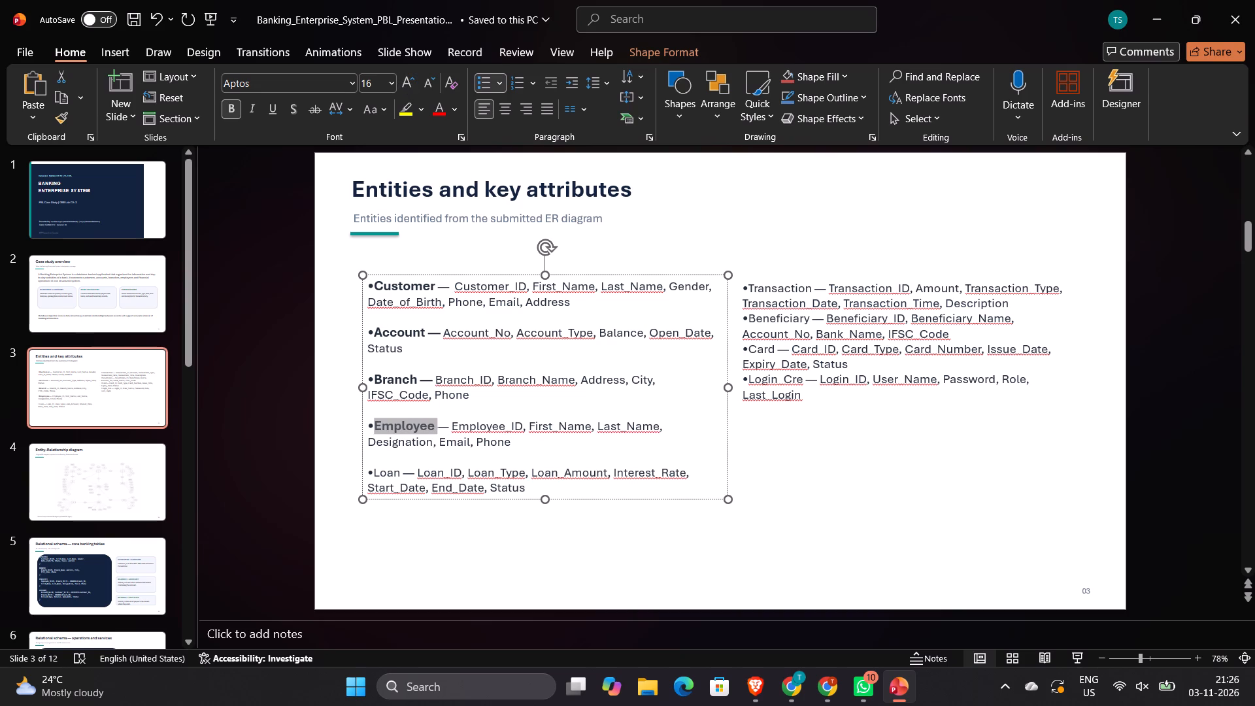
Select the entity name Loan at the start of its bullet.
left_click(406, 475)
left_click_drag(406, 475, 376, 476)
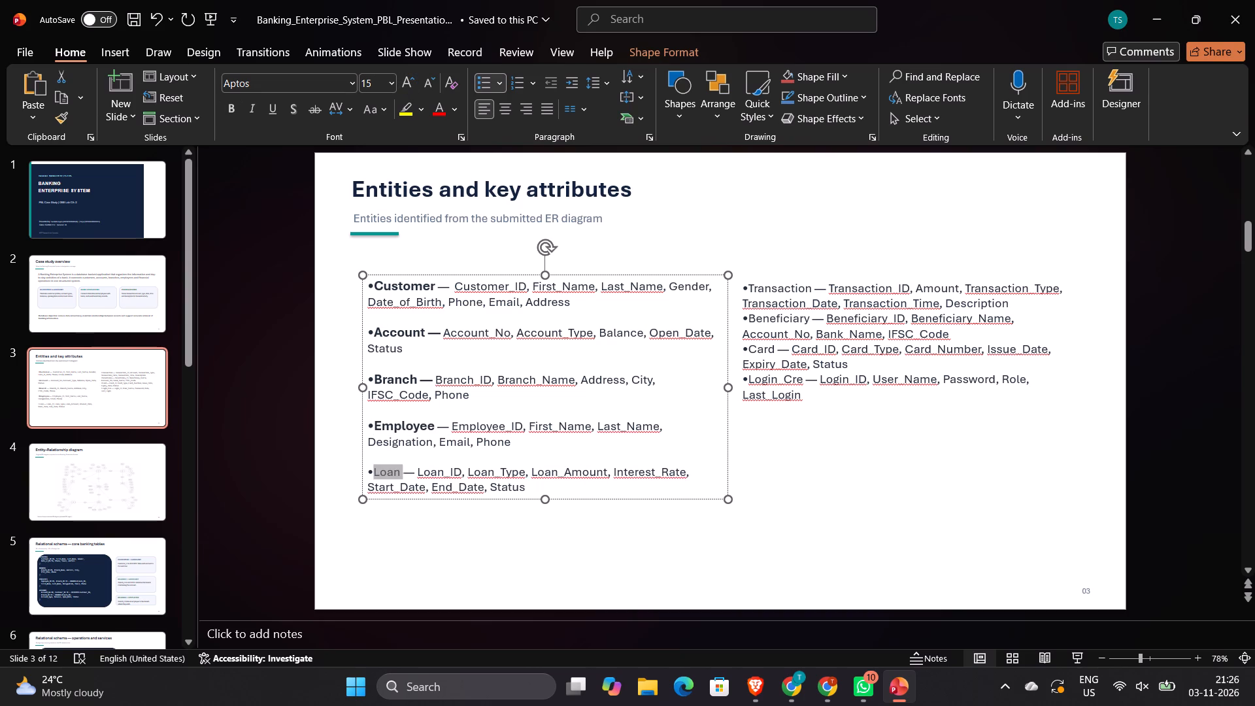
left_click_drag(376, 476, 369, 476)
Switch to the desktop and launch the KuroWindows app.
double_click(0, 592)
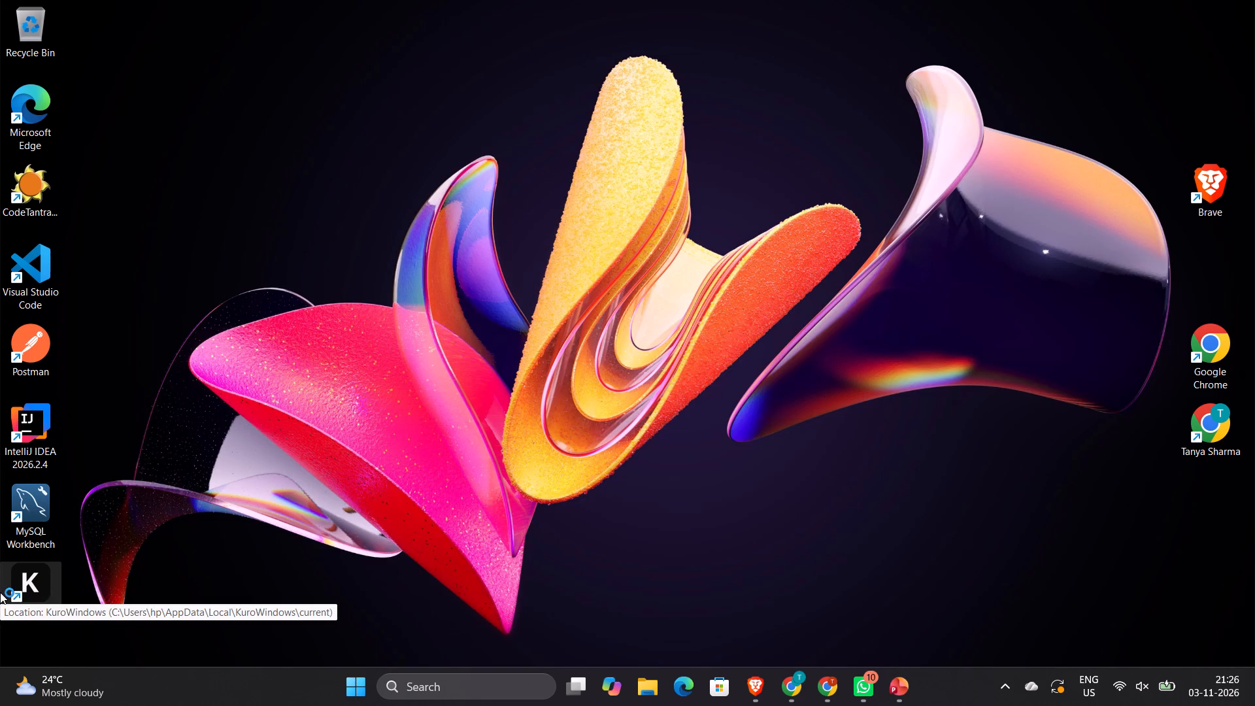
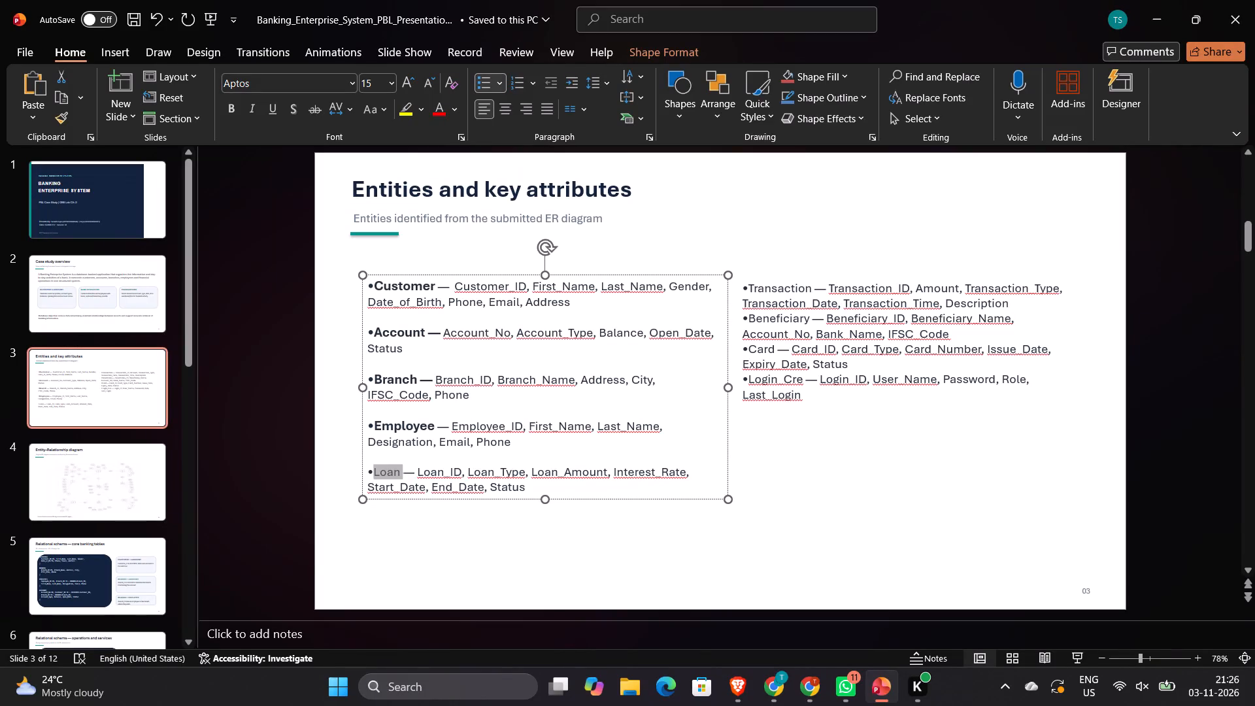
Make the entity names Loan and Transaction at the start of their bullets bold and 16 pt.
left_click(227, 110)
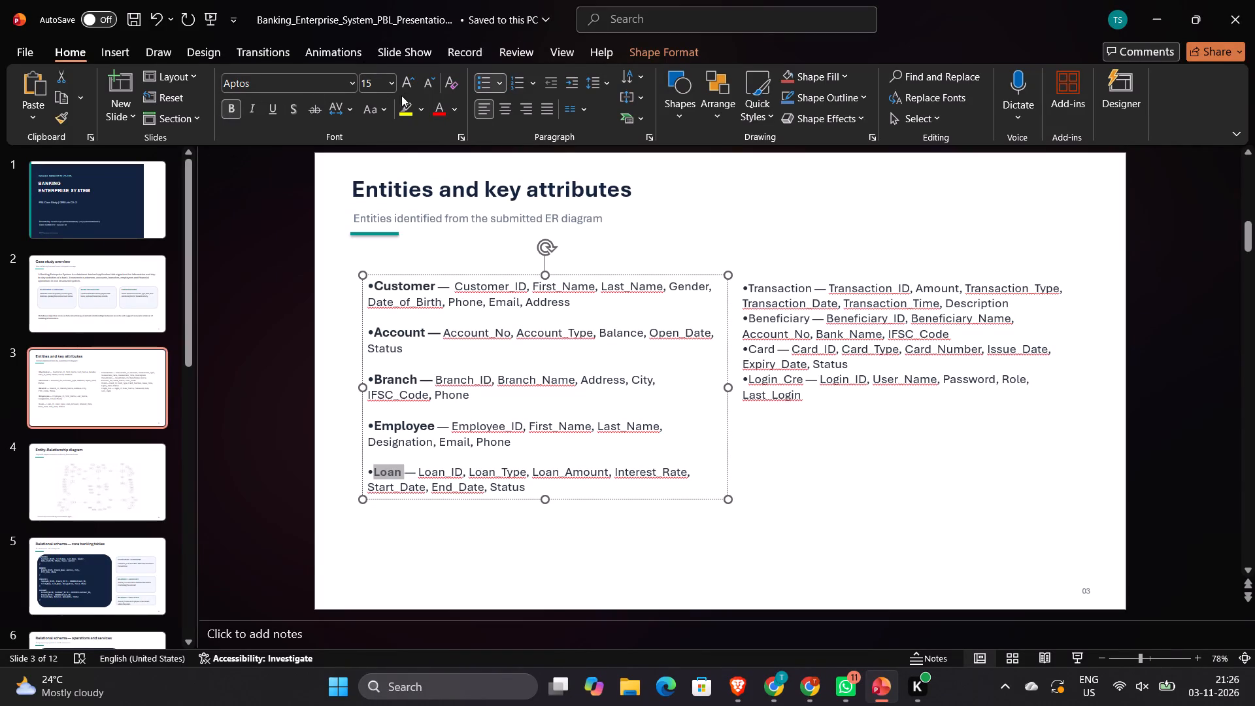
left_click(408, 82)
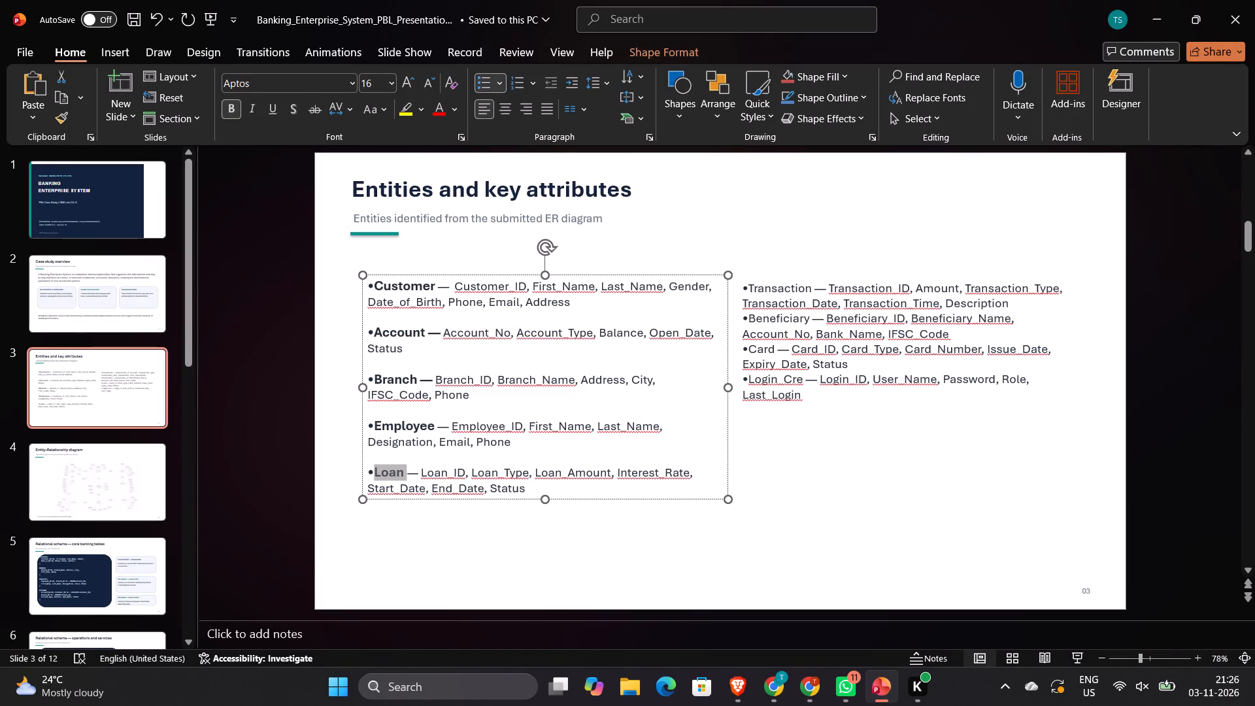
left_click(754, 386)
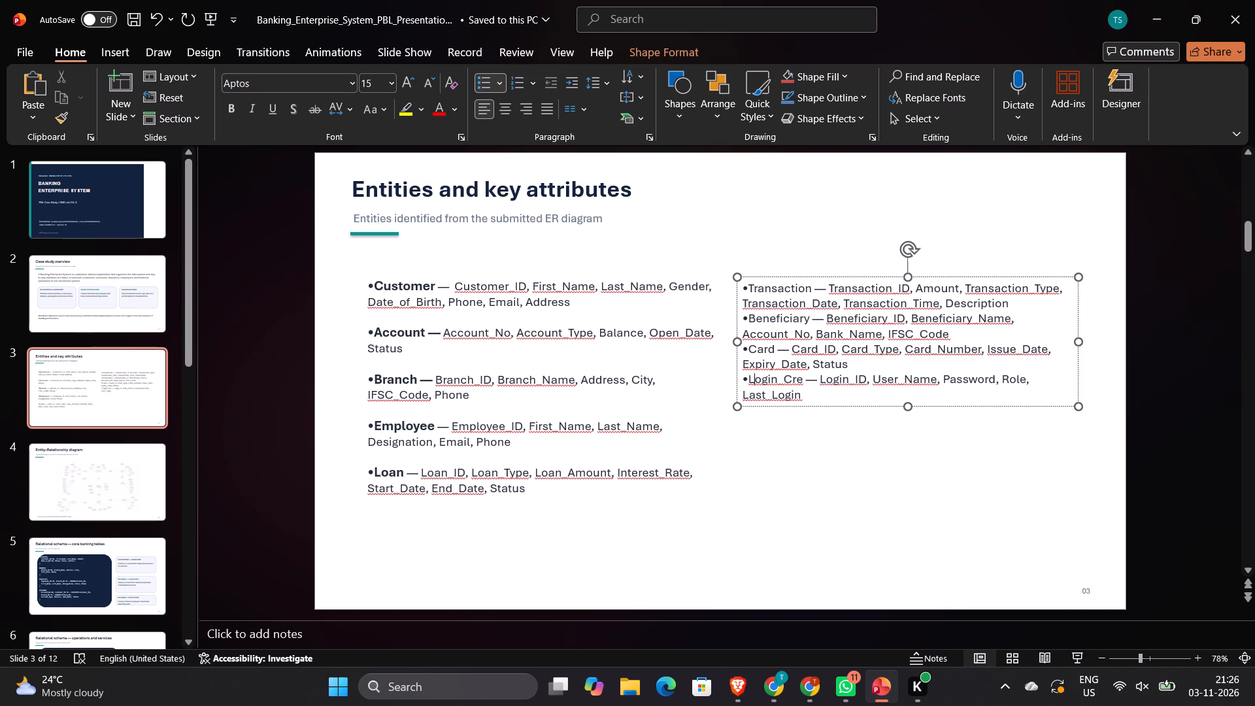
left_click_drag(816, 292, 741, 285)
left_click(230, 114)
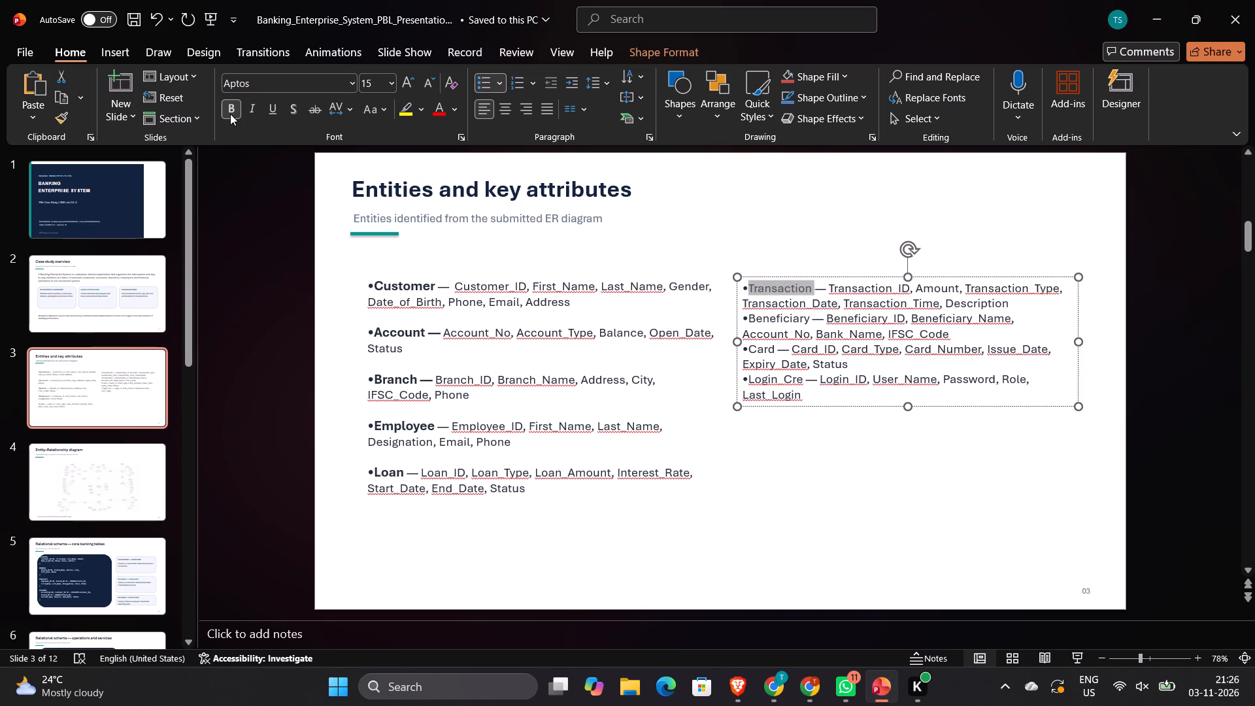
left_click(409, 82)
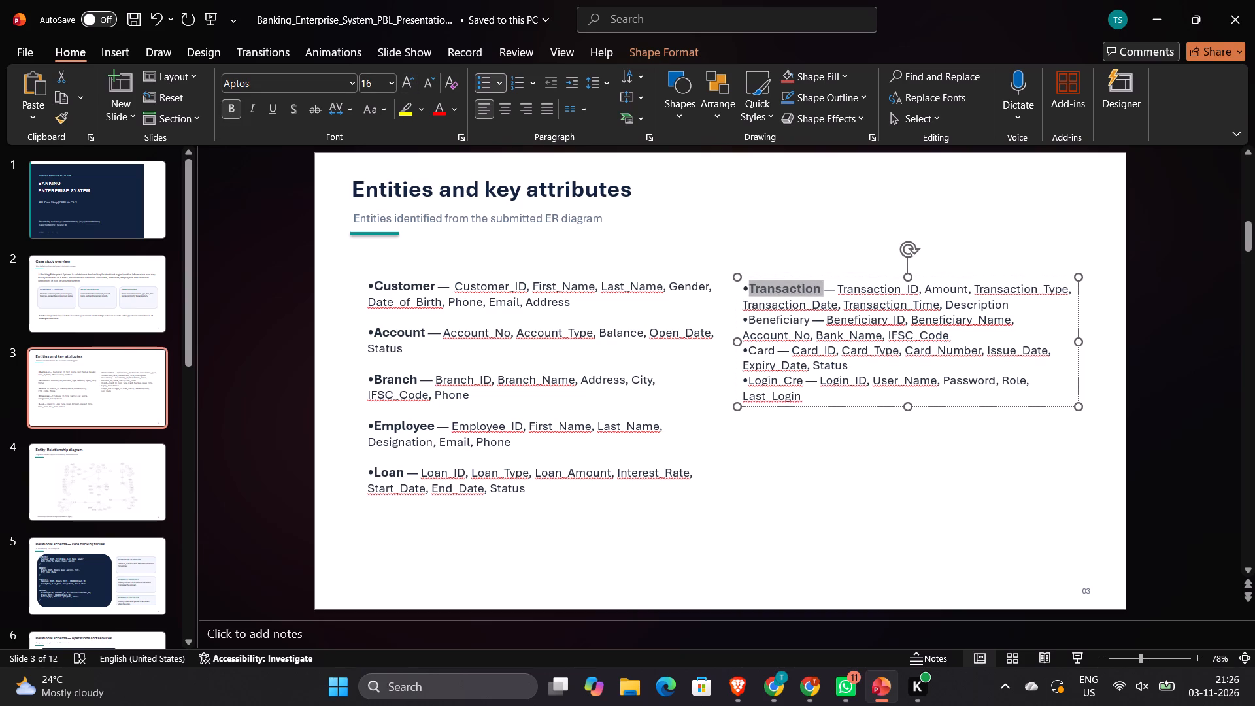
Insert a blank, unbulleted line after each of the Transaction, Beneficiary and Card entries.
left_click(1009, 307)
key("Return")
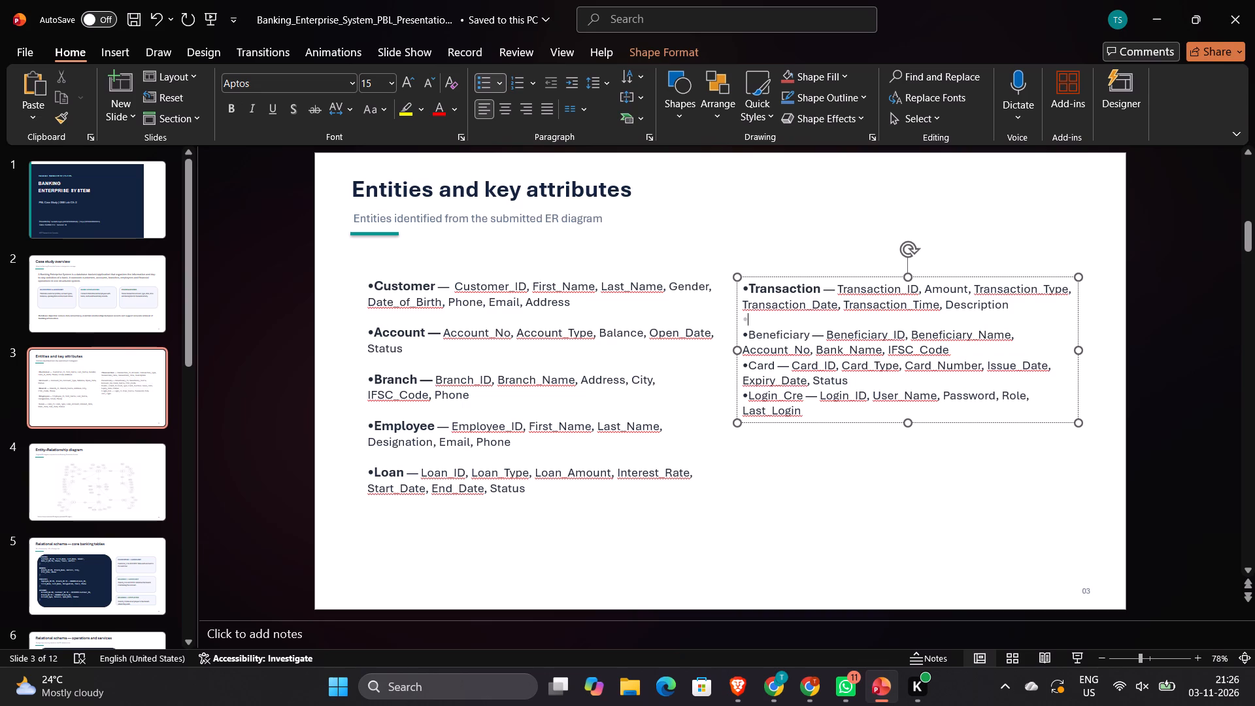
key("BackSpace")
left_click(973, 354)
key("Return")
key("BackSpace")
left_click(963, 390)
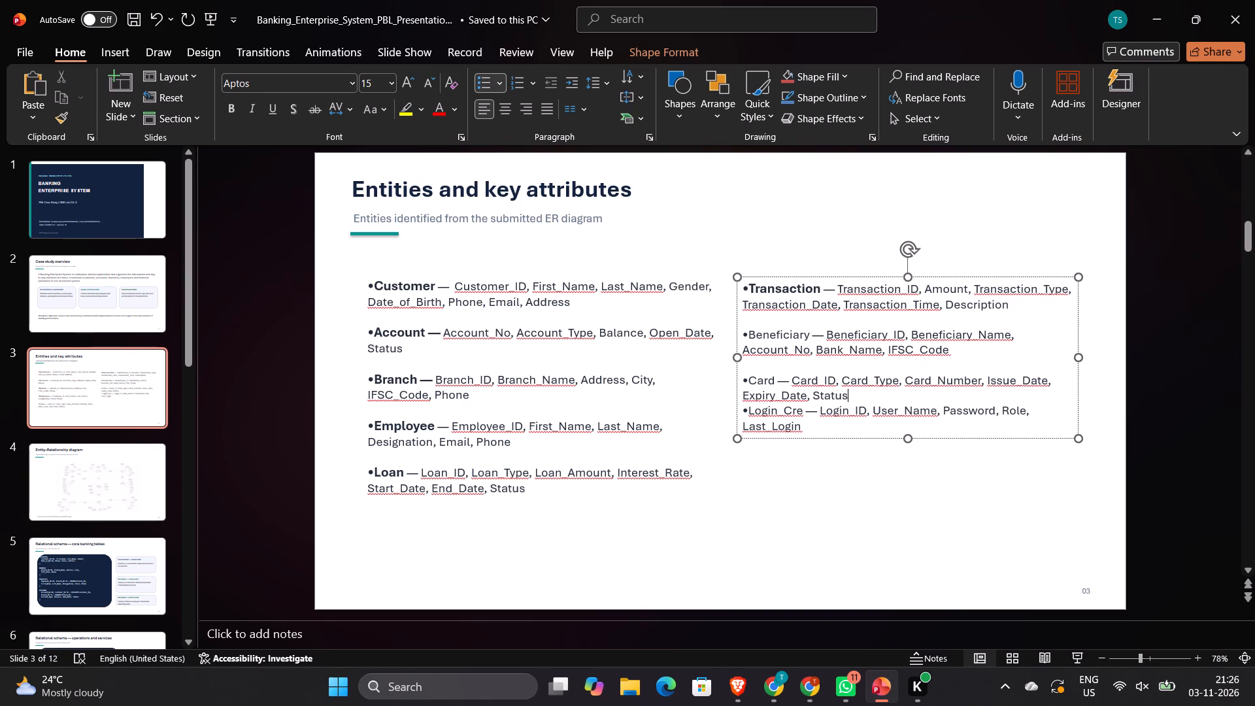
key("Return")
key("BackSpace")
Make the entity names Beneficiary, Card and Login_Cre at the start of their bullets bold and 16 pt.
left_click_drag(813, 329, 740, 330)
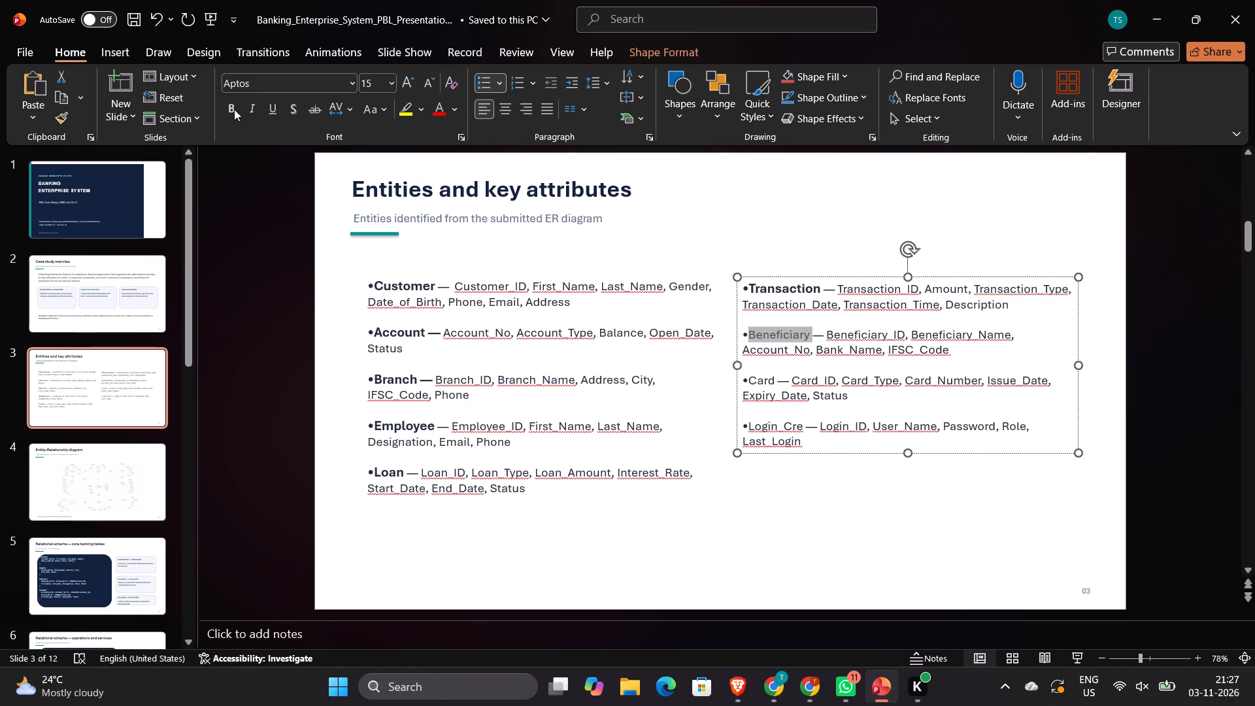
left_click(234, 109)
left_click(411, 85)
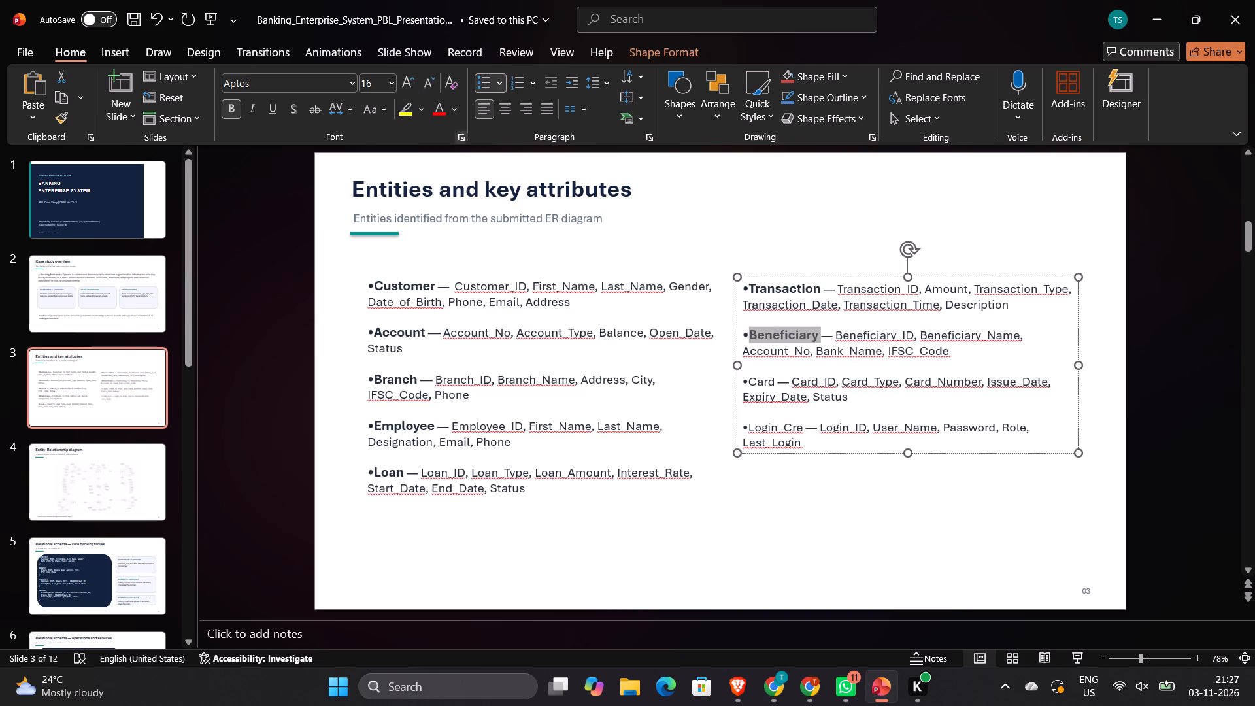
left_click(795, 373)
left_click_drag(773, 385, 752, 389)
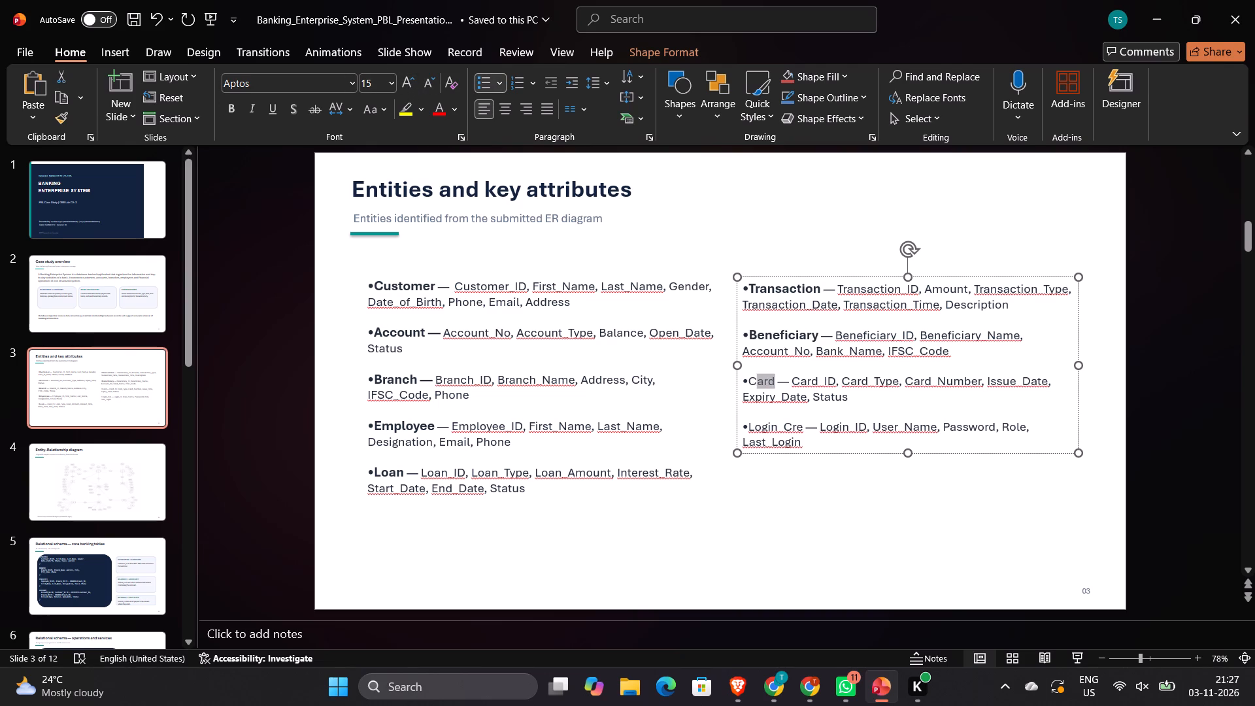
left_click_drag(752, 389, 748, 383)
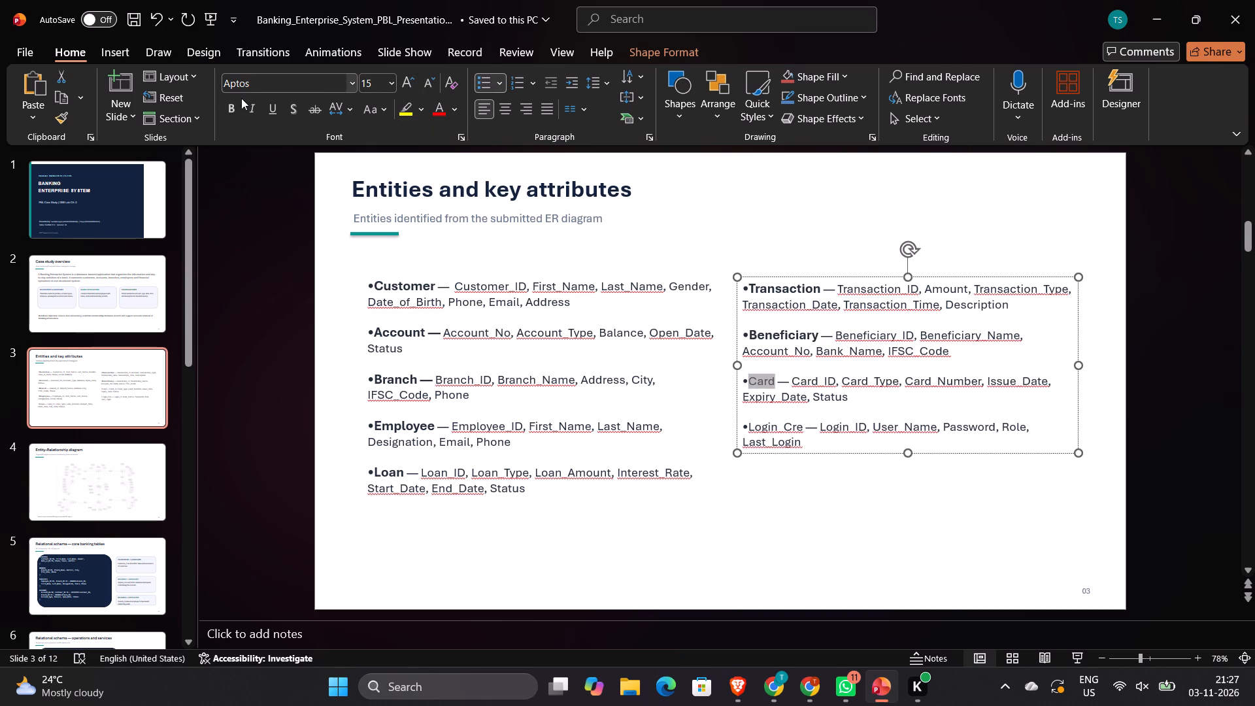
left_click(237, 101)
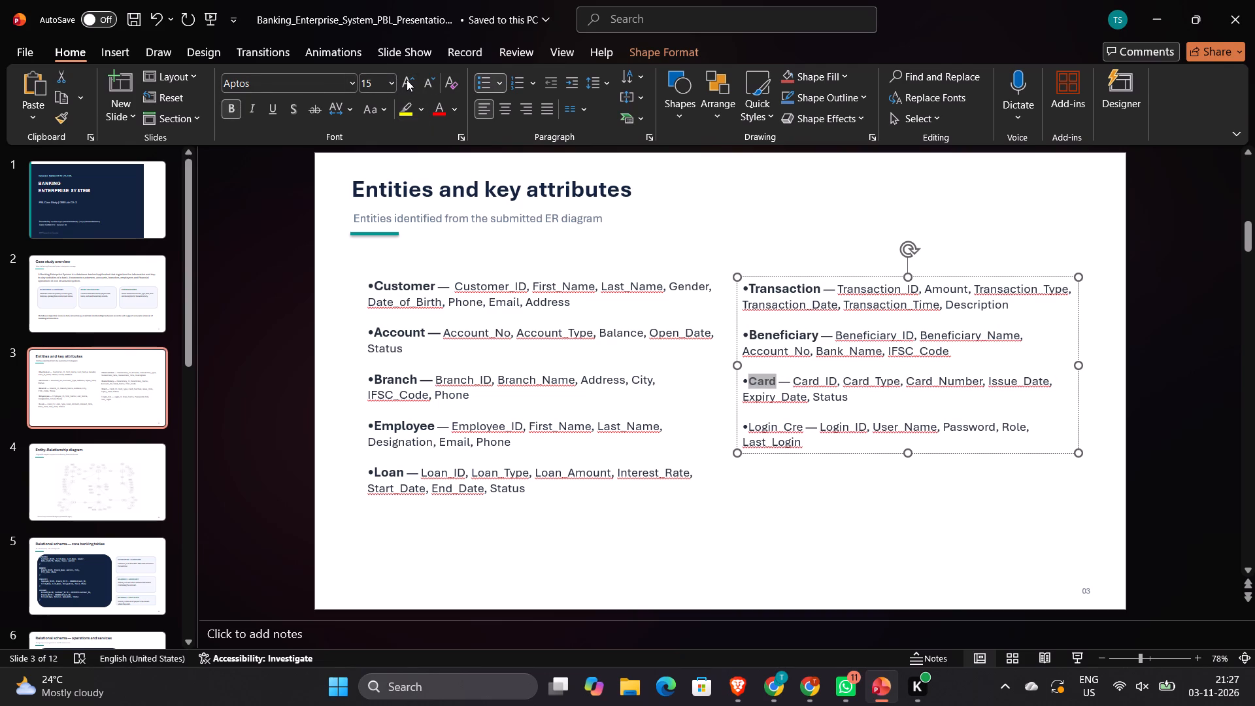
left_click(407, 80)
left_click(748, 408)
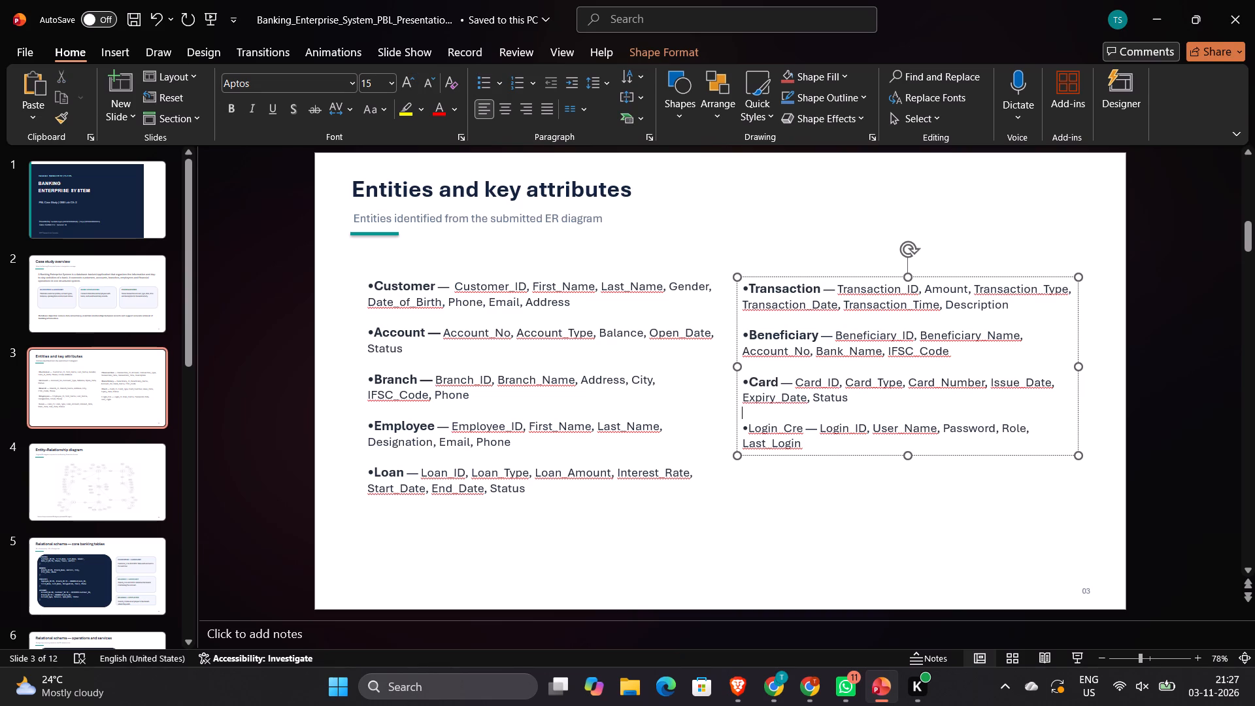
left_click_drag(807, 429, 750, 428)
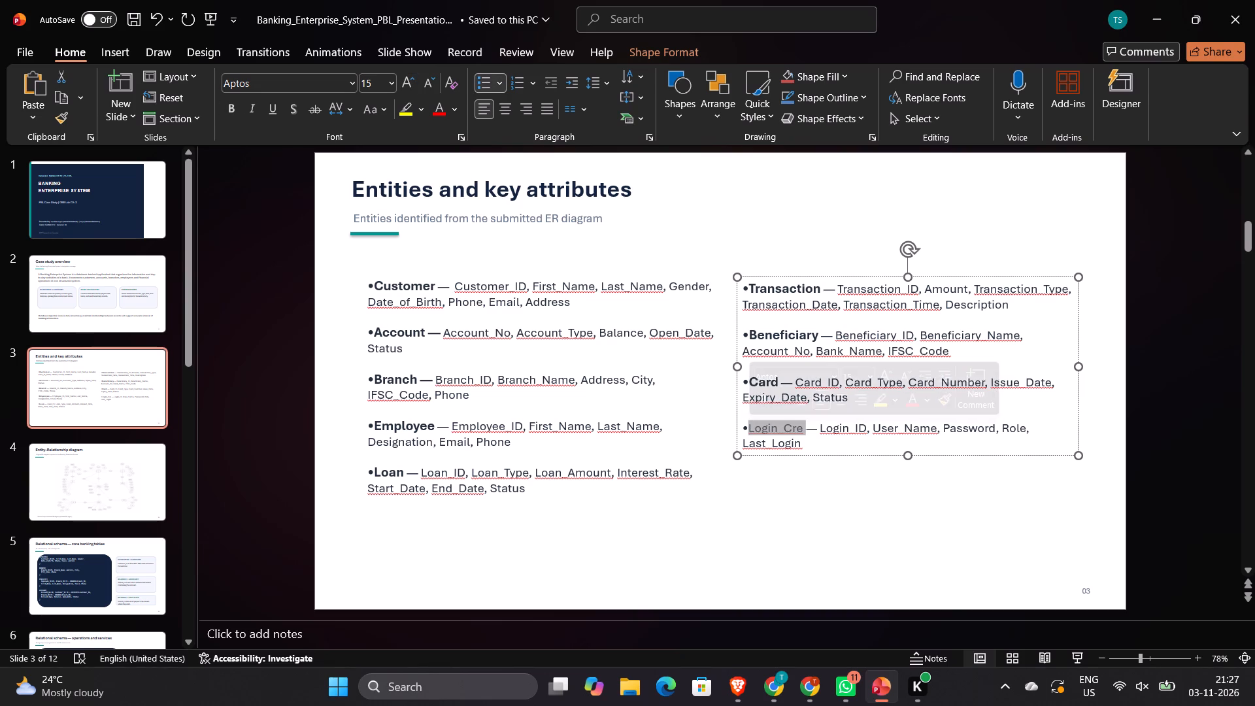
left_click(238, 107)
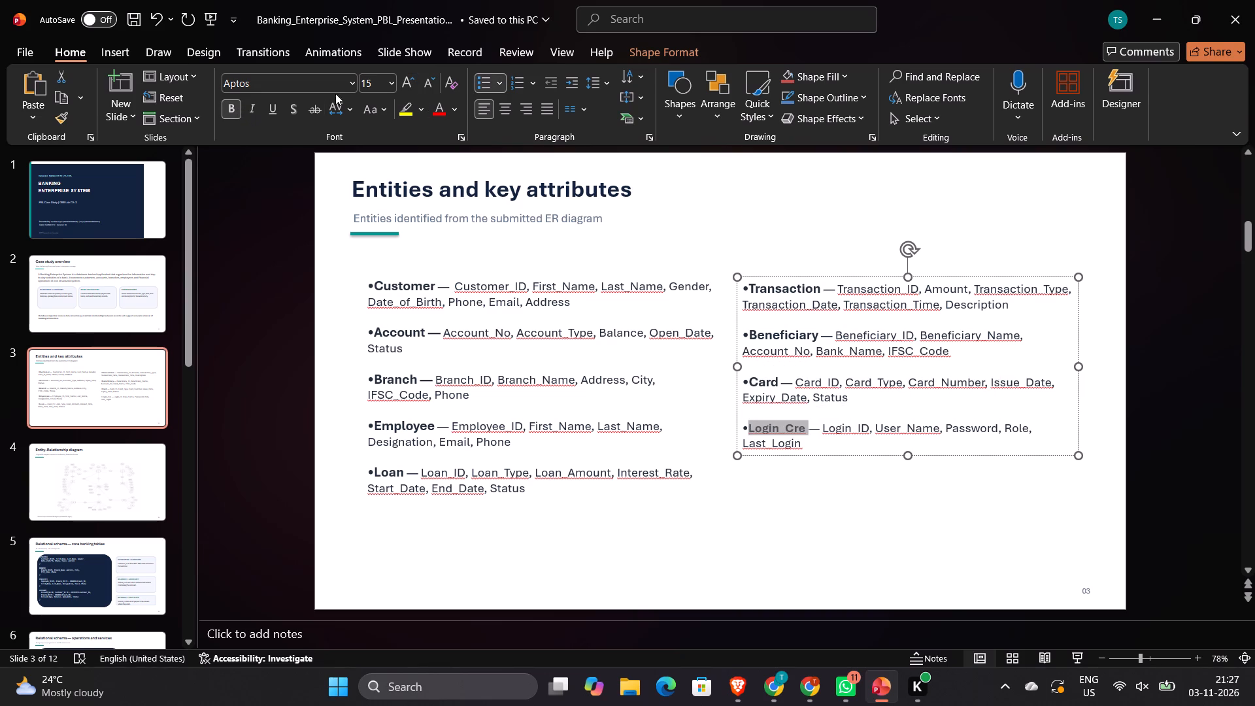
left_click(401, 86)
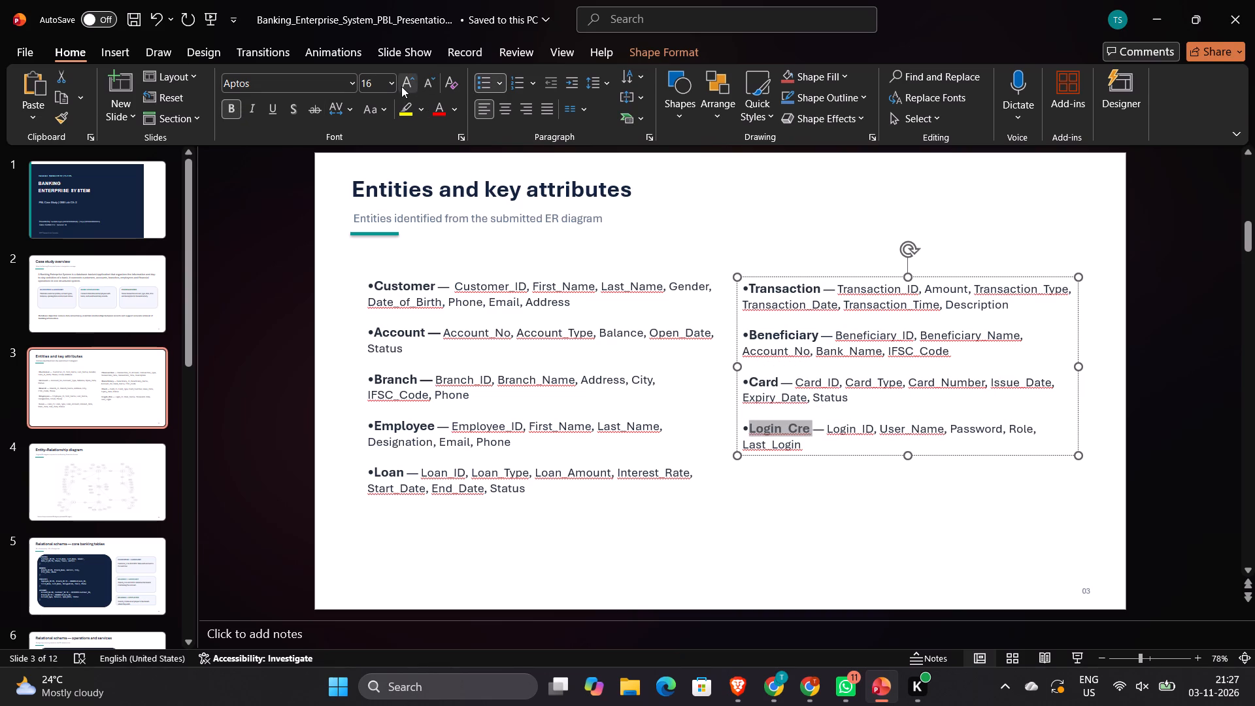
Save the presentation with the finished entity list.
key("ctrl+s")
left_click(545, 207)
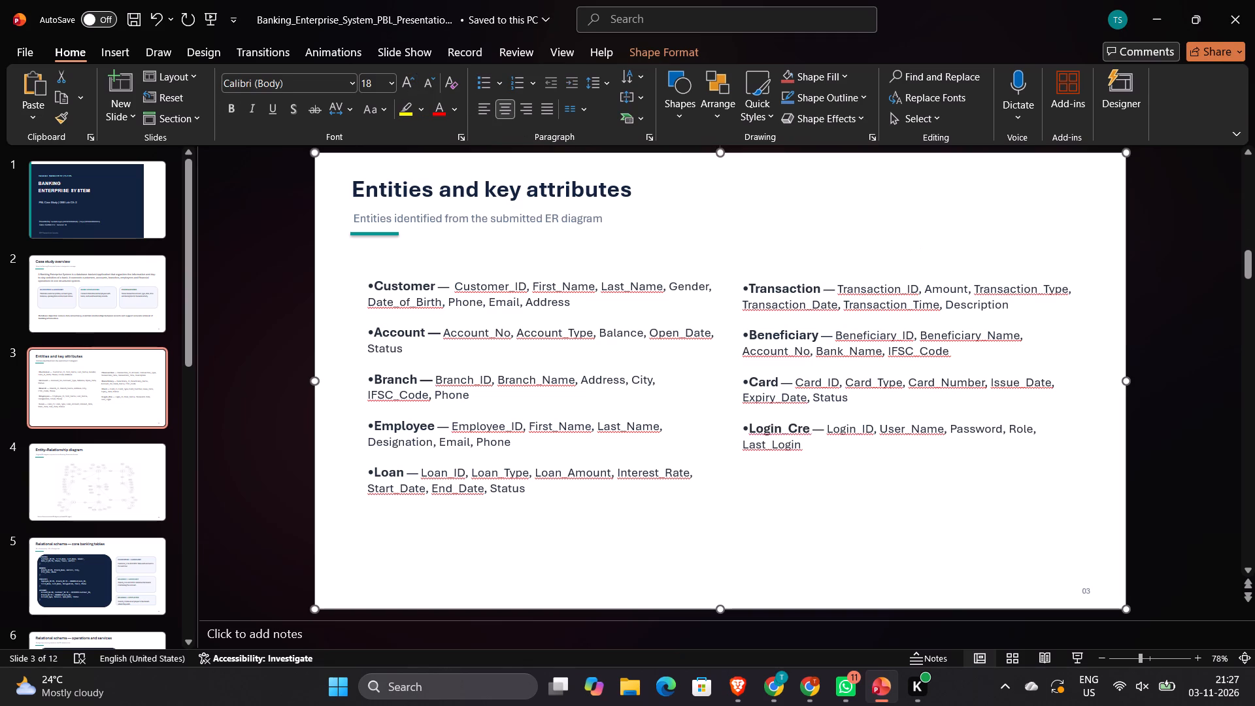
left_click(684, 453)
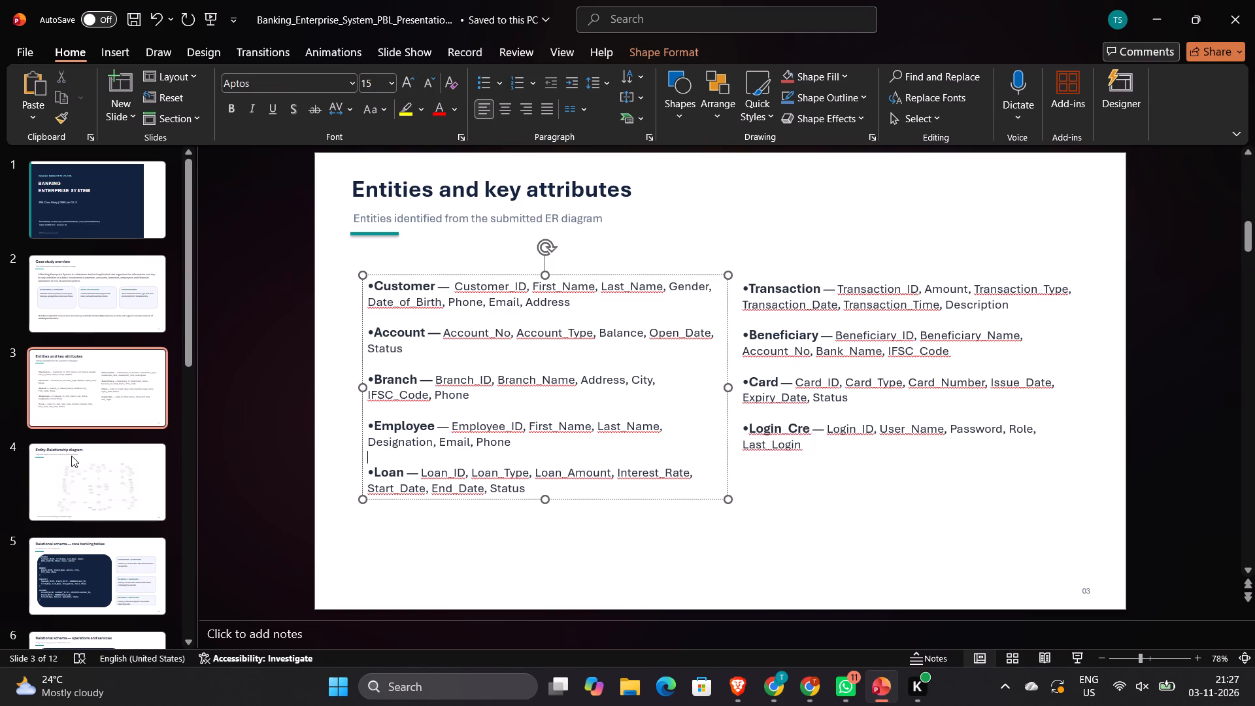
Enlarge the whole subtitle under the Entity–Relationship diagram title on slide 4 by two font-size increments.
left_click(78, 471)
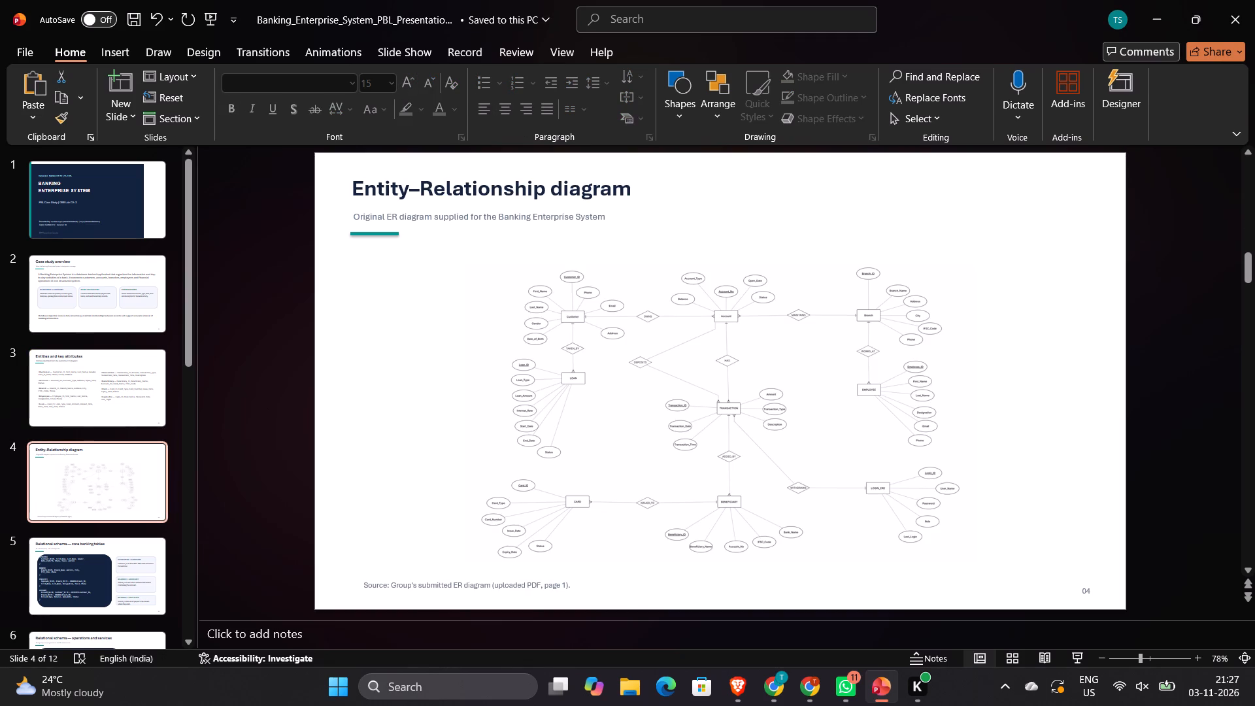
double_click(537, 218)
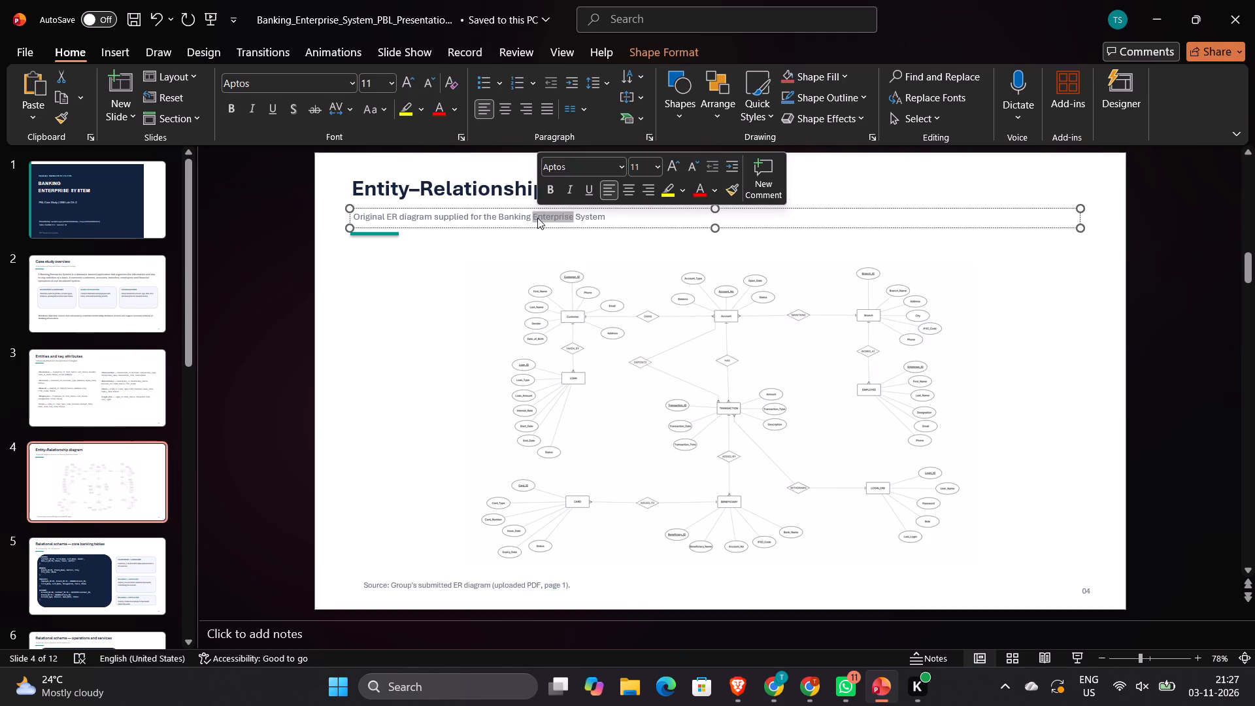
key("ctrl+a")
double_click(412, 80)
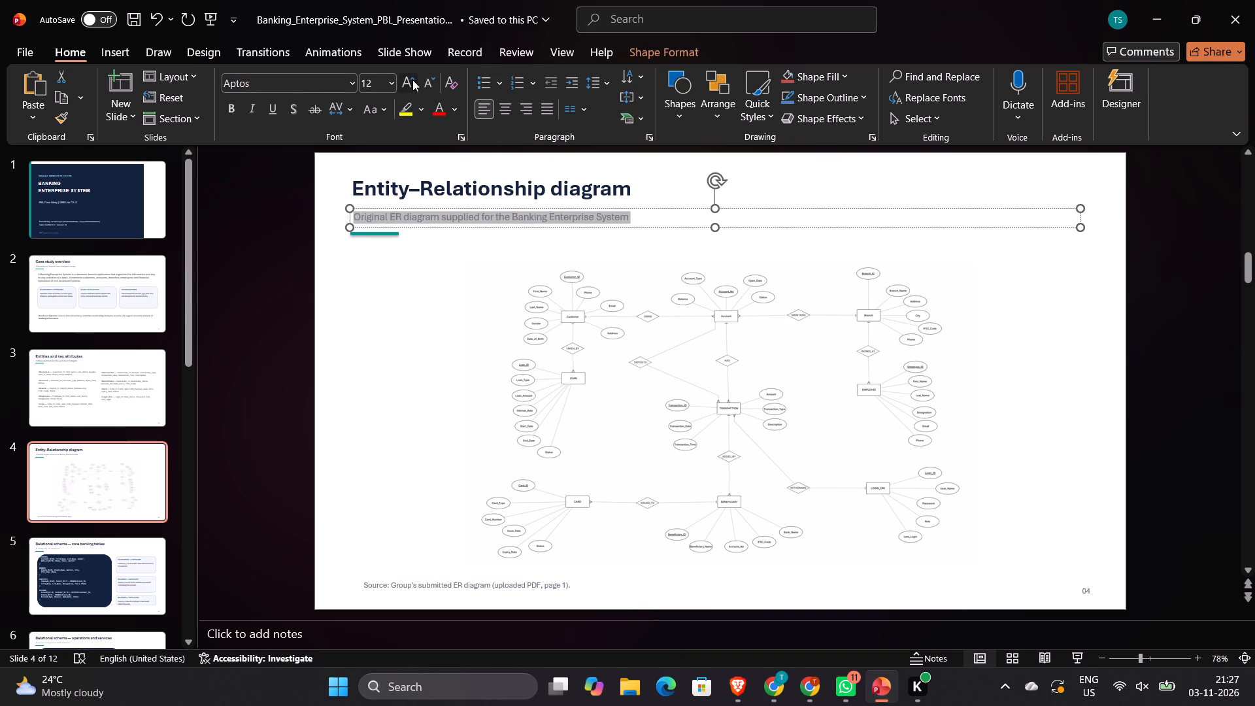
Center-align the slide title Entity–Relationship diagram.
left_click(405, 202)
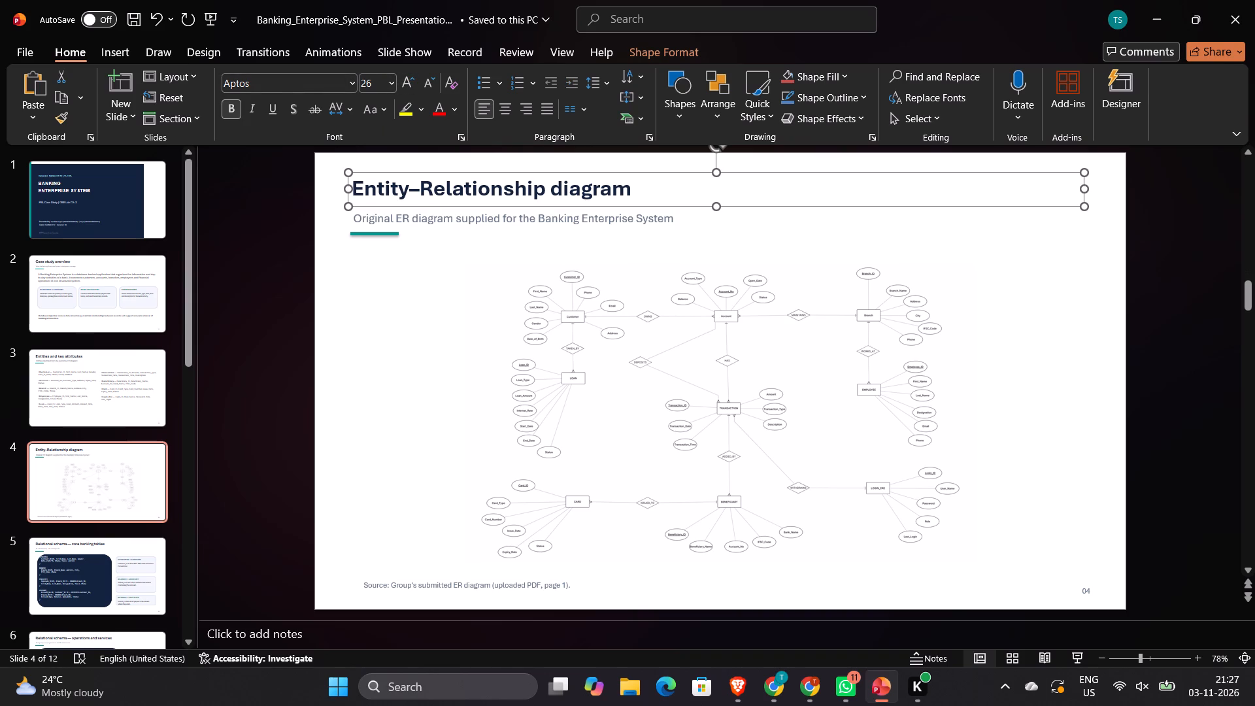
left_click(412, 165)
left_click(416, 173)
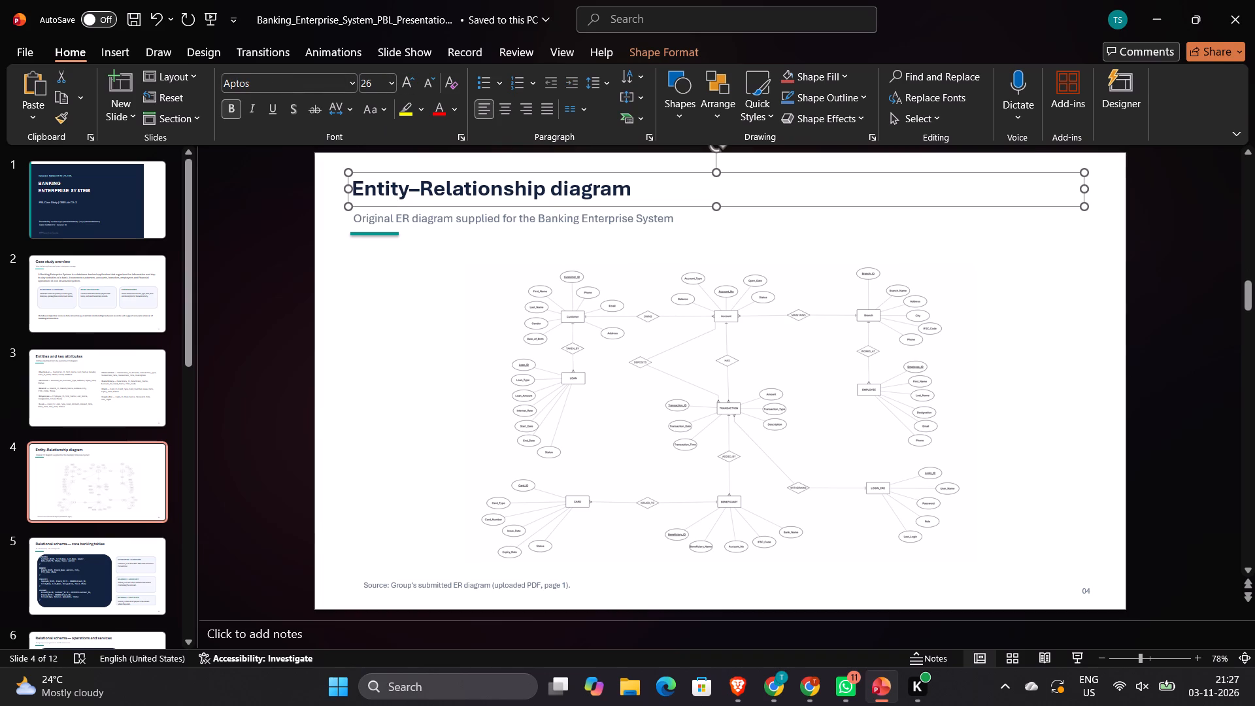
left_click(420, 180)
key("ctrl+a")
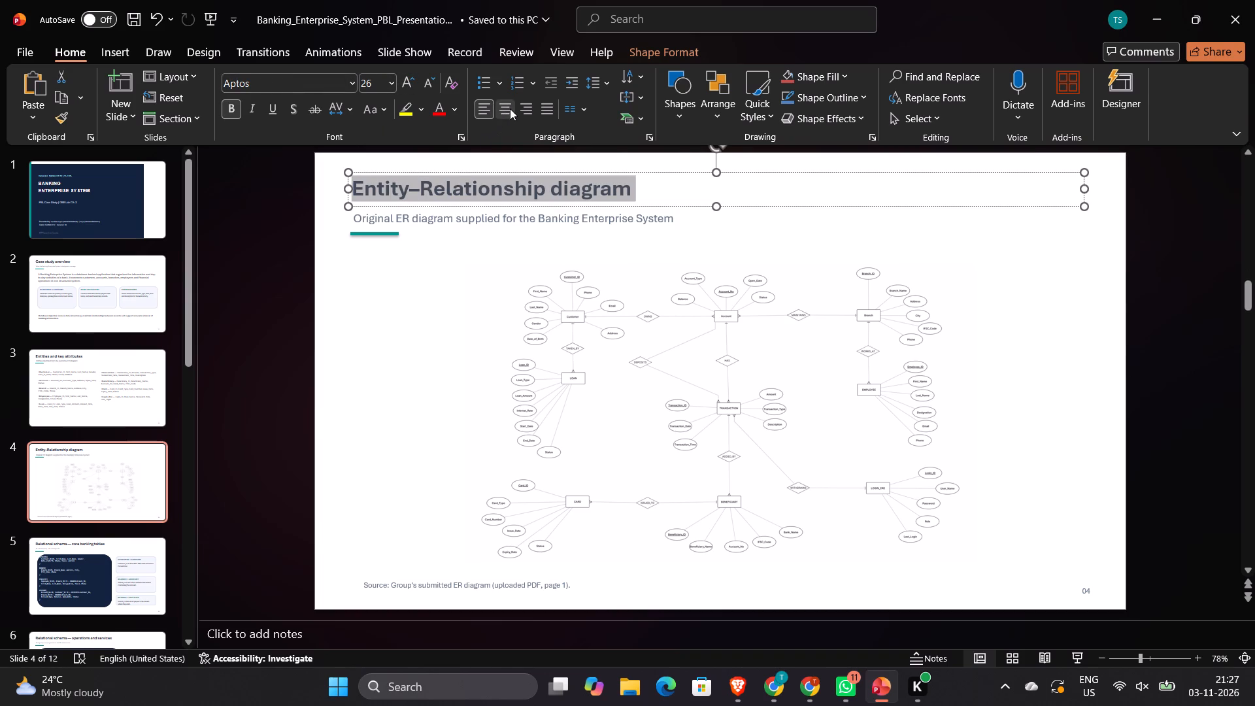
left_click(510, 109)
left_click(443, 291)
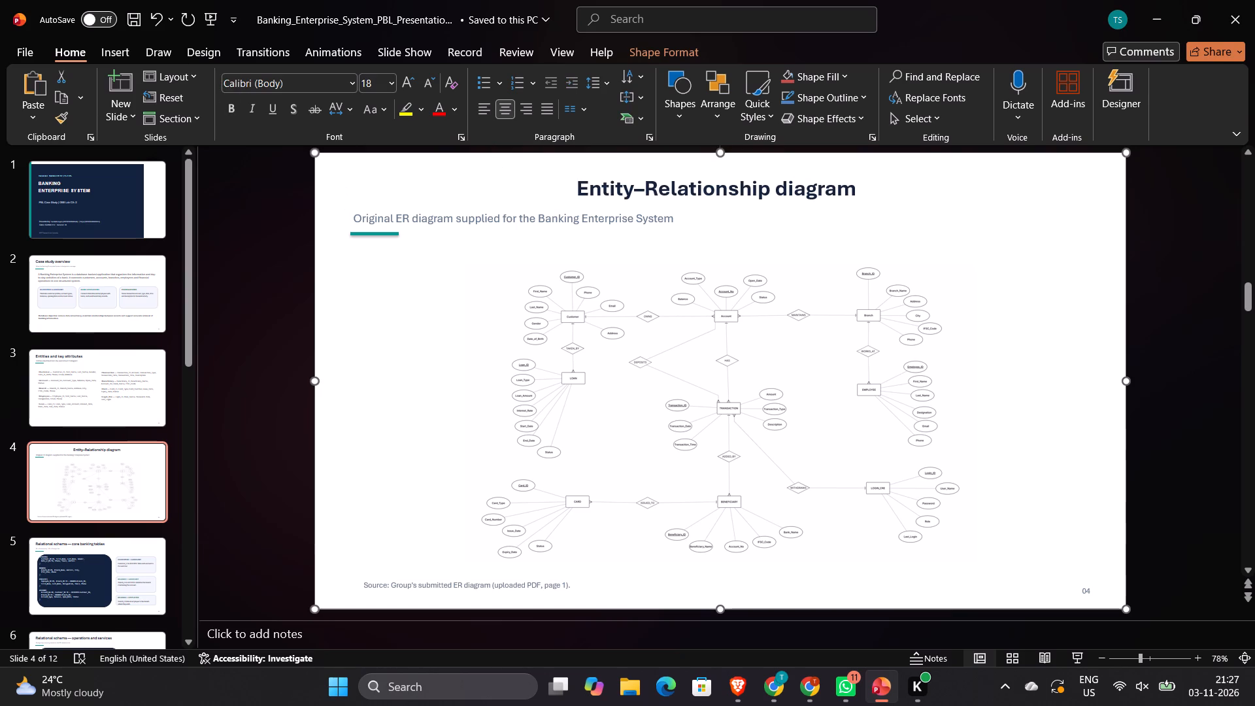
Save the presentation.
key("ctrl+s")
Enlarge the ER diagram picture on slide 4, stretching its upper edge toward the subtitle and widening it on both sides.
scroll(70, 571, "down", 1)
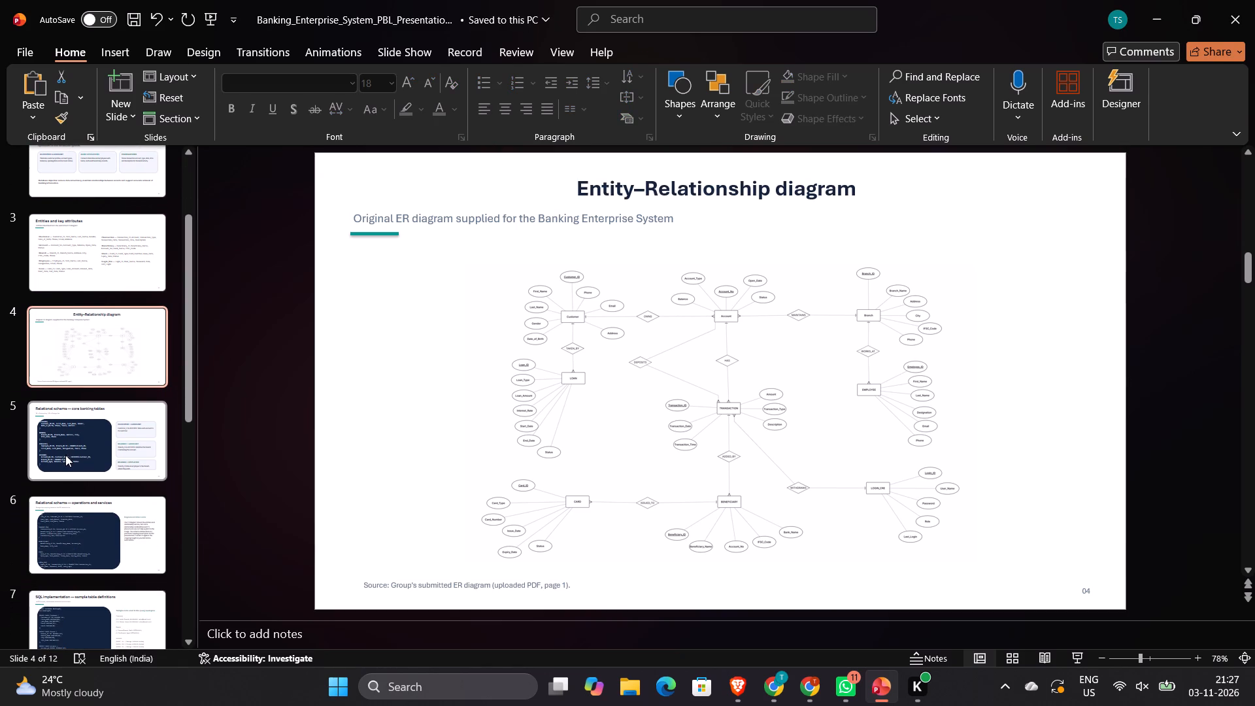
left_click(488, 426)
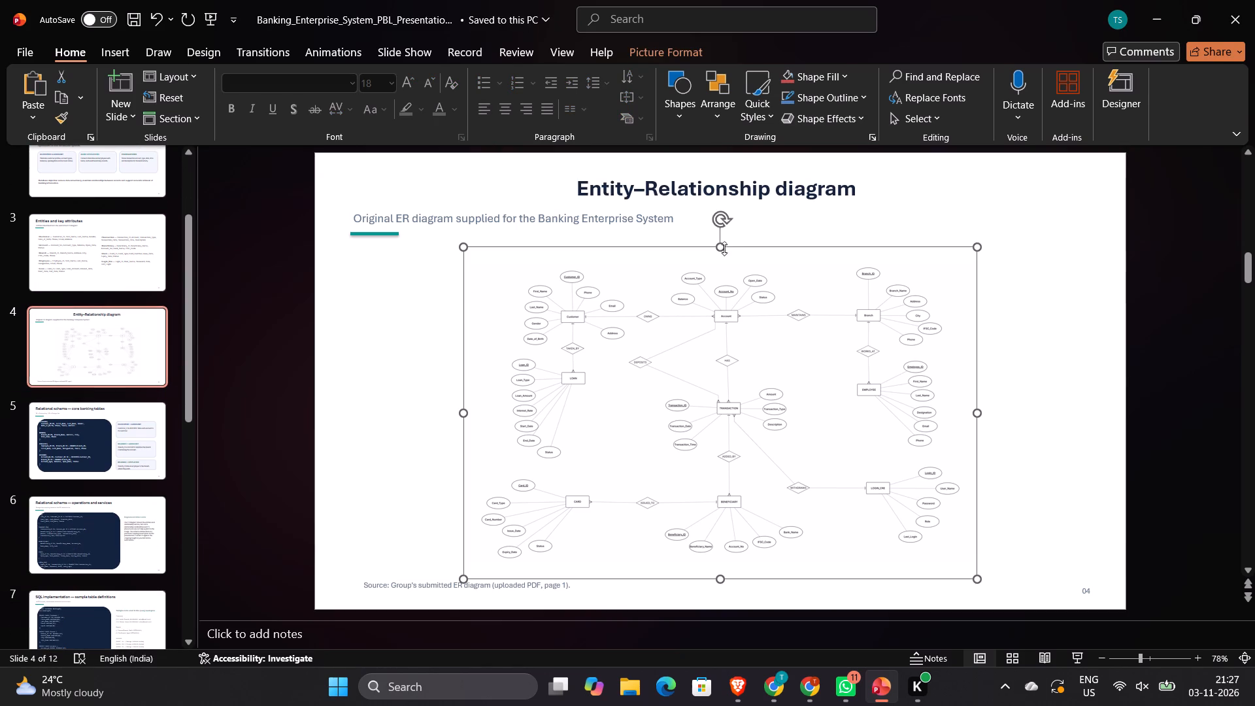
left_click_drag(721, 246, 722, 234)
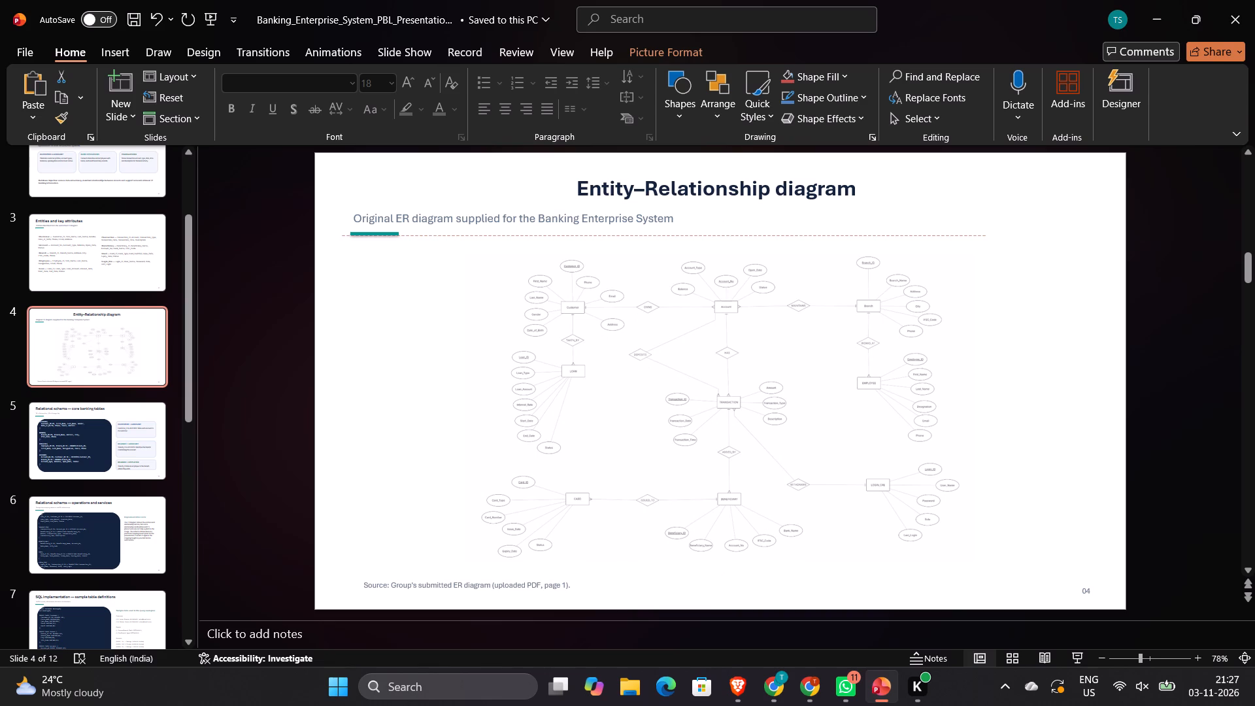
left_click_drag(461, 411, 439, 417)
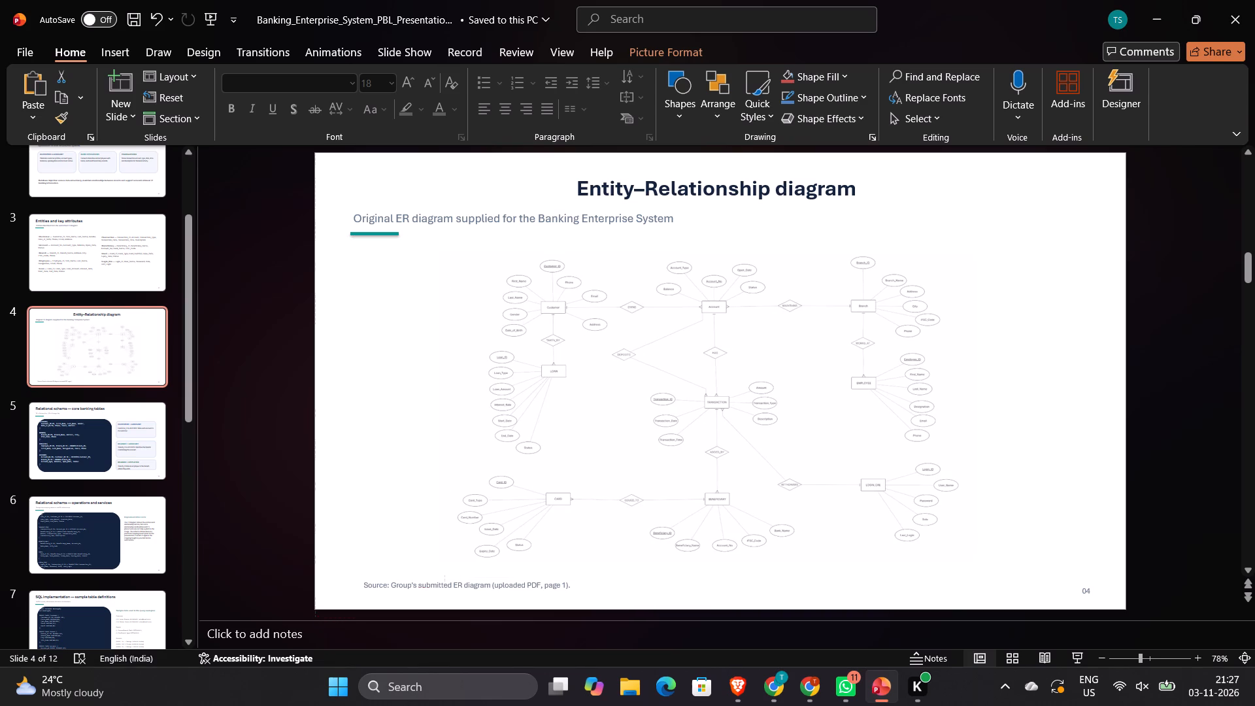
left_click_drag(439, 417, 430, 417)
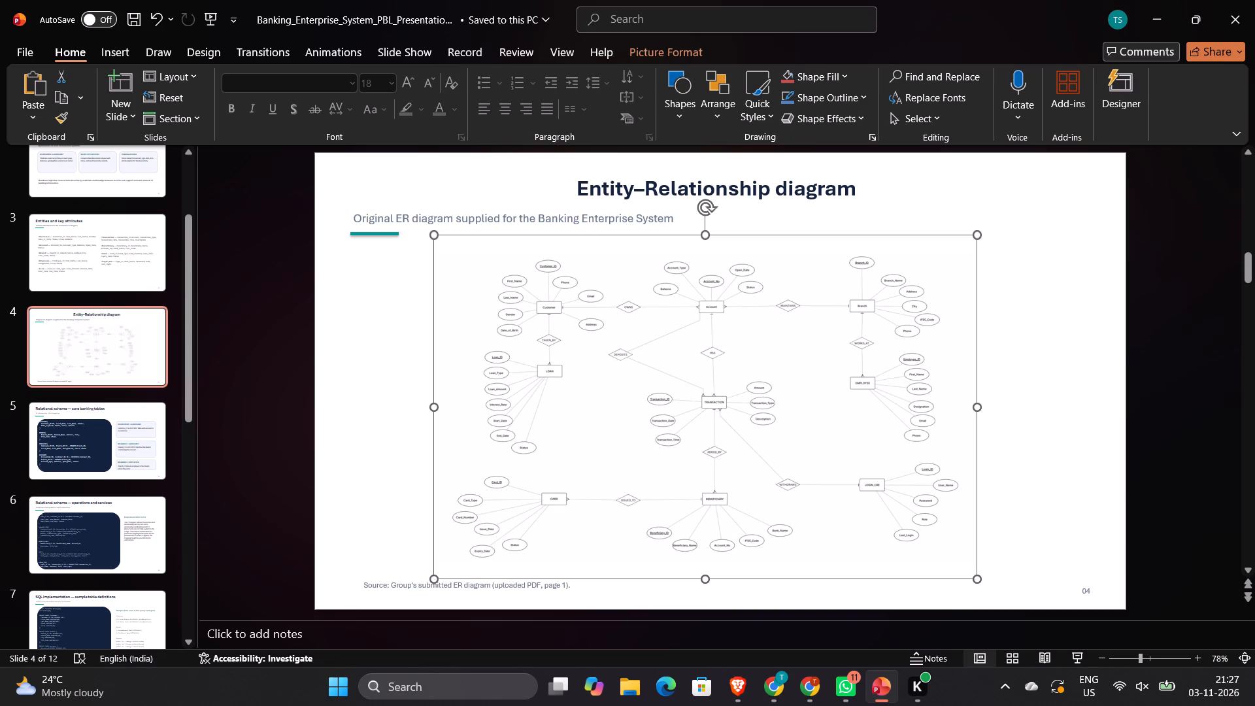
left_click_drag(977, 408, 1026, 404)
left_click(784, 448)
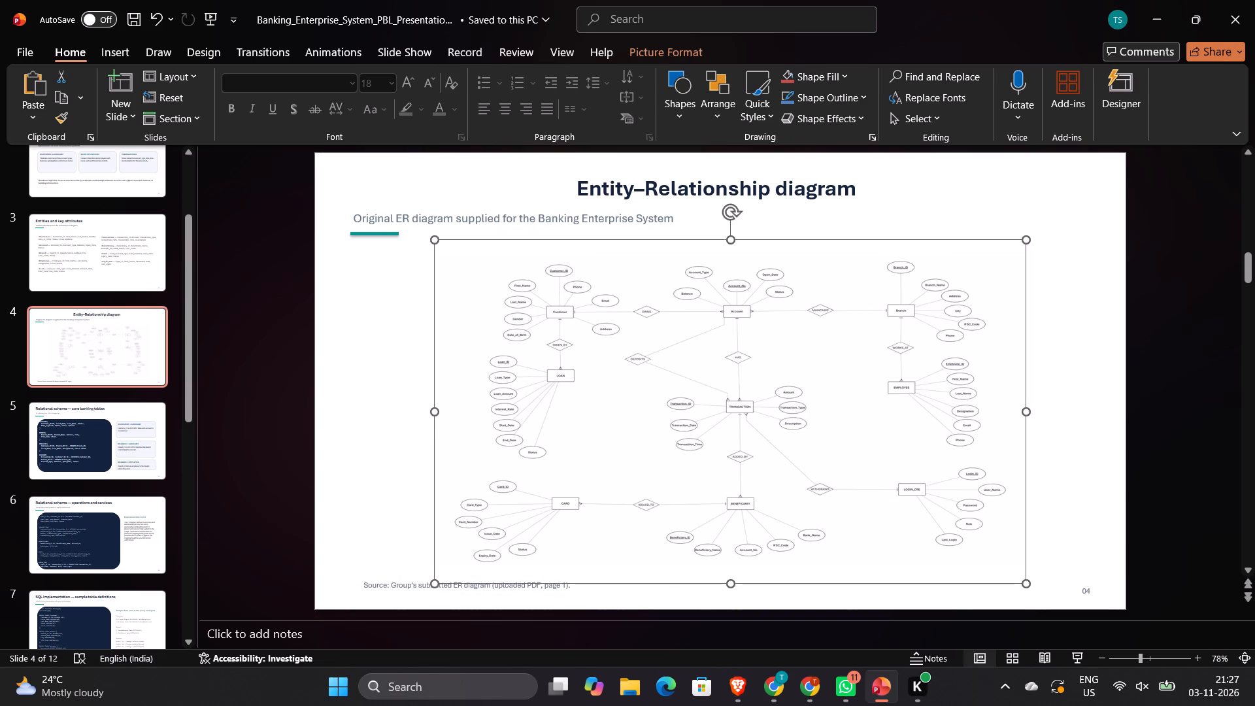
Delete all the text of the source caption below the ER diagram.
left_click(571, 590)
left_click(557, 587)
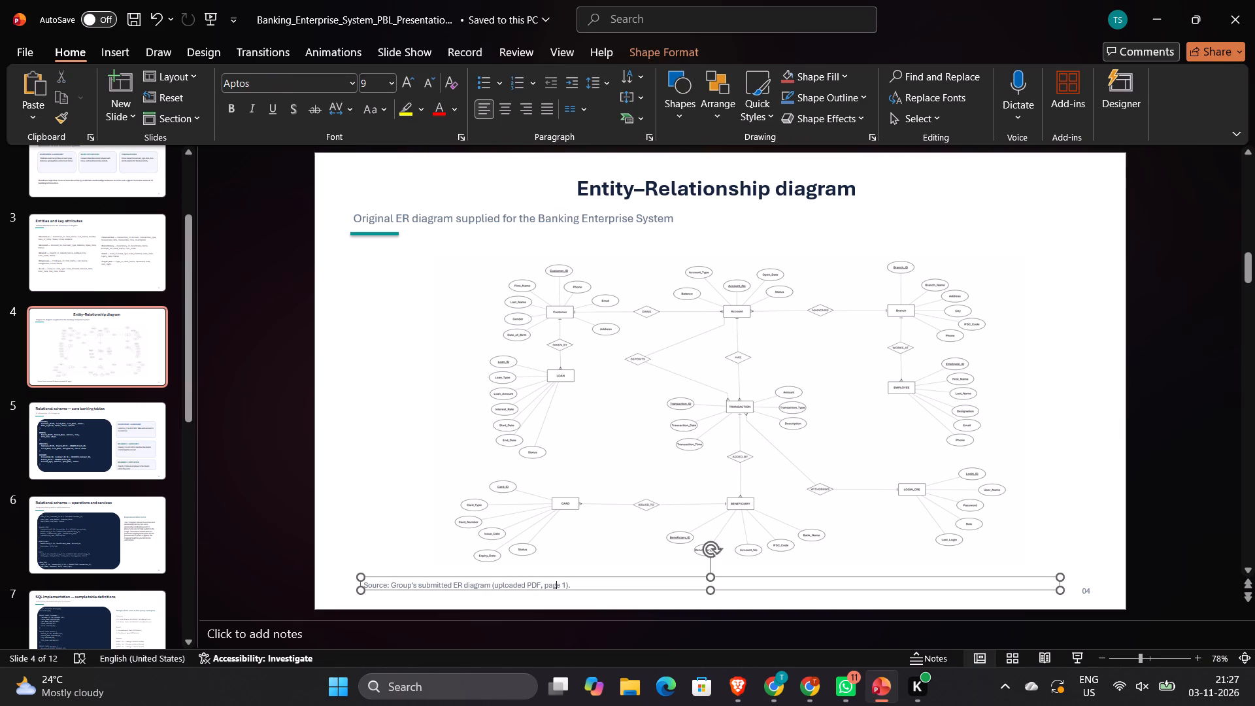
key("ctrl+a")
key("BackSpace")
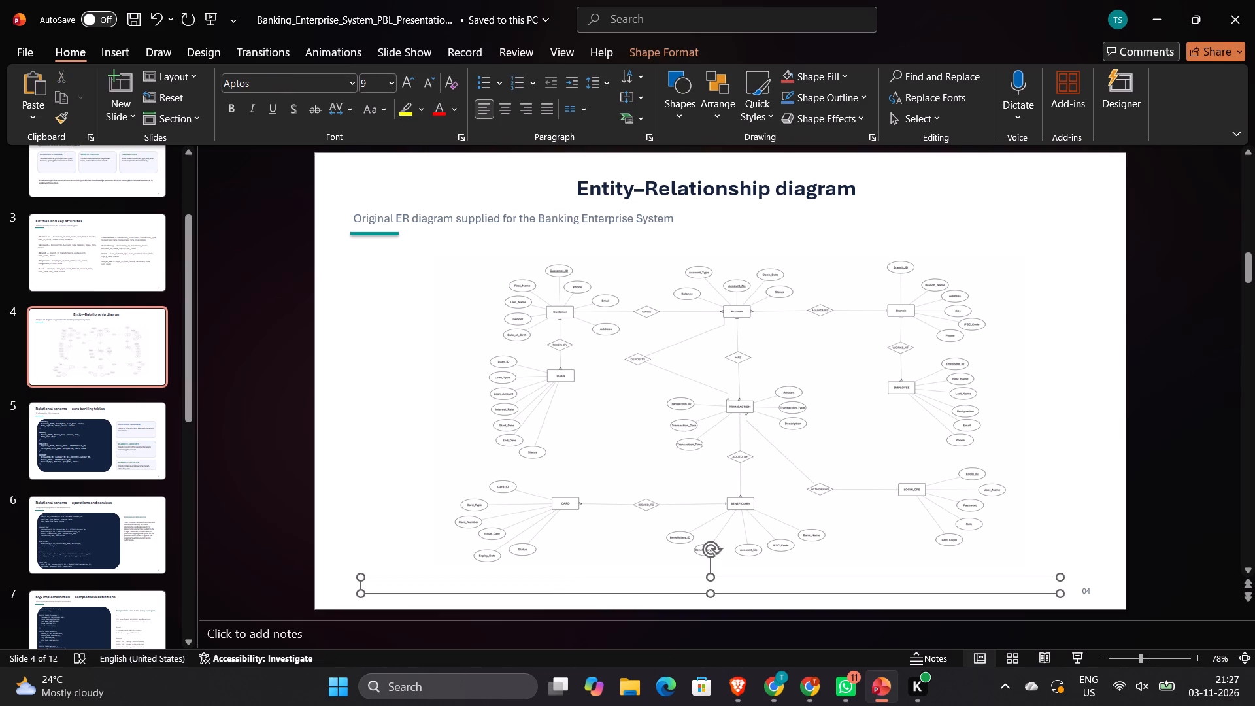
Save the presentation.
key("ctrl+s")
left_click(410, 486)
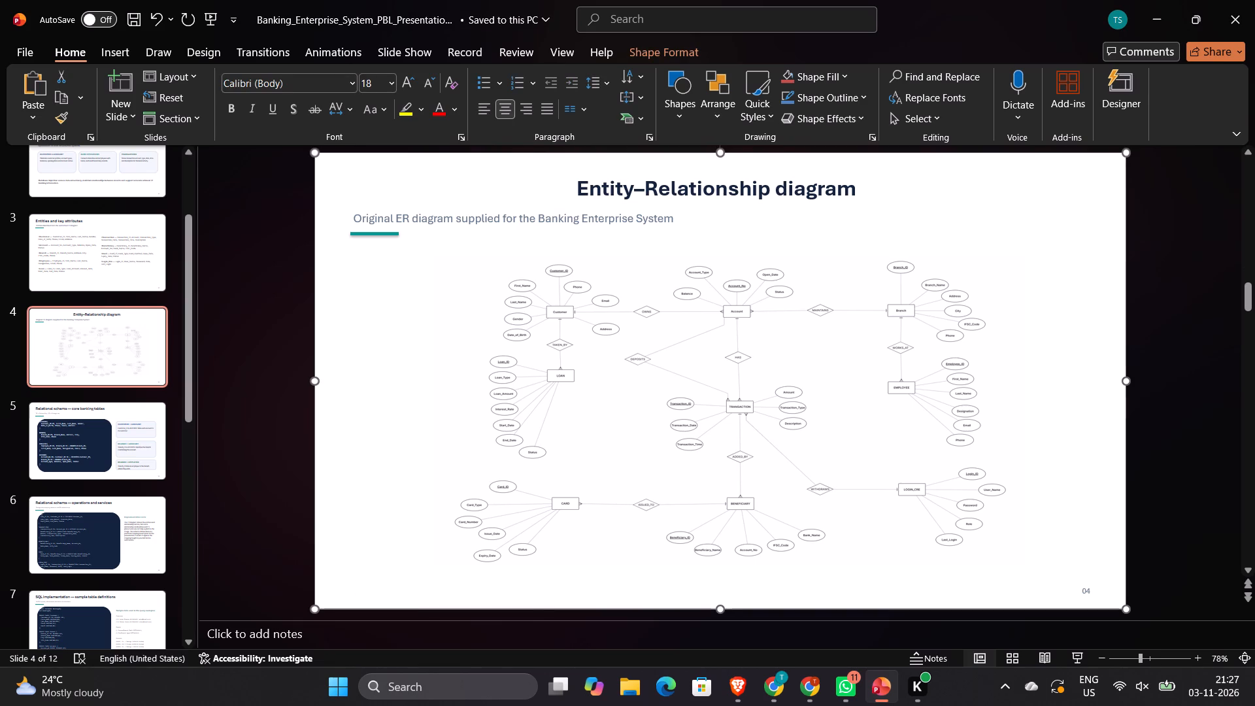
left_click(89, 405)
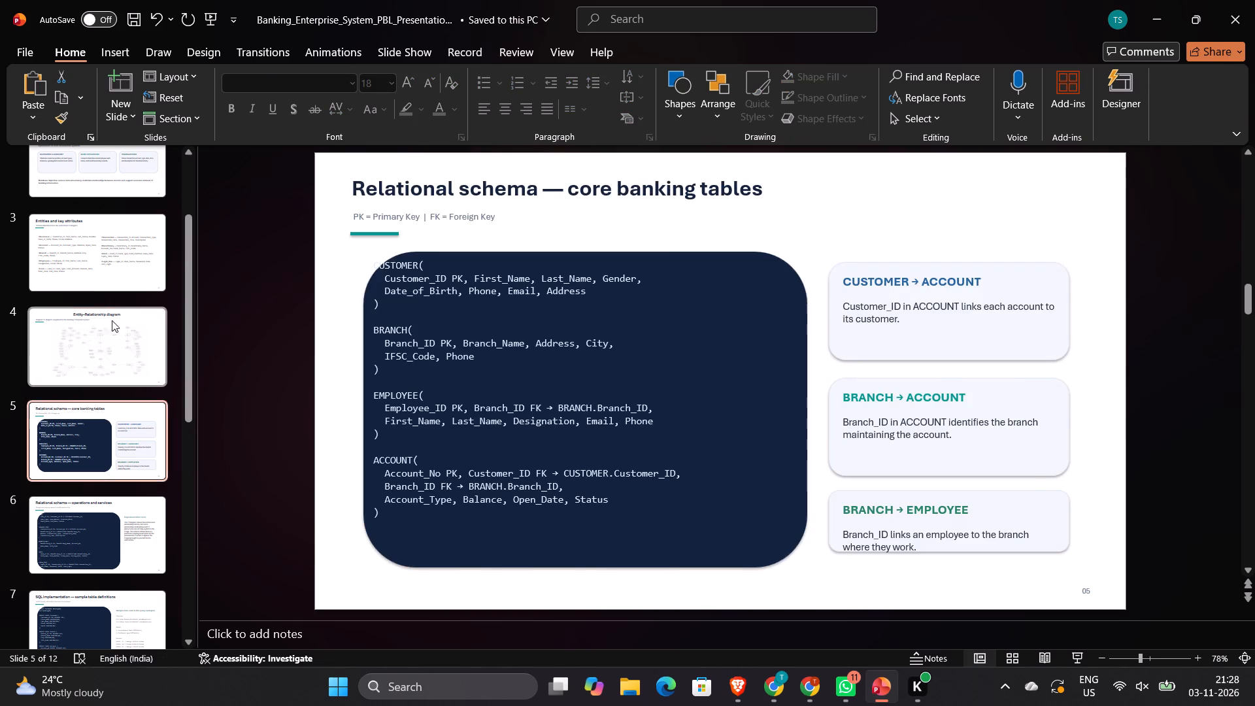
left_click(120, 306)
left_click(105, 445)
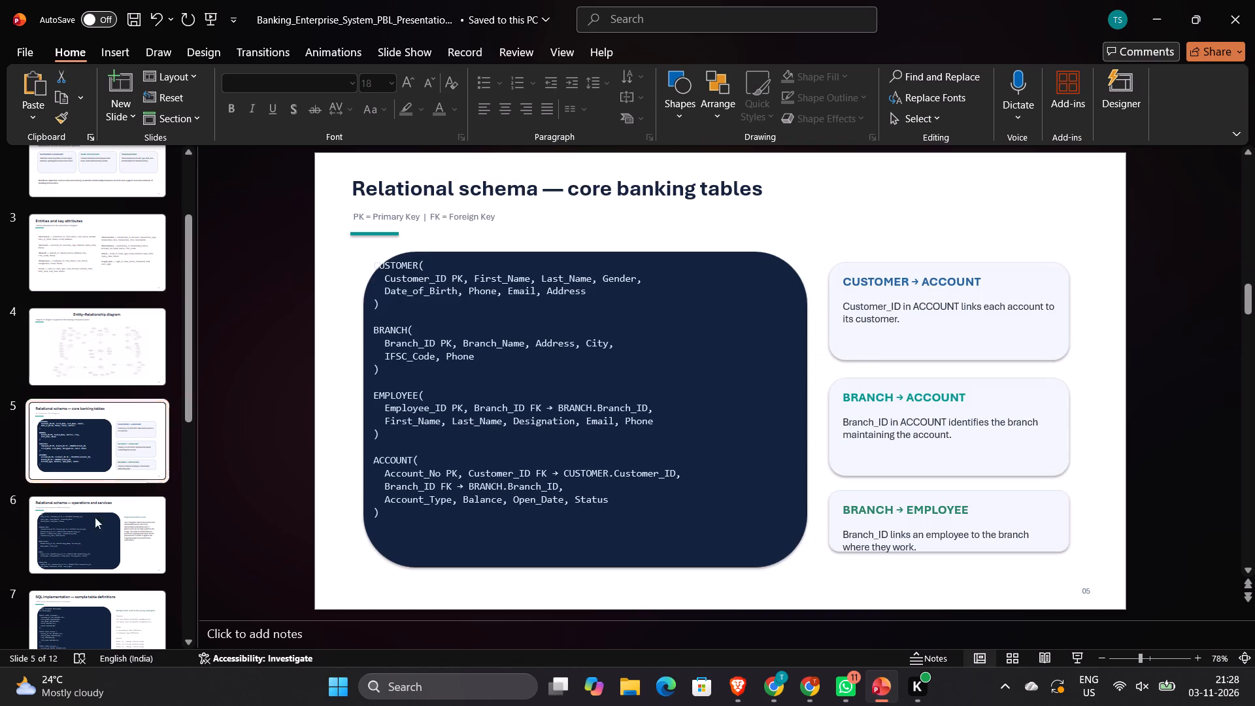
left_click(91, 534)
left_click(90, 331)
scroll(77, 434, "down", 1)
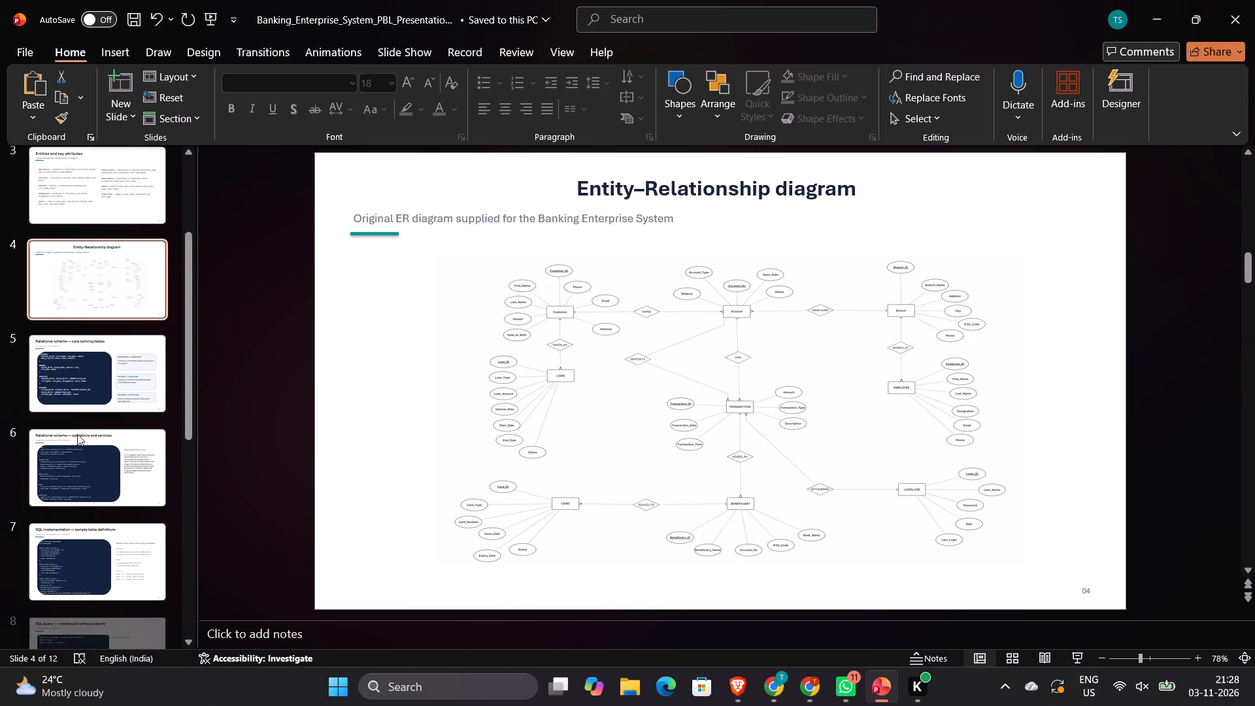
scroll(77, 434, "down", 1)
On slide 5, extend the lower edge of the BRANCH → EMPLOYEE card slightly so its description fits inside.
left_click(81, 311)
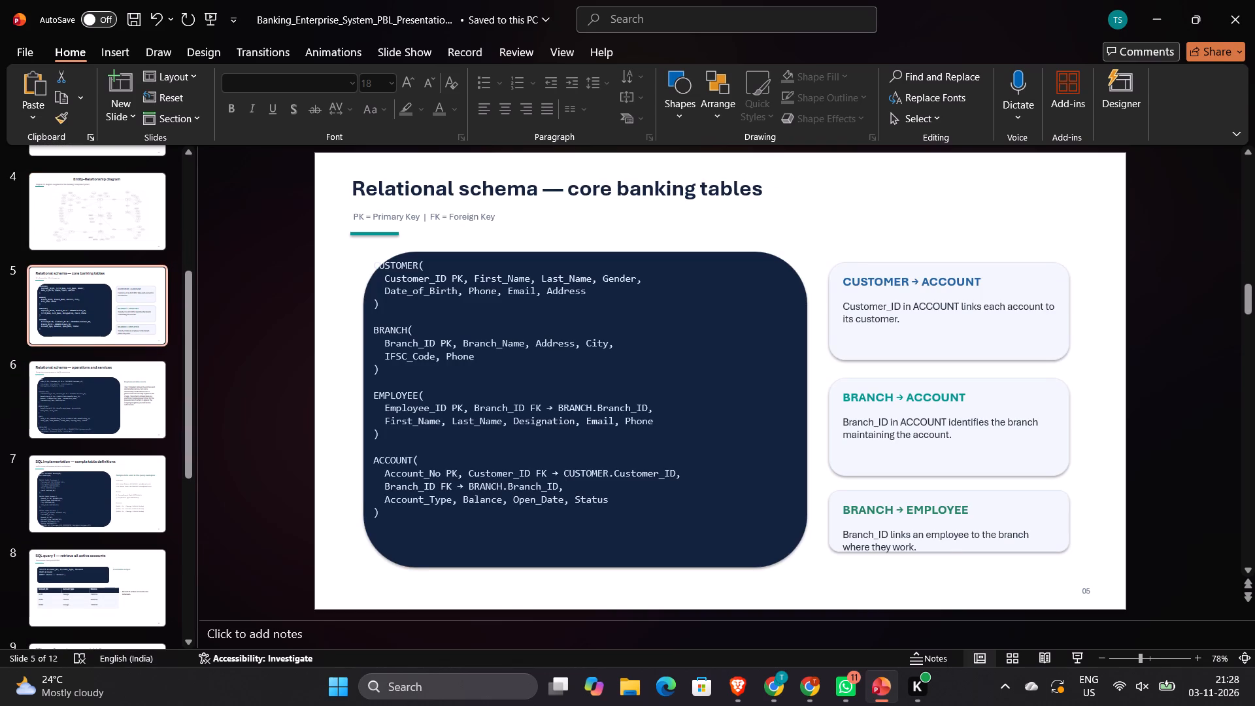
left_click(922, 524)
left_click_drag(952, 553, 952, 561)
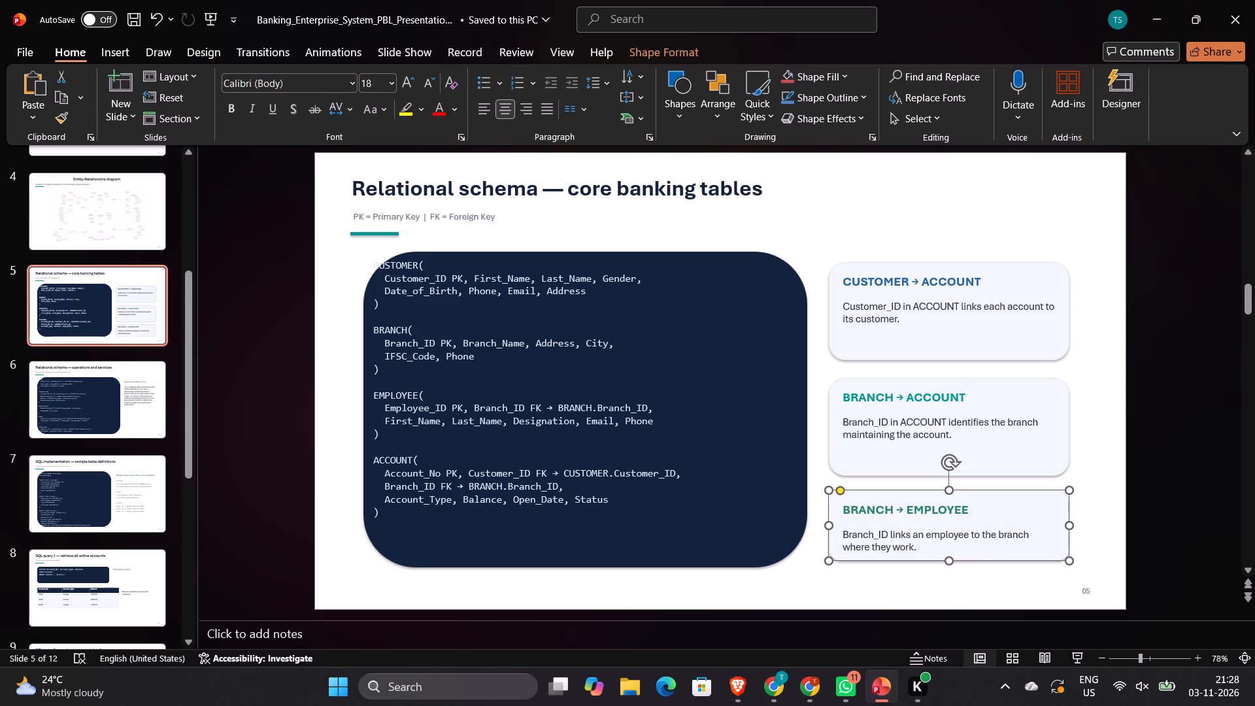
left_click(924, 435)
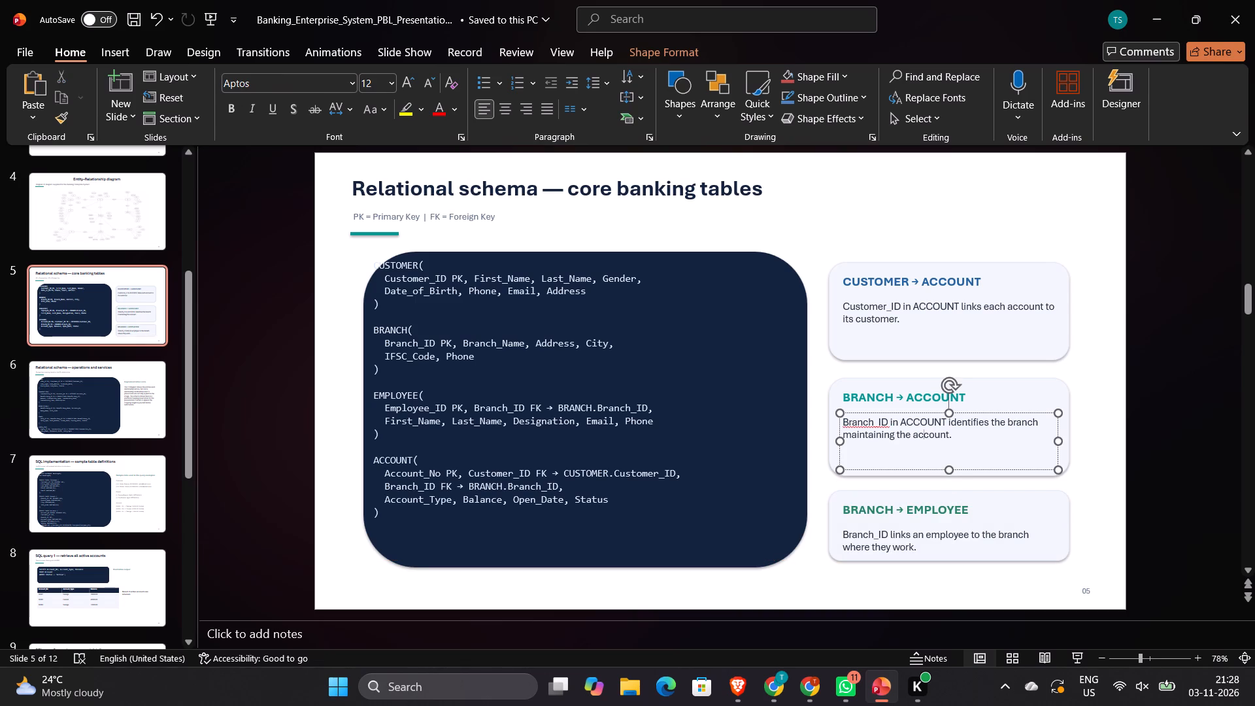
left_click(789, 238)
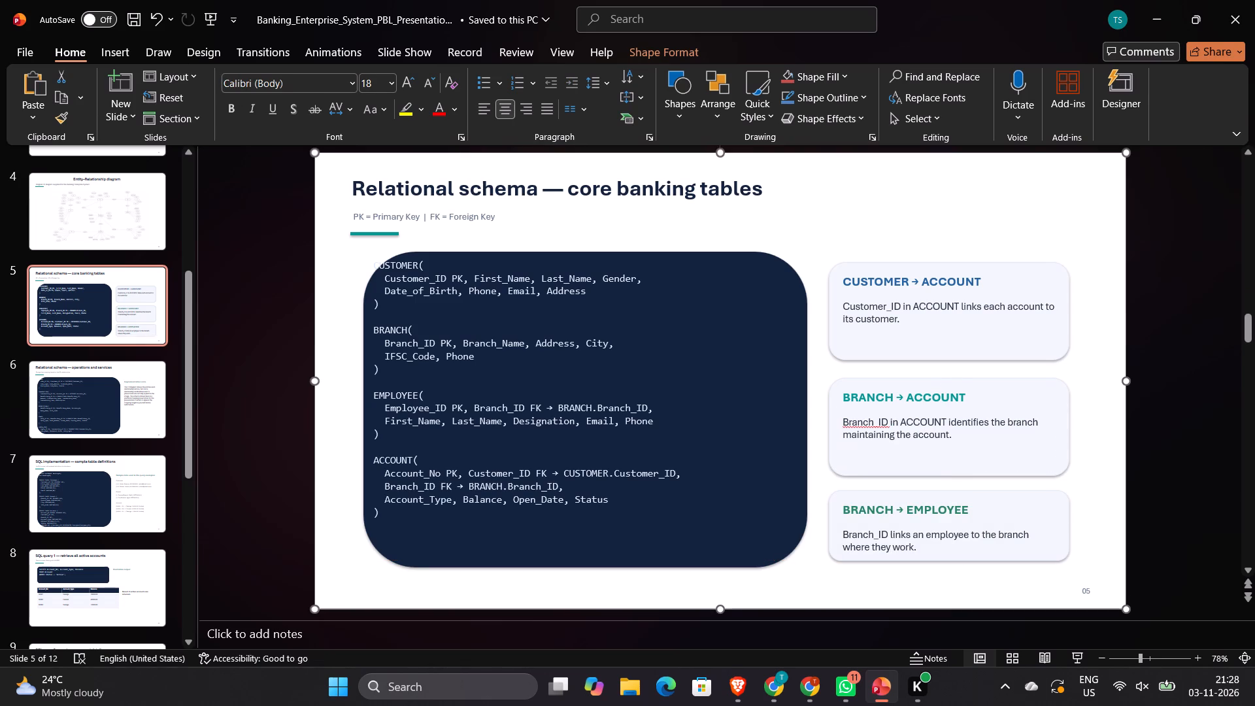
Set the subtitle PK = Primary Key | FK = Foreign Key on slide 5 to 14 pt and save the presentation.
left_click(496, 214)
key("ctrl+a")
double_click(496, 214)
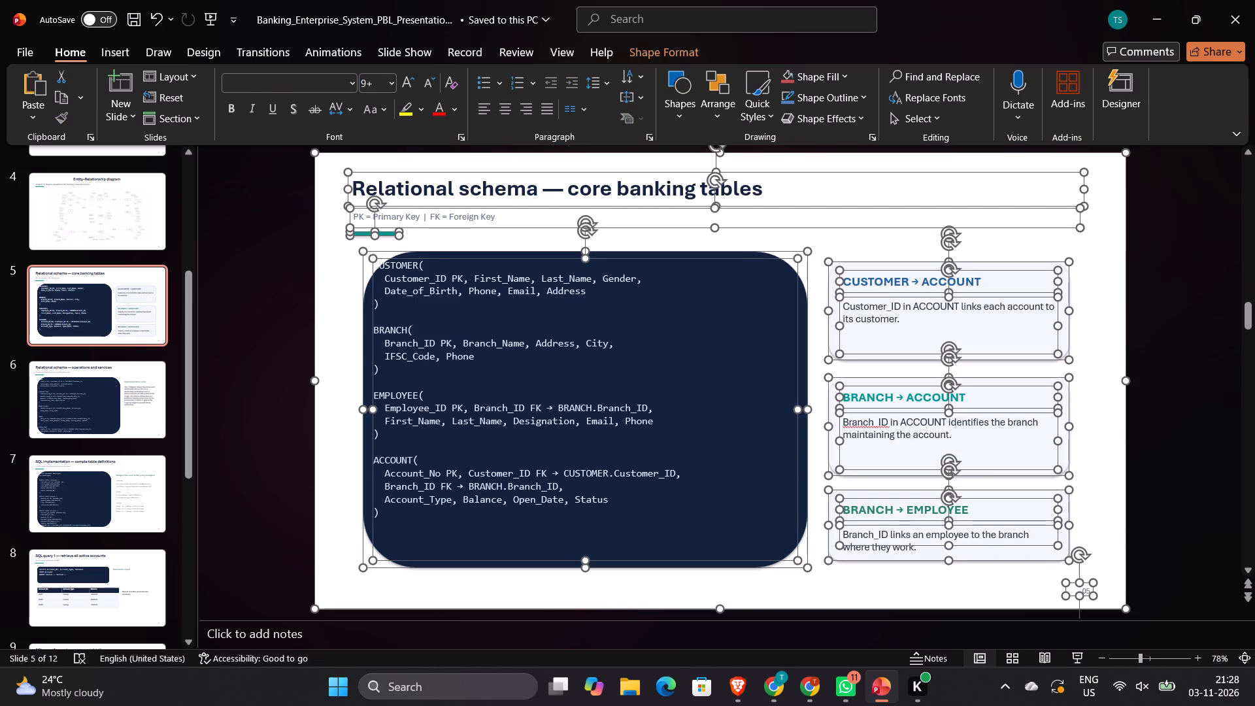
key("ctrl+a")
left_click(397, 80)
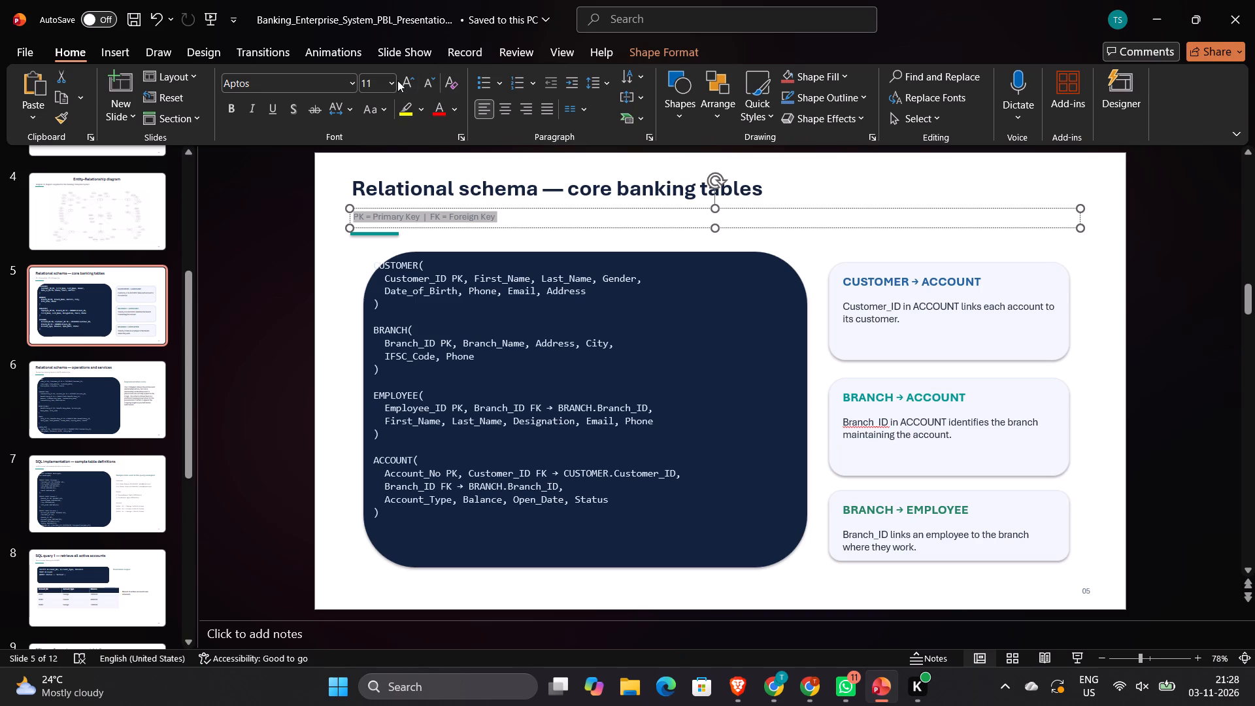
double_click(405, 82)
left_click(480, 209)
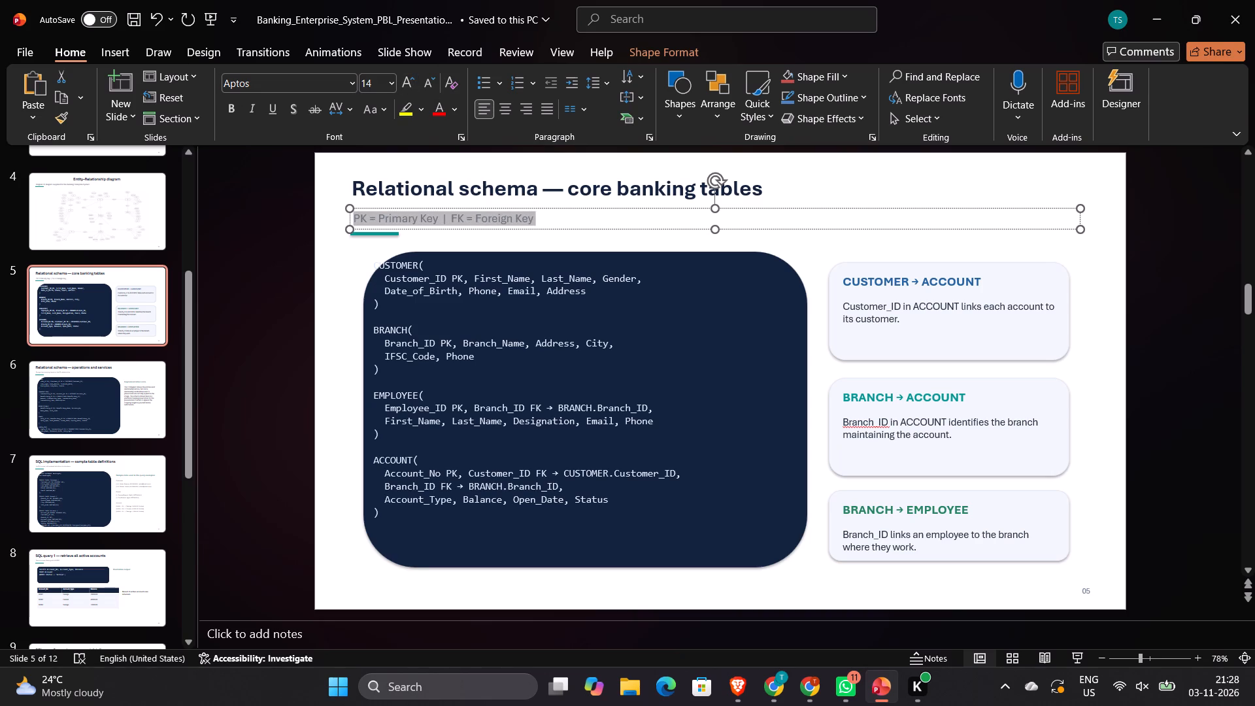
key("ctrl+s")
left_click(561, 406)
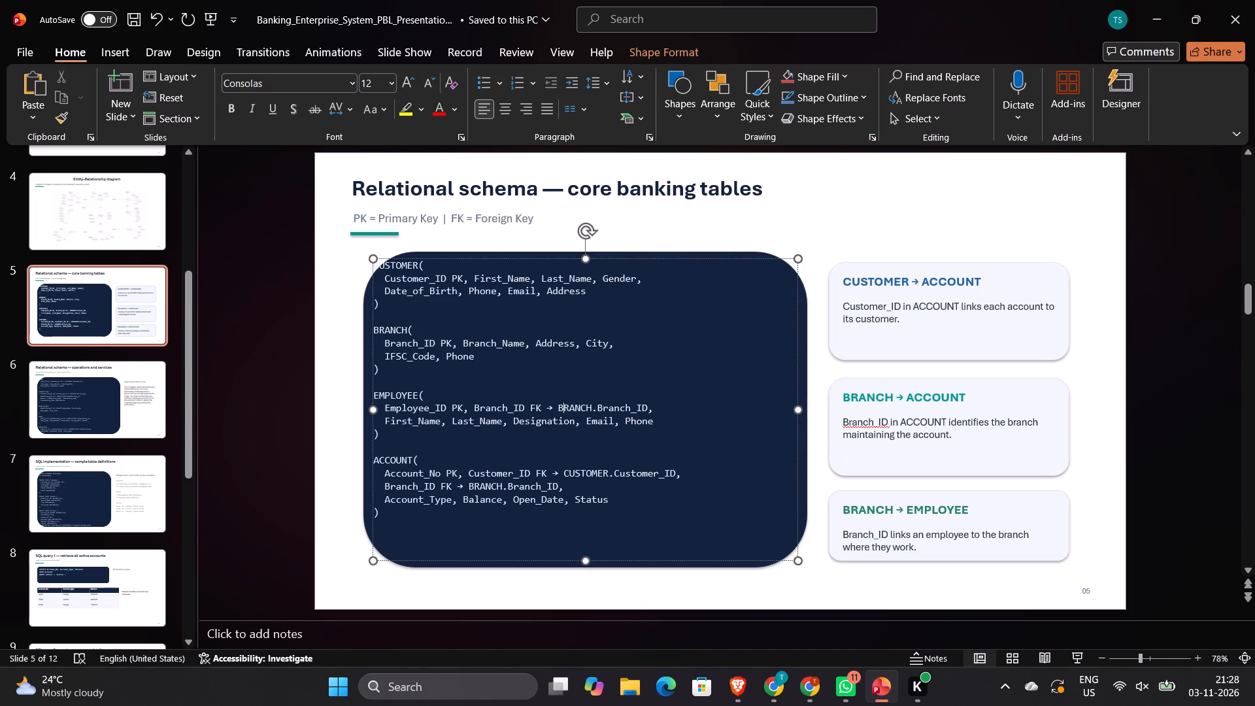
Set the PK/FK subtitle on slide 5 to 12 pt and save the presentation.
double_click(458, 218)
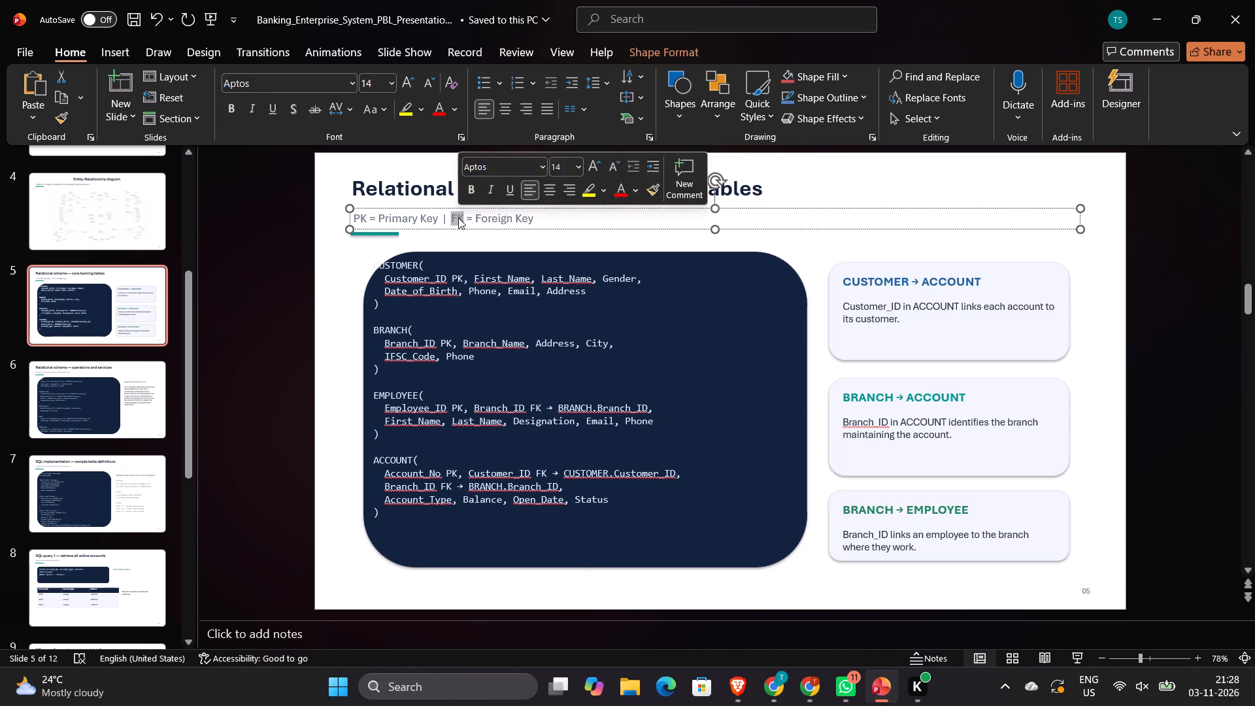
key("ctrl+a")
left_click(425, 86)
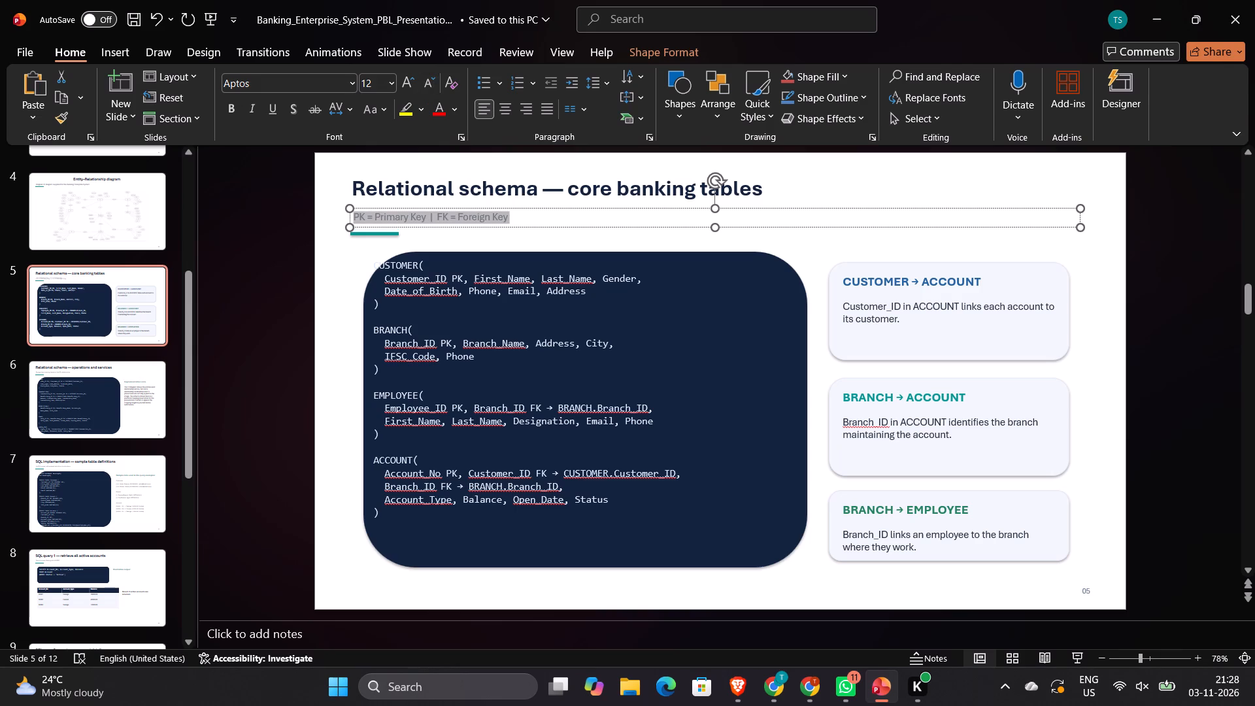
key("ctrl+s")
left_click(429, 429)
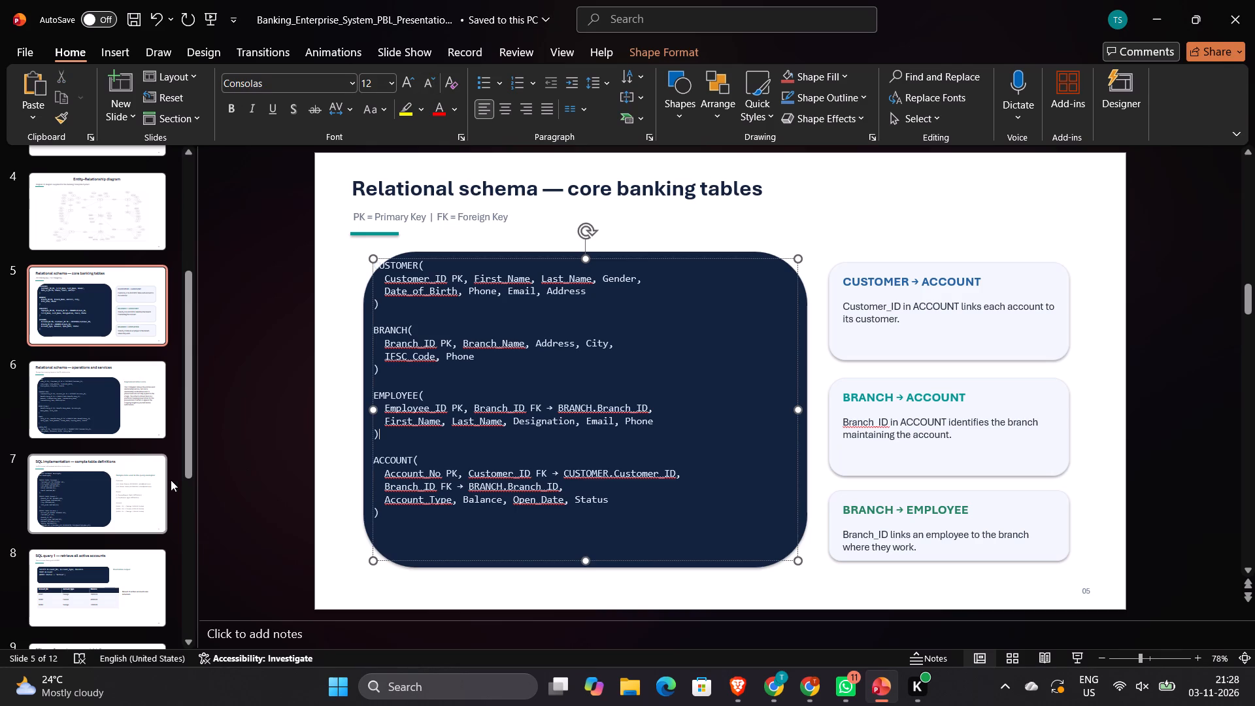
On slide 6, bring the schema text box's upper-left corner inward so the LOAN( line clears the dark panel's rounded corner.
scroll(100, 497, "down", 1)
scroll(100, 497, "up", 1)
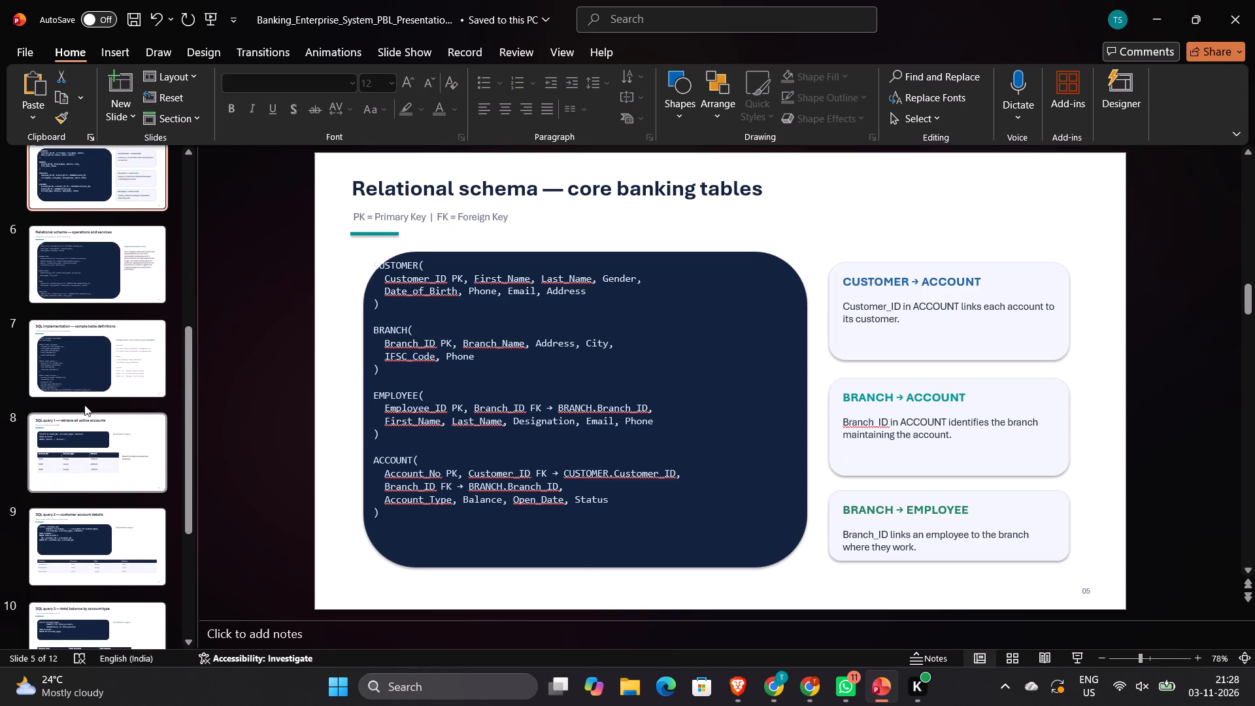
left_click(112, 250)
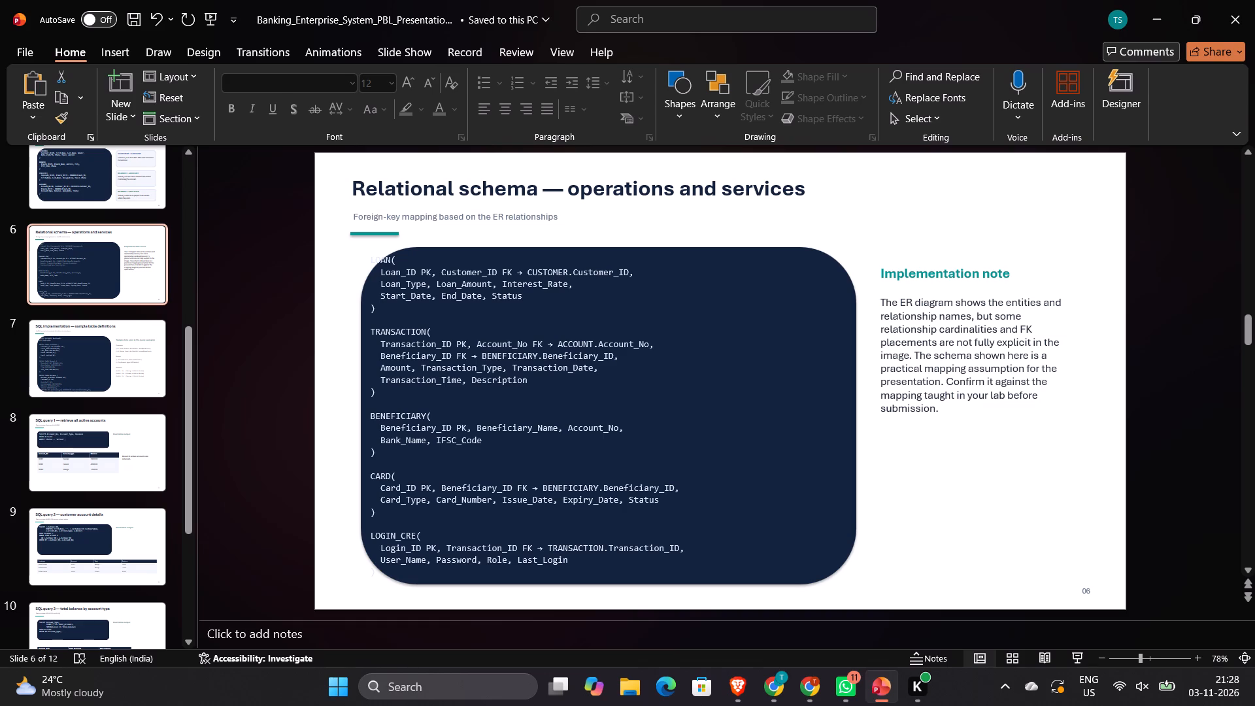
left_click(367, 275)
left_click(384, 284)
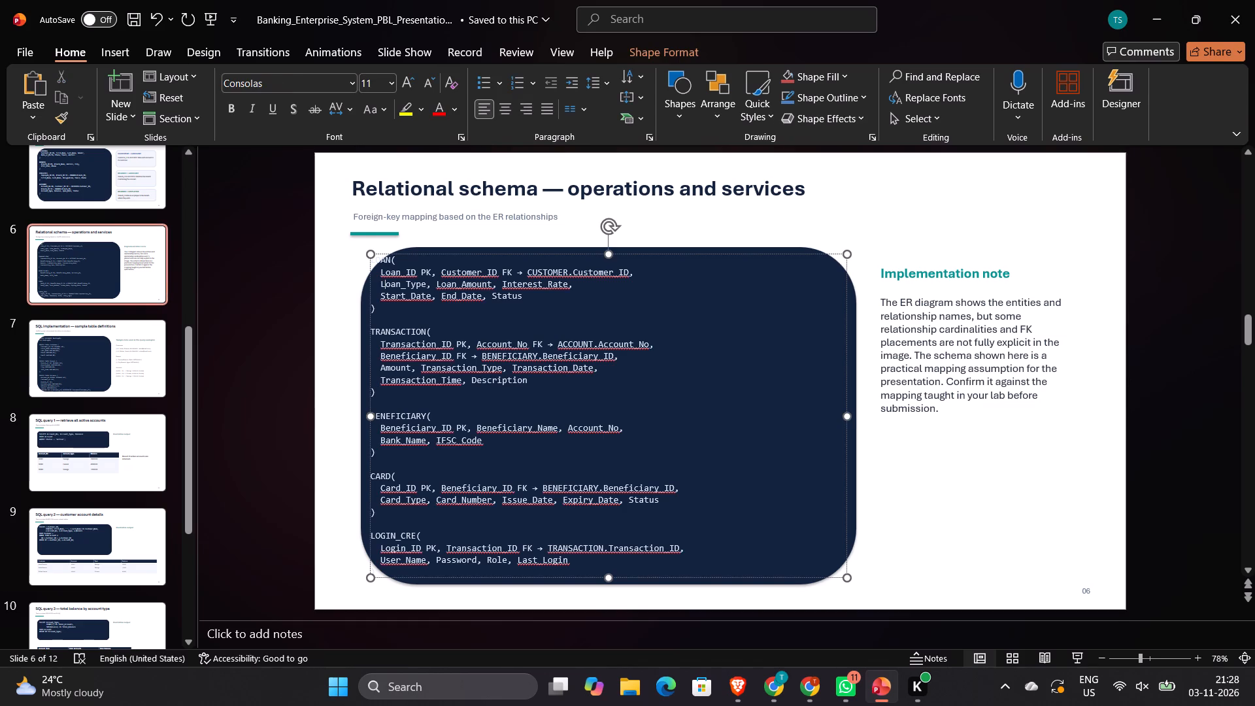
left_click_drag(373, 254, 361, 245)
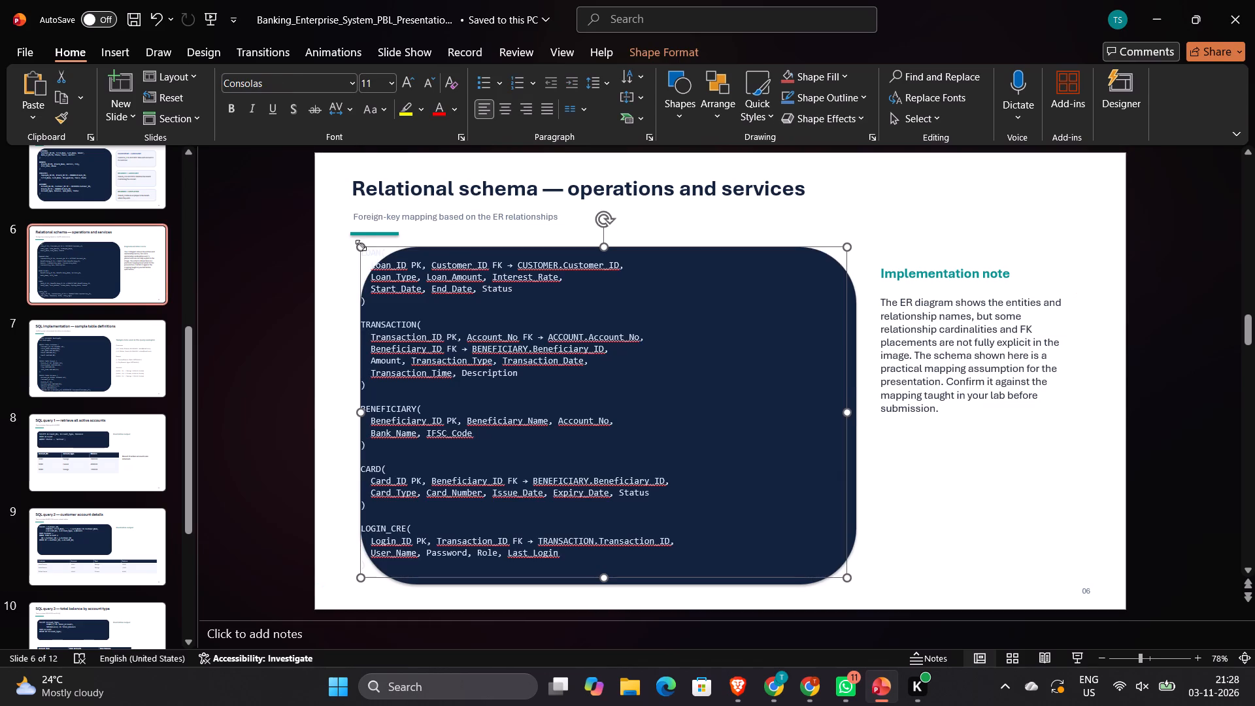
left_click_drag(361, 245, 391, 259)
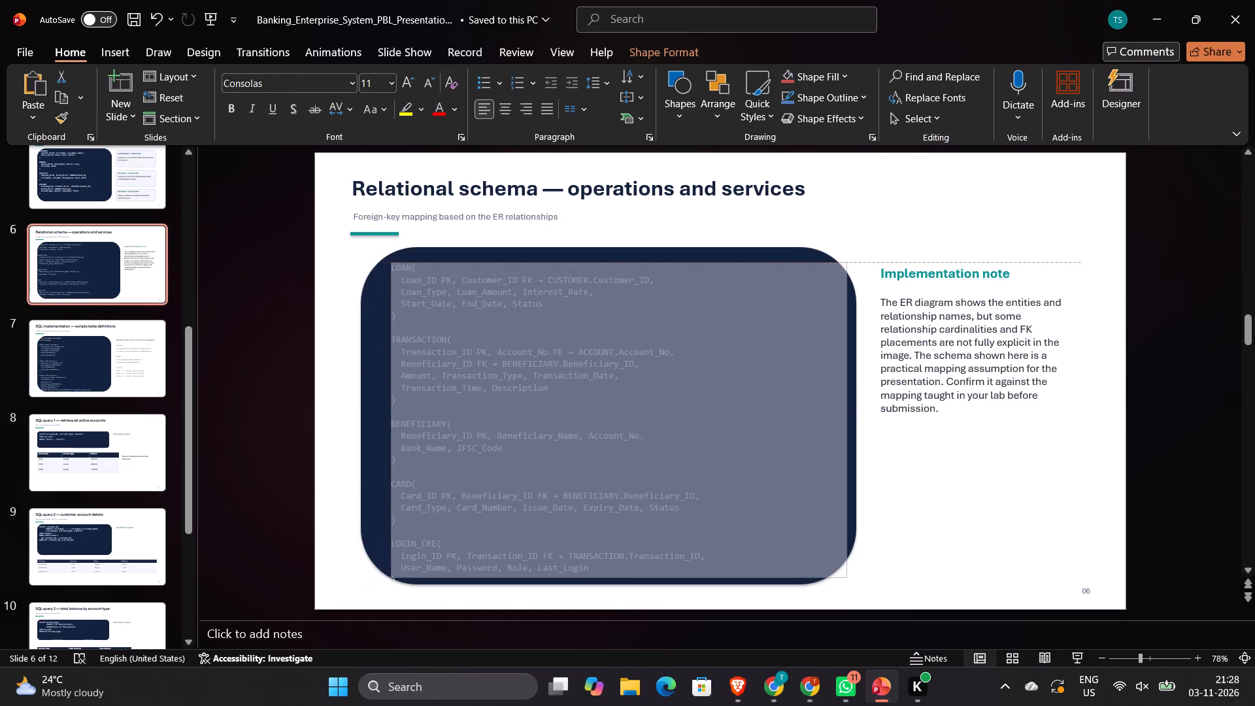
left_click_drag(391, 259, 391, 260)
Enlarge the dark schema panel on slide 6 by extending its upper-left corner outward toward the teal accent line.
left_click(366, 323)
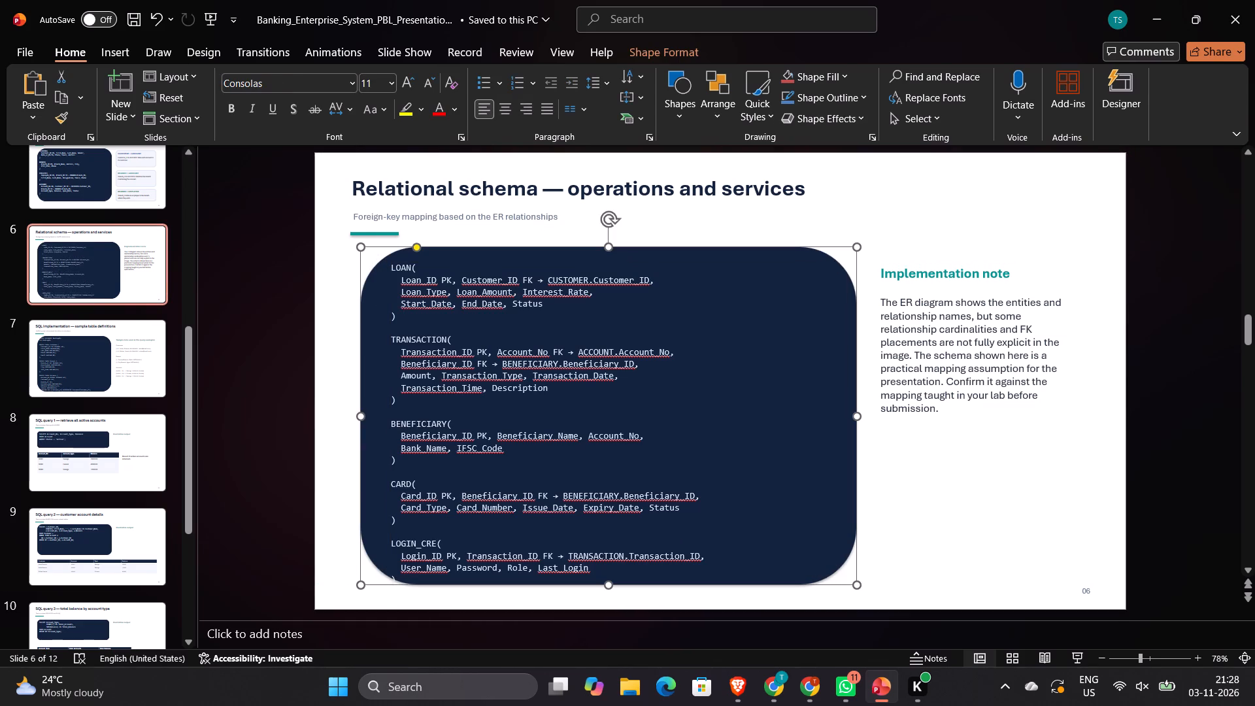
left_click_drag(361, 248, 351, 247)
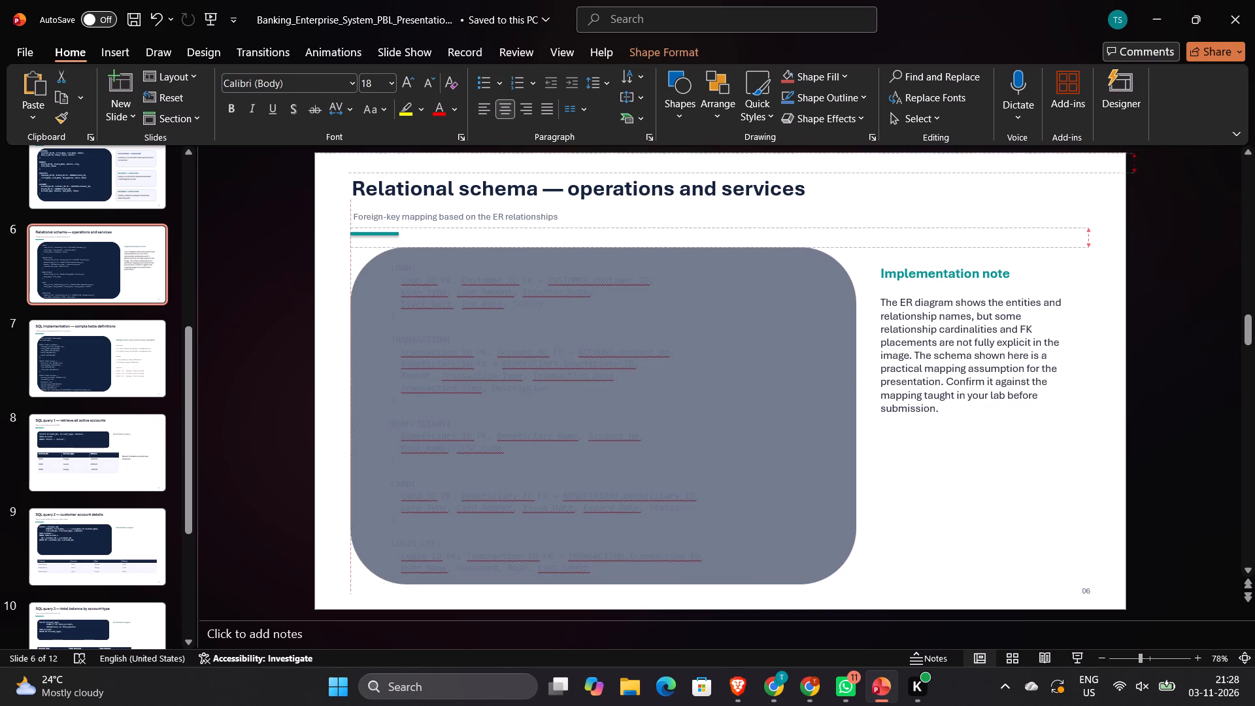
left_click_drag(351, 247, 348, 243)
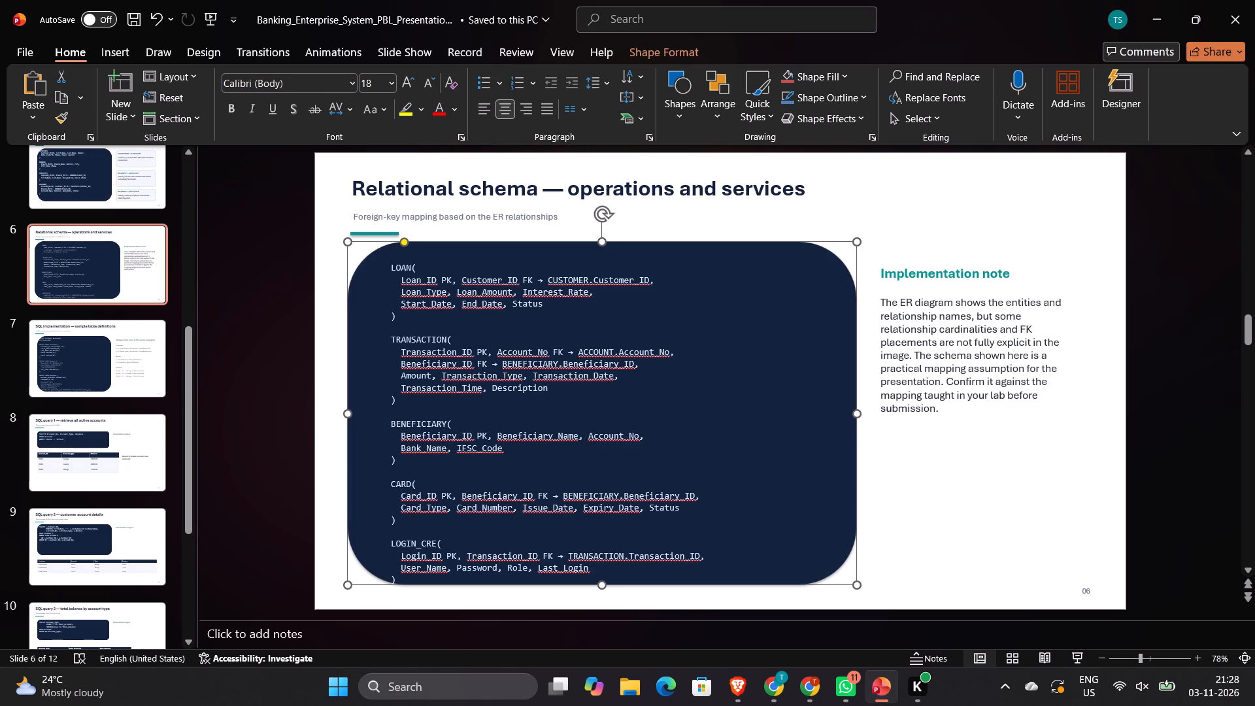
Move the schema text box on slide 6 slightly up and left to fit inside the dark panel, and save the presentation.
left_click(551, 458)
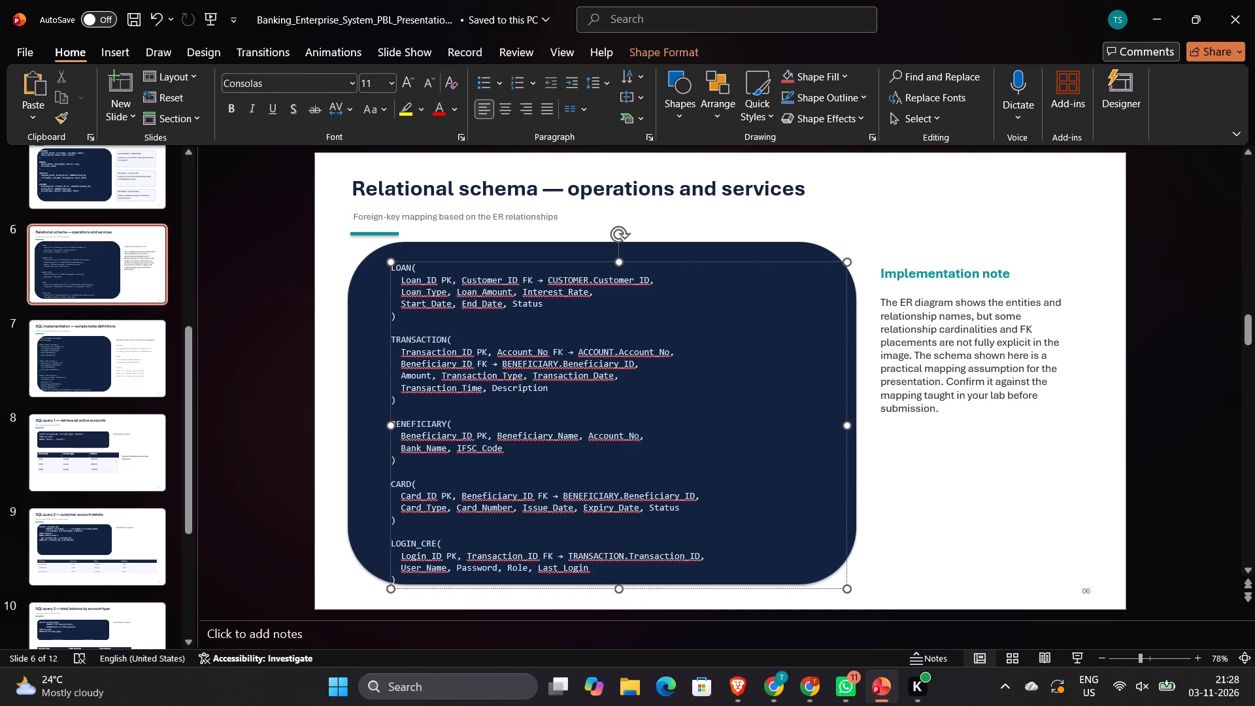
left_click_drag(633, 263, 631, 261)
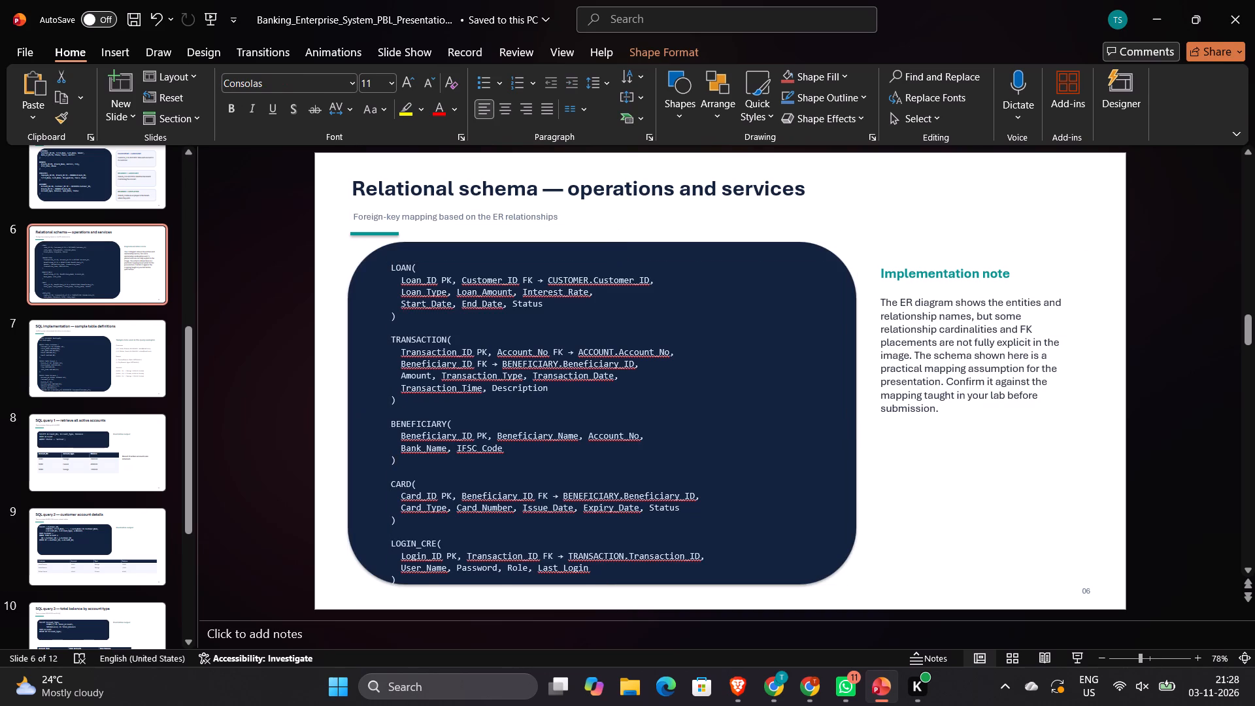
left_click_drag(631, 261, 631, 256)
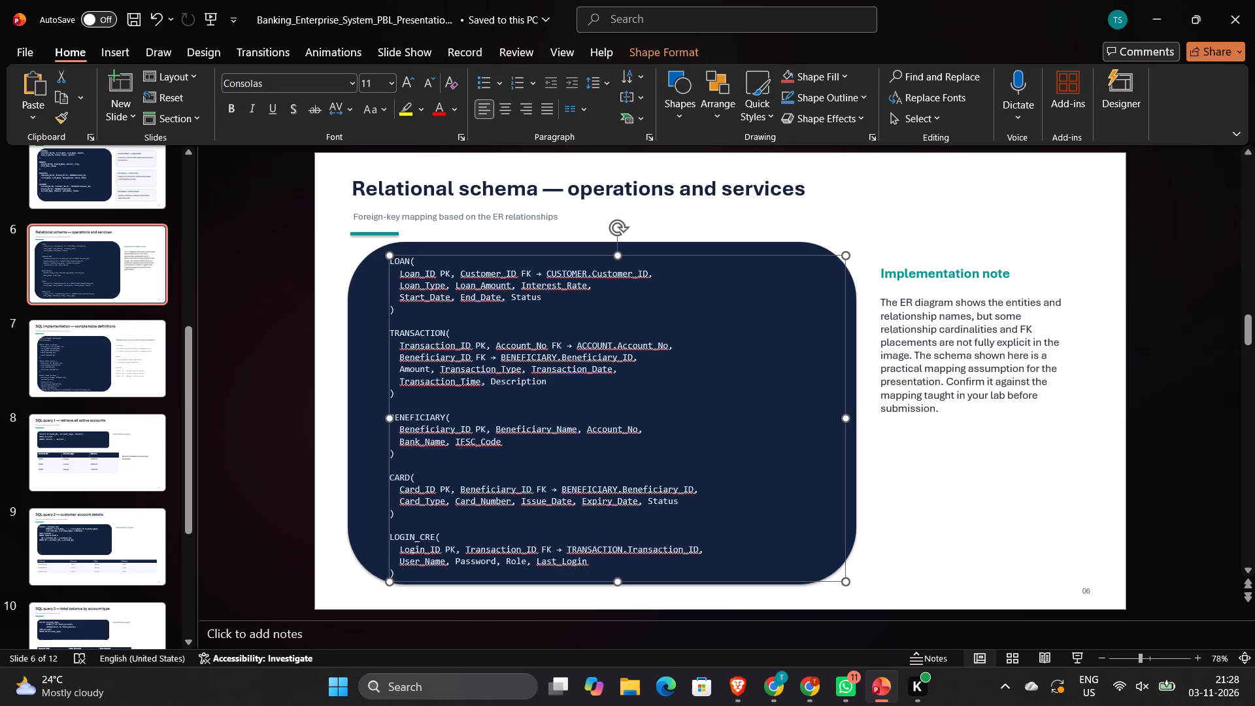
left_click(631, 256)
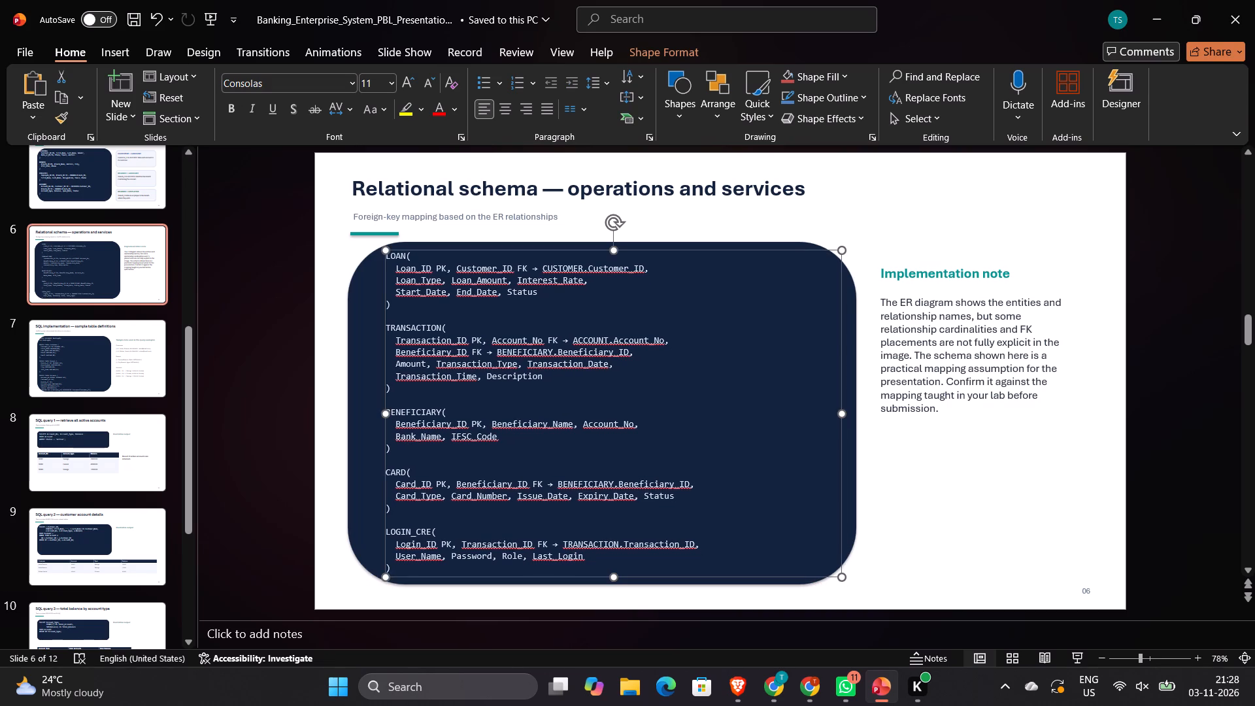
key("ctrl+s")
On slide 5, move the schema text box slightly right so the CUSTOMER( line clears the dark panel's rounded corner.
scroll(102, 281, "up", 1)
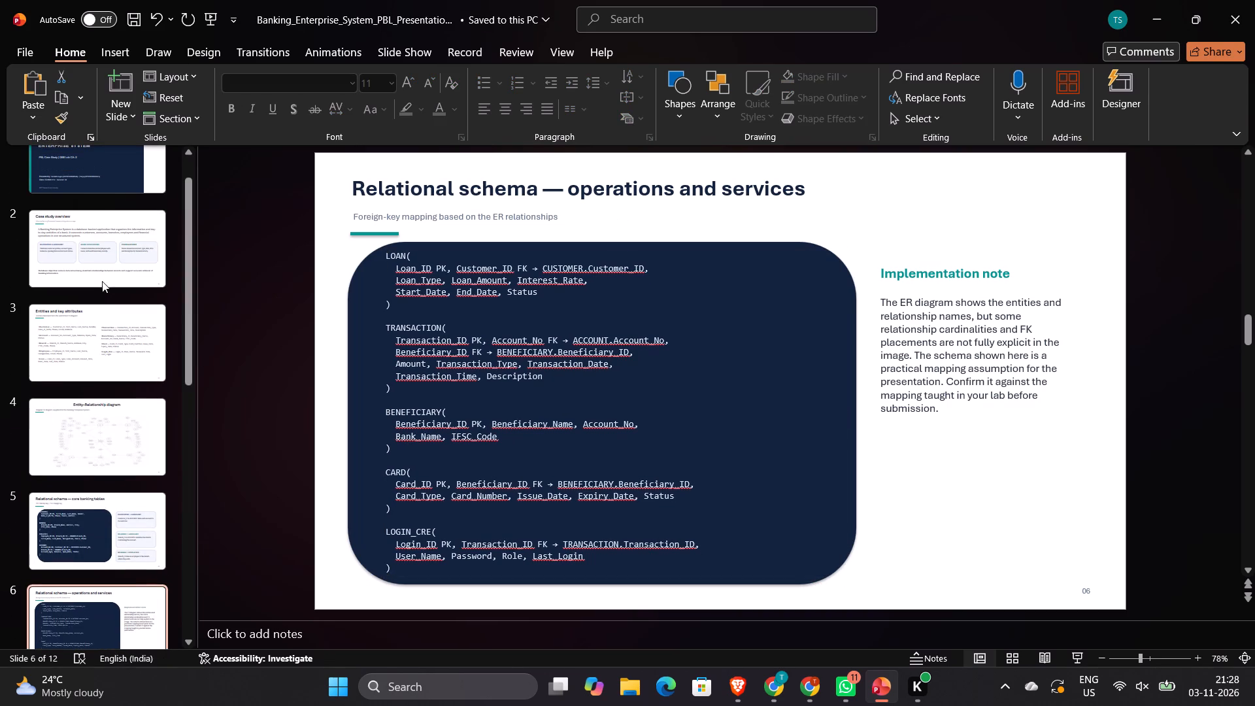
left_click(143, 539)
left_click(401, 339)
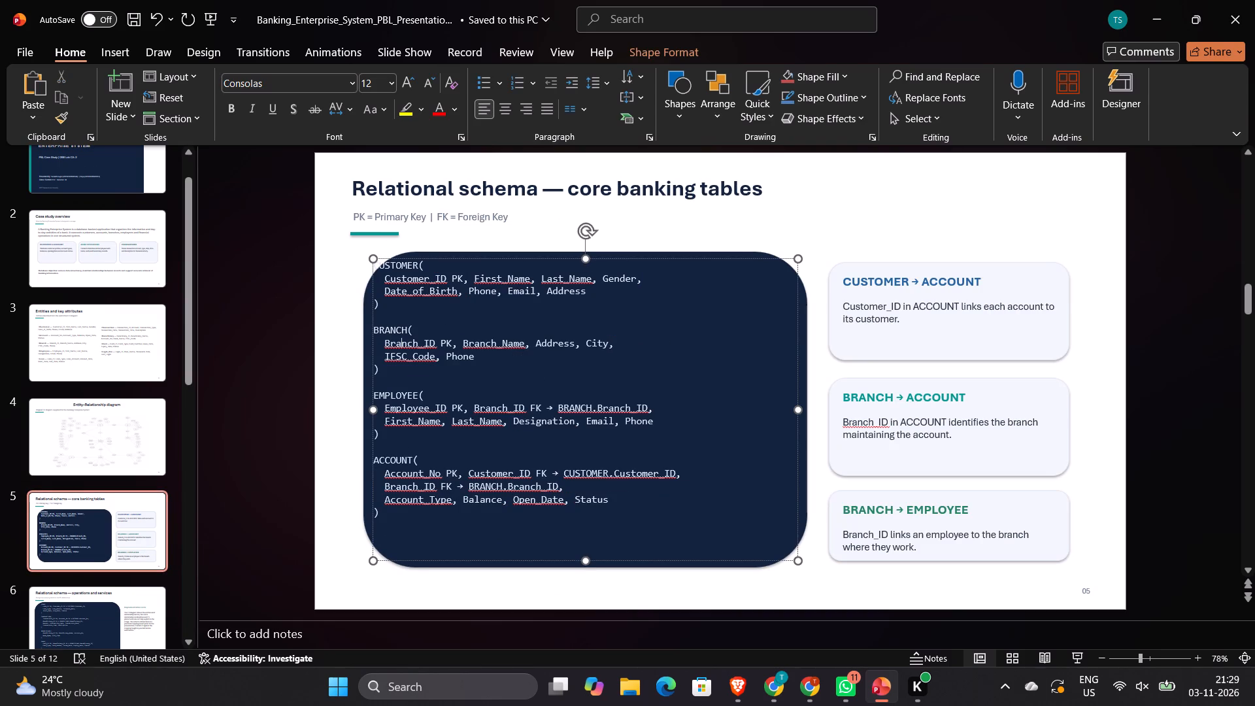
left_click_drag(535, 256, 547, 258)
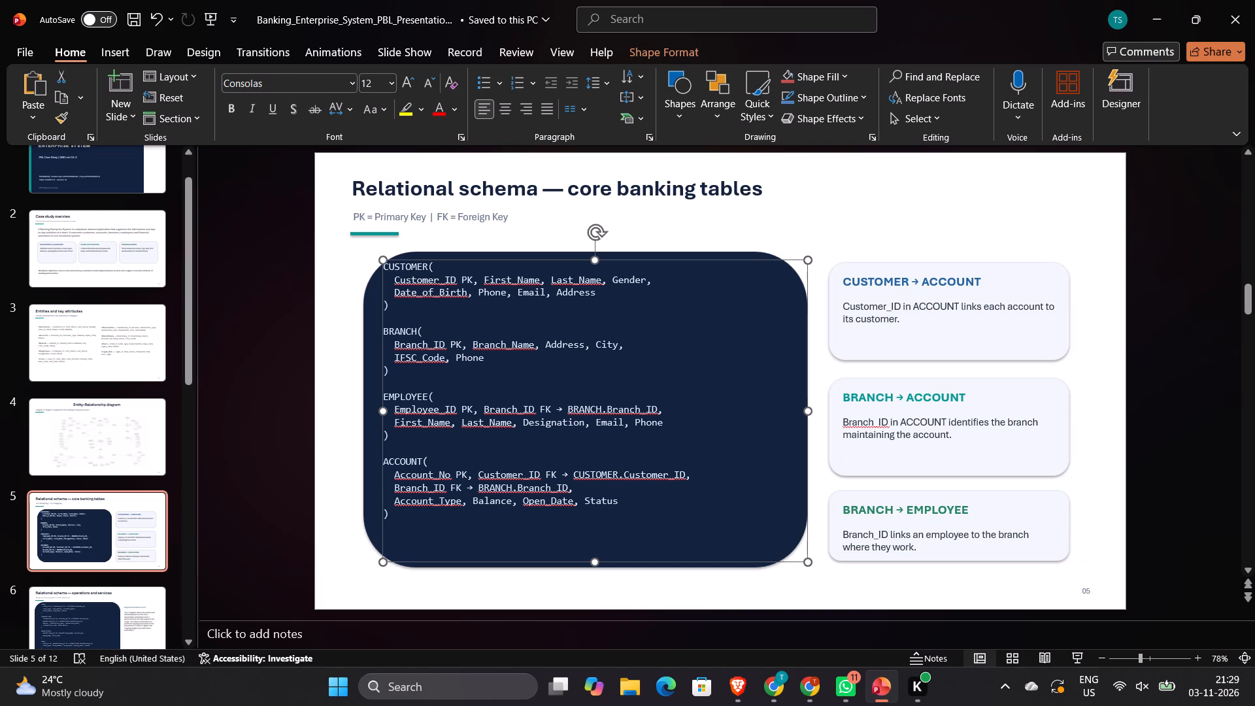
Enlarge the dark schema panel on slide 5 by extending its upper-left corner toward the teal accent line, and save the presentation.
left_click(361, 331)
left_click(366, 329)
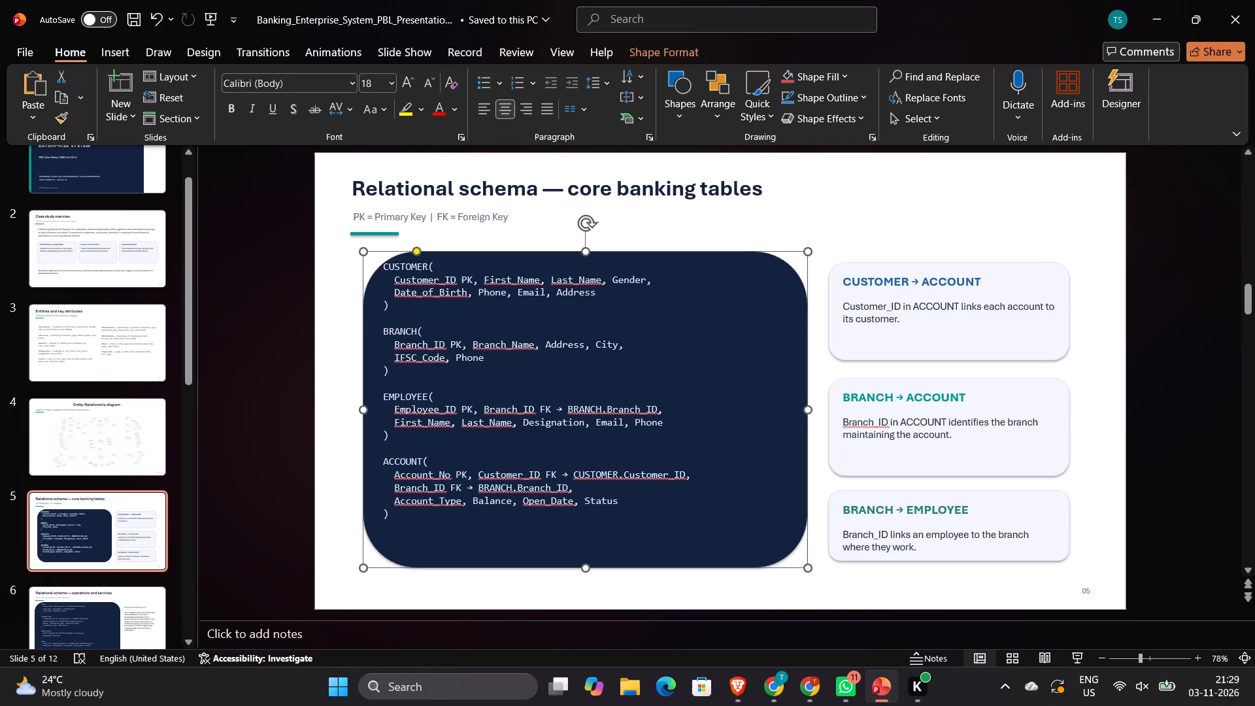
left_click_drag(365, 251, 347, 244)
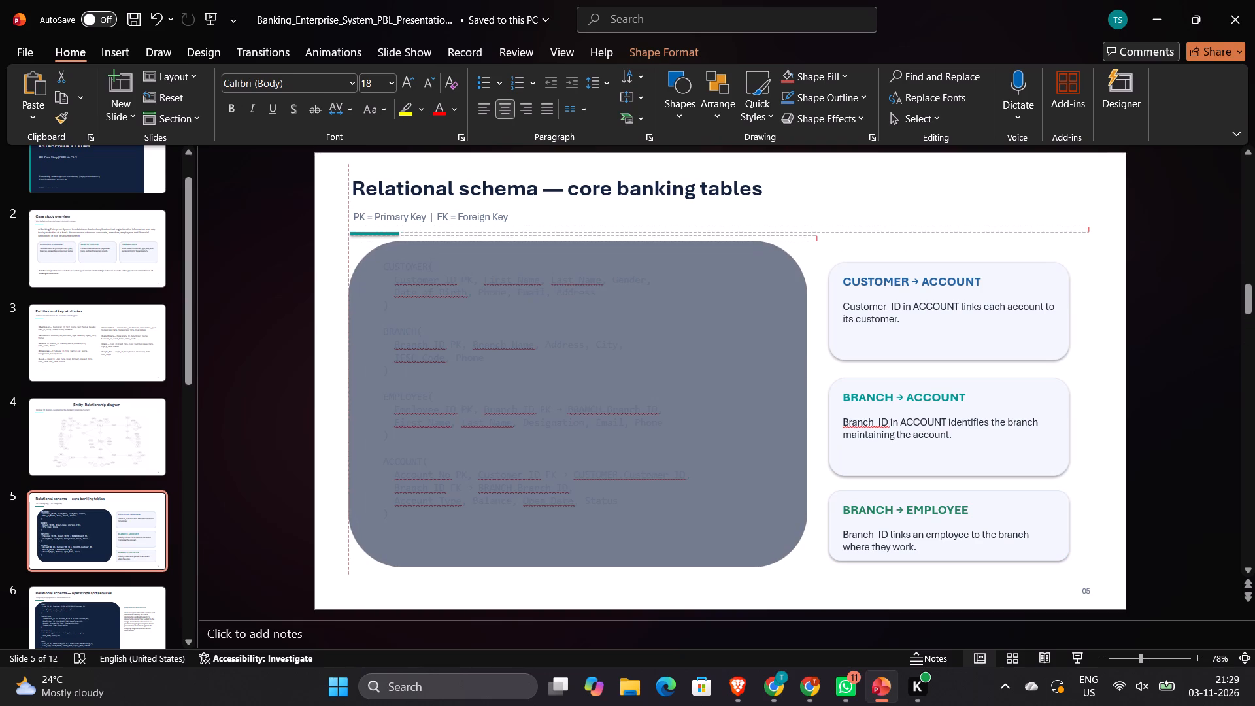
left_click_drag(347, 244, 346, 248)
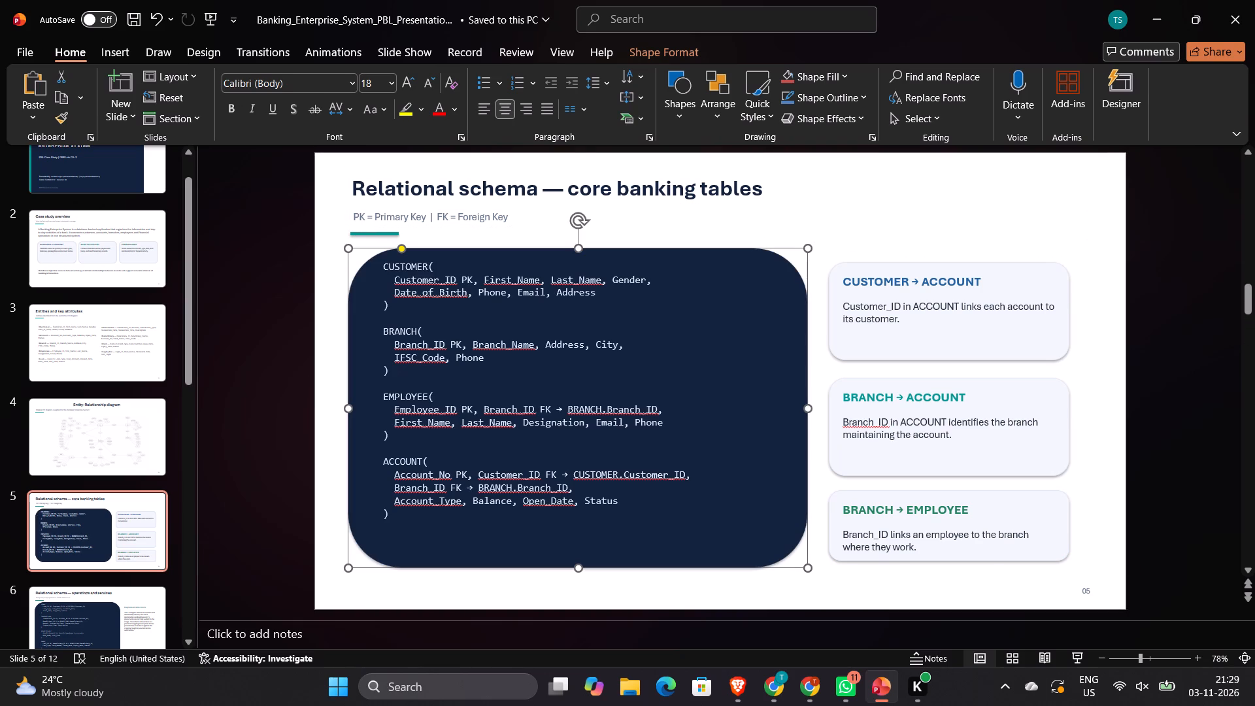
key("ctrl+s")
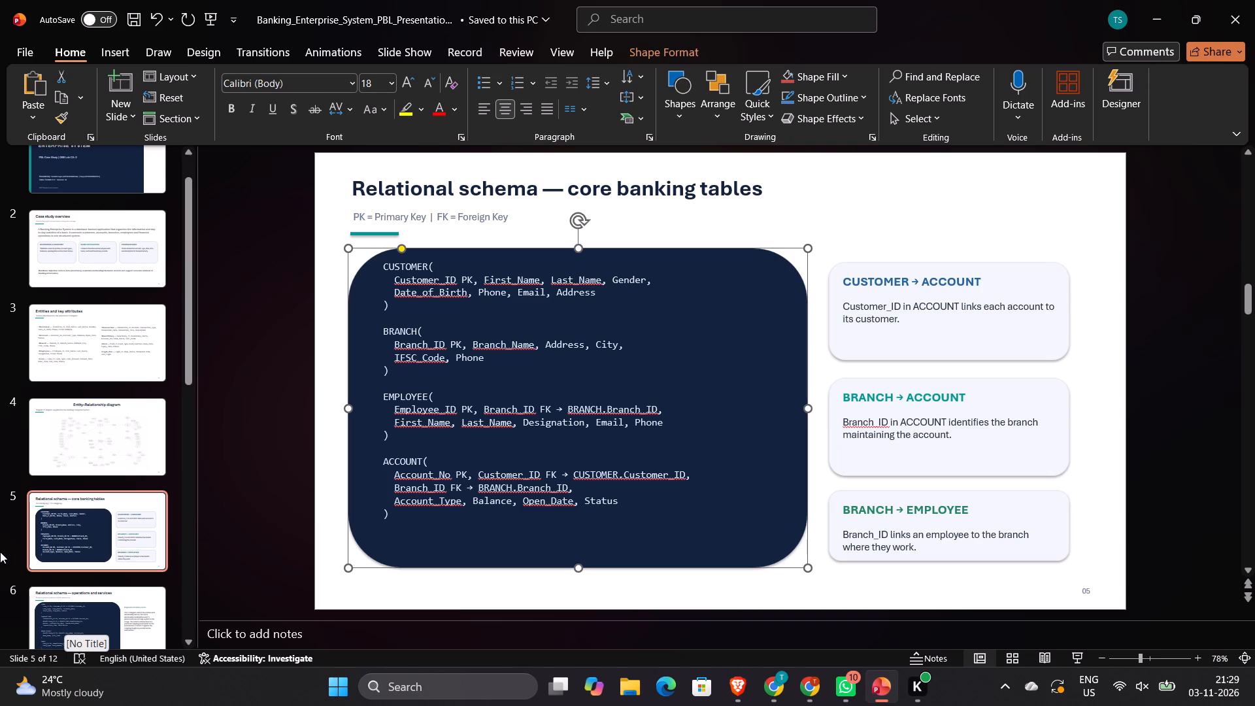
On slide 6, increase the font size of the Implementation note body paragraph by one increment.
left_click(63, 607)
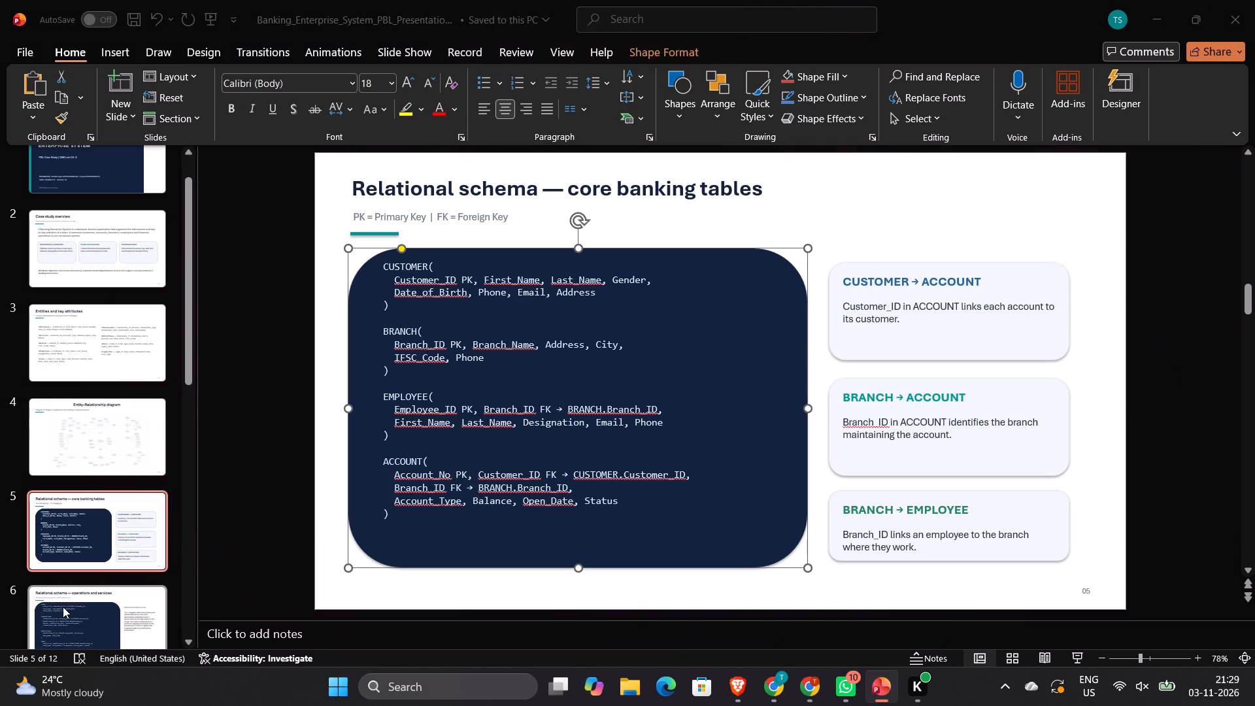
left_click(63, 607)
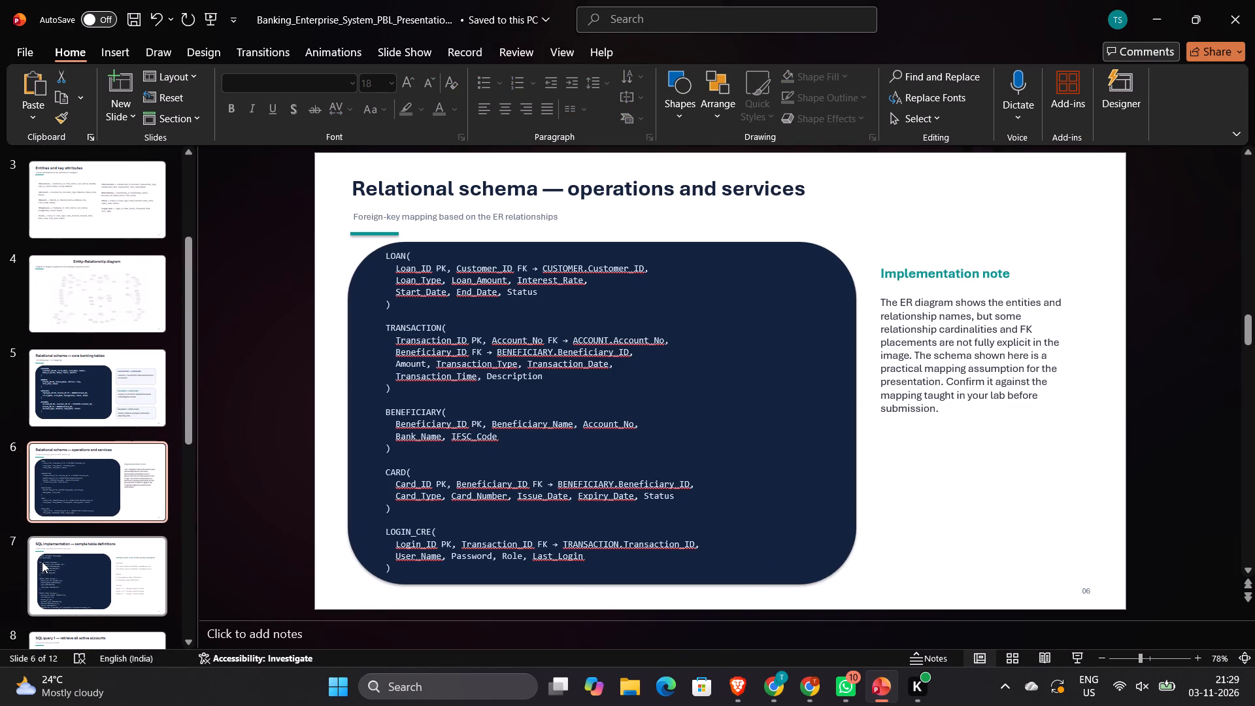
left_click(56, 569)
left_click(115, 392)
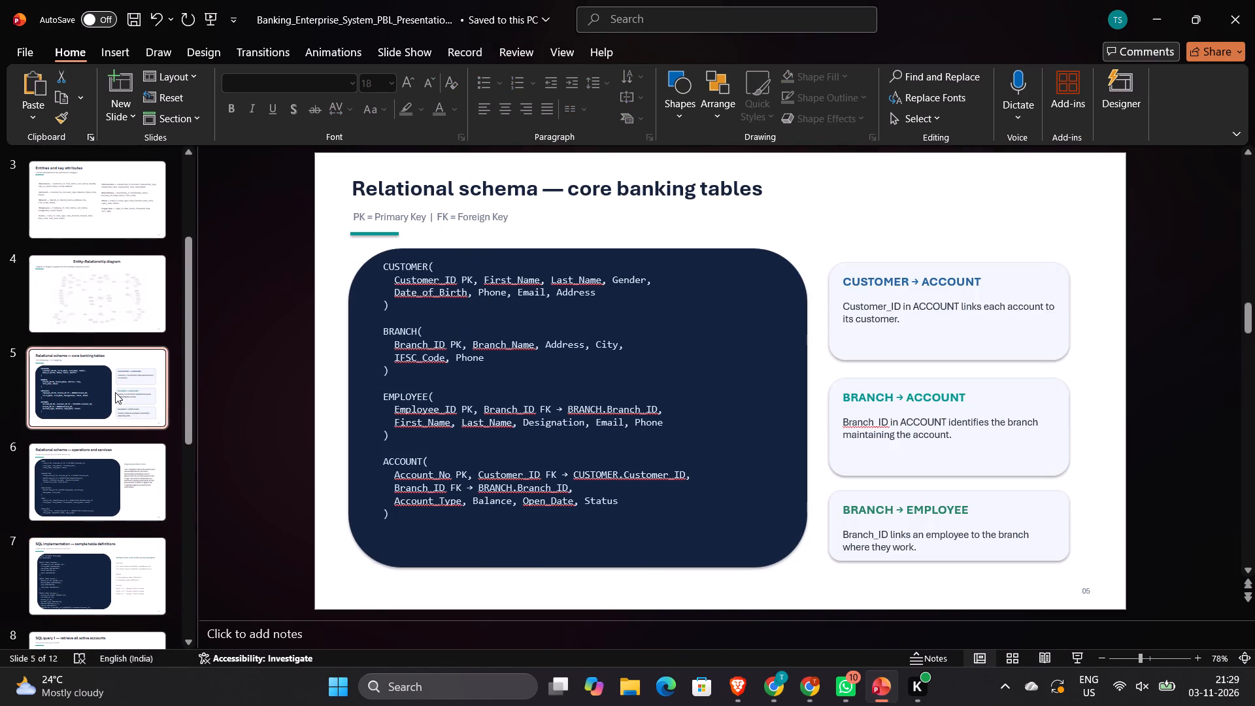
left_click(82, 499)
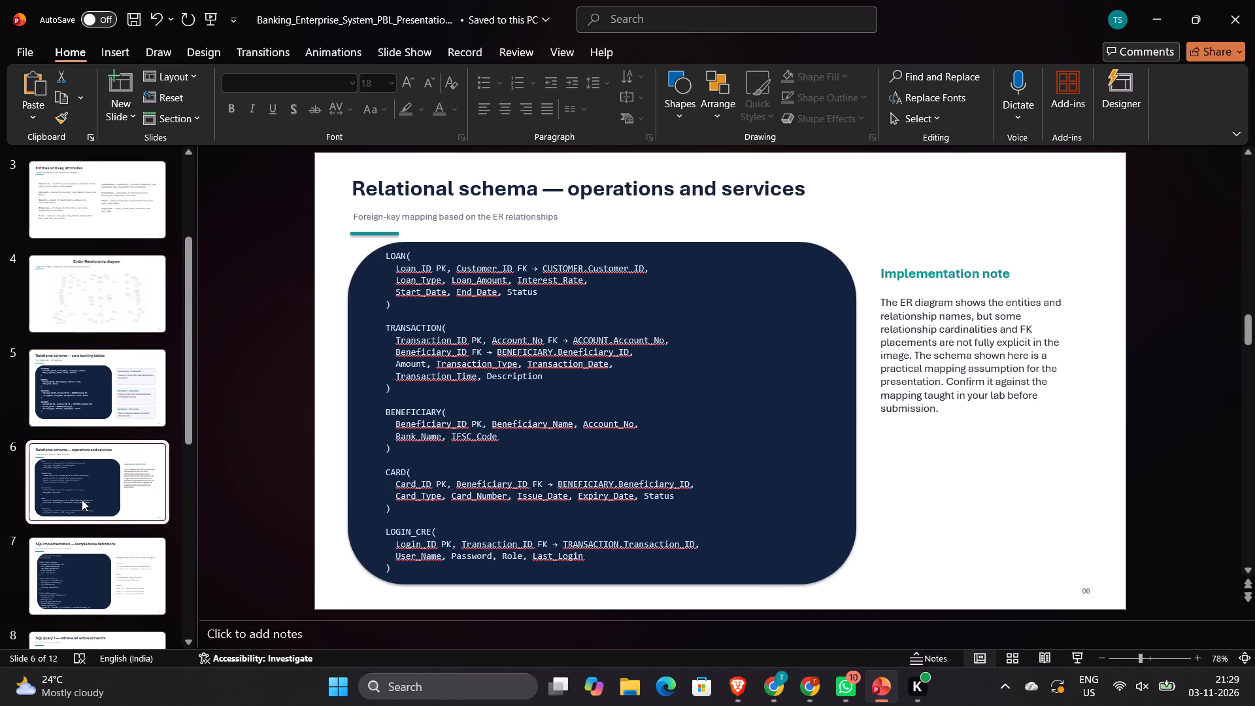
left_click(911, 350)
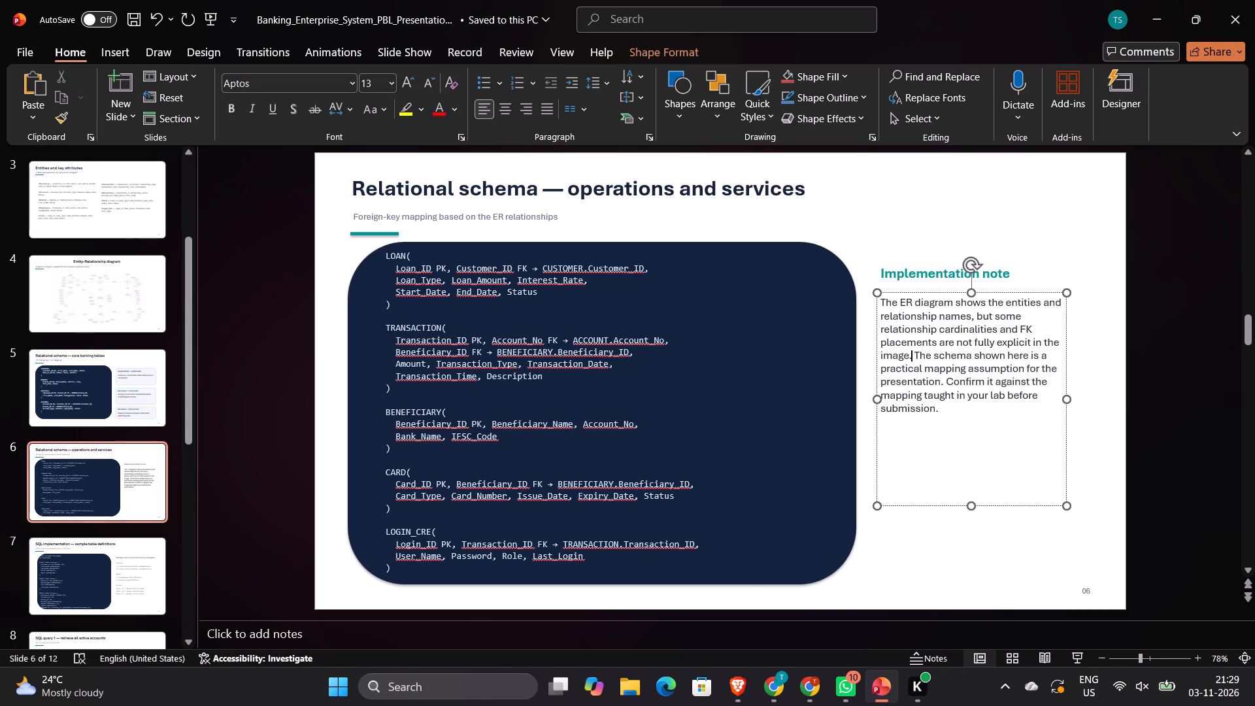
key("ctrl+a")
left_click(409, 79)
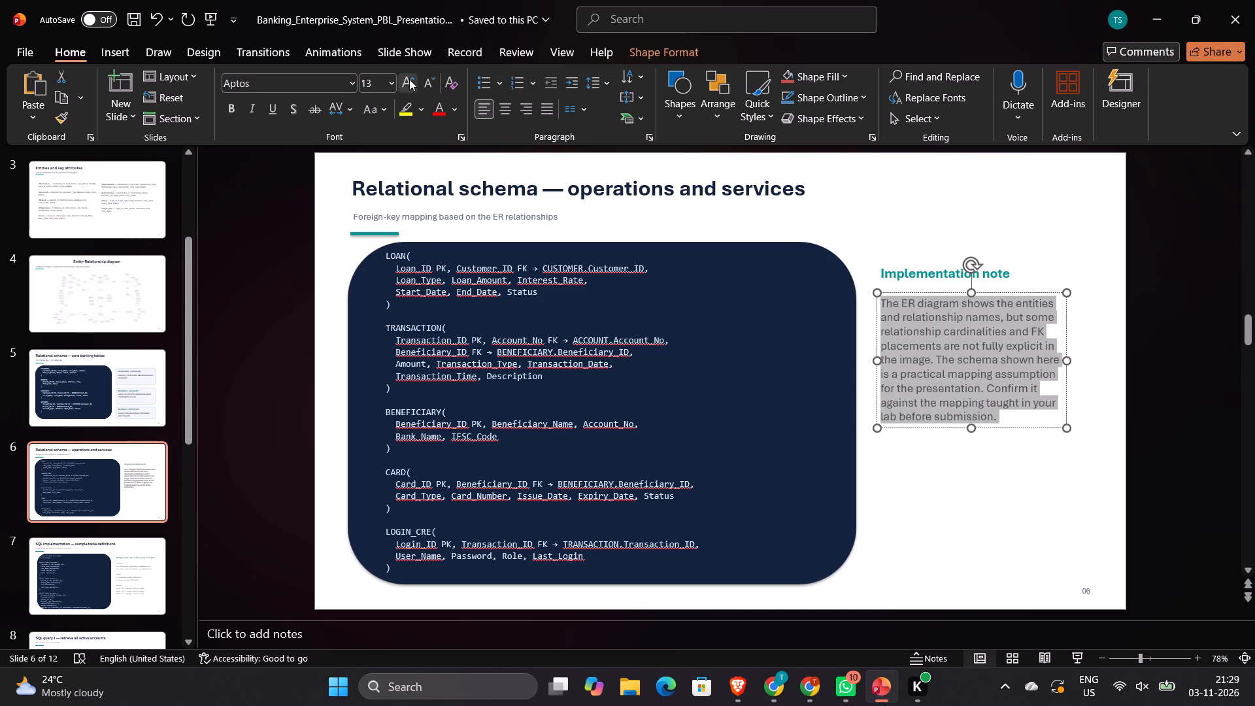
left_click(914, 261)
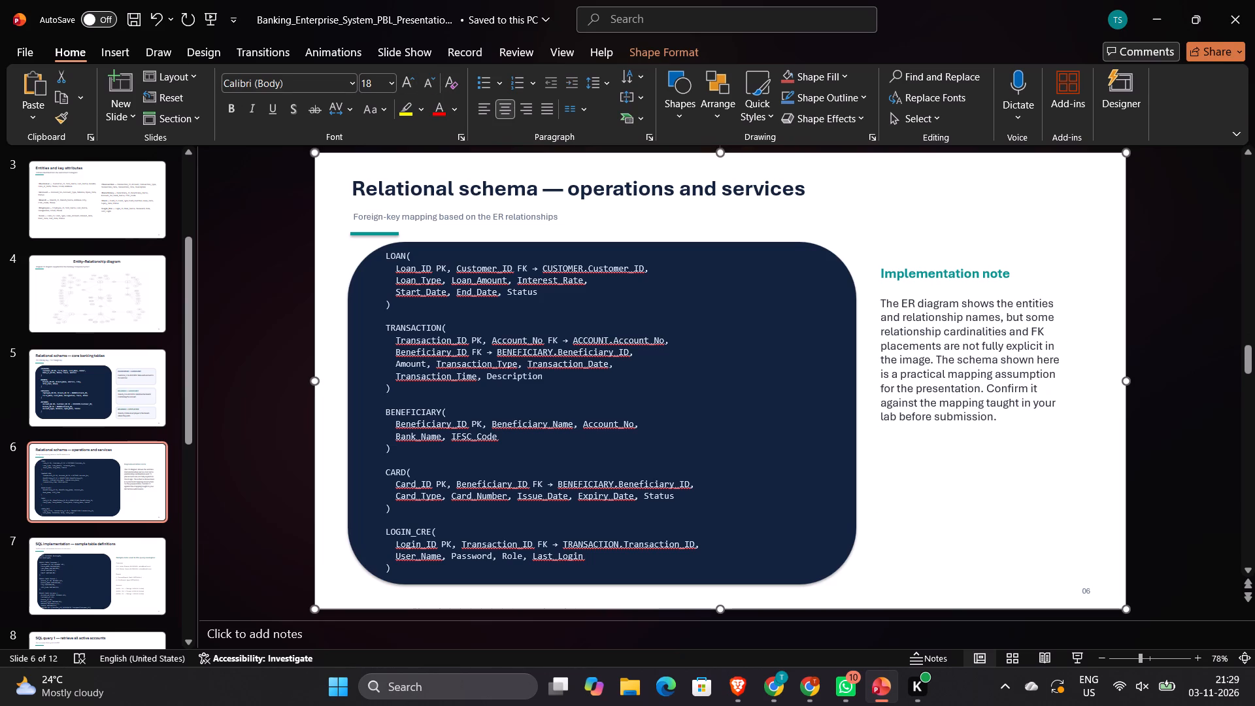
Set the slide 6 subtitle about foreign-key mapping to 12 pt.
left_click(111, 530)
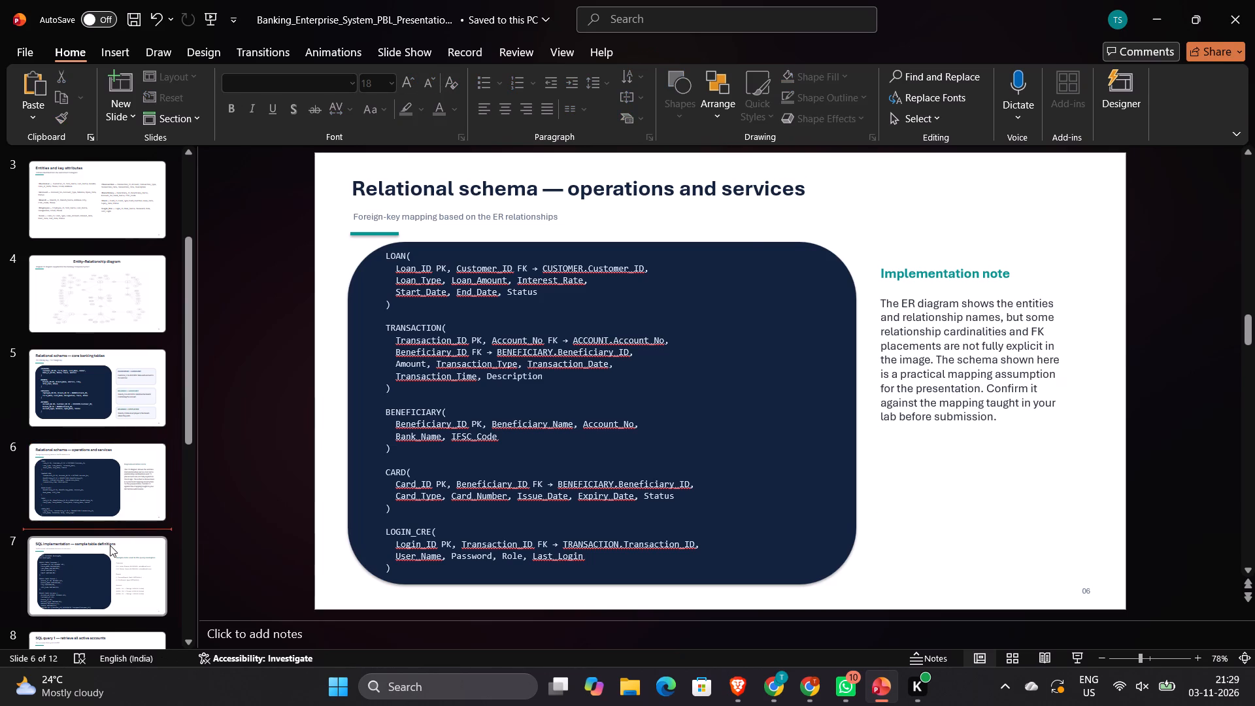
left_click(110, 545)
left_click(124, 472)
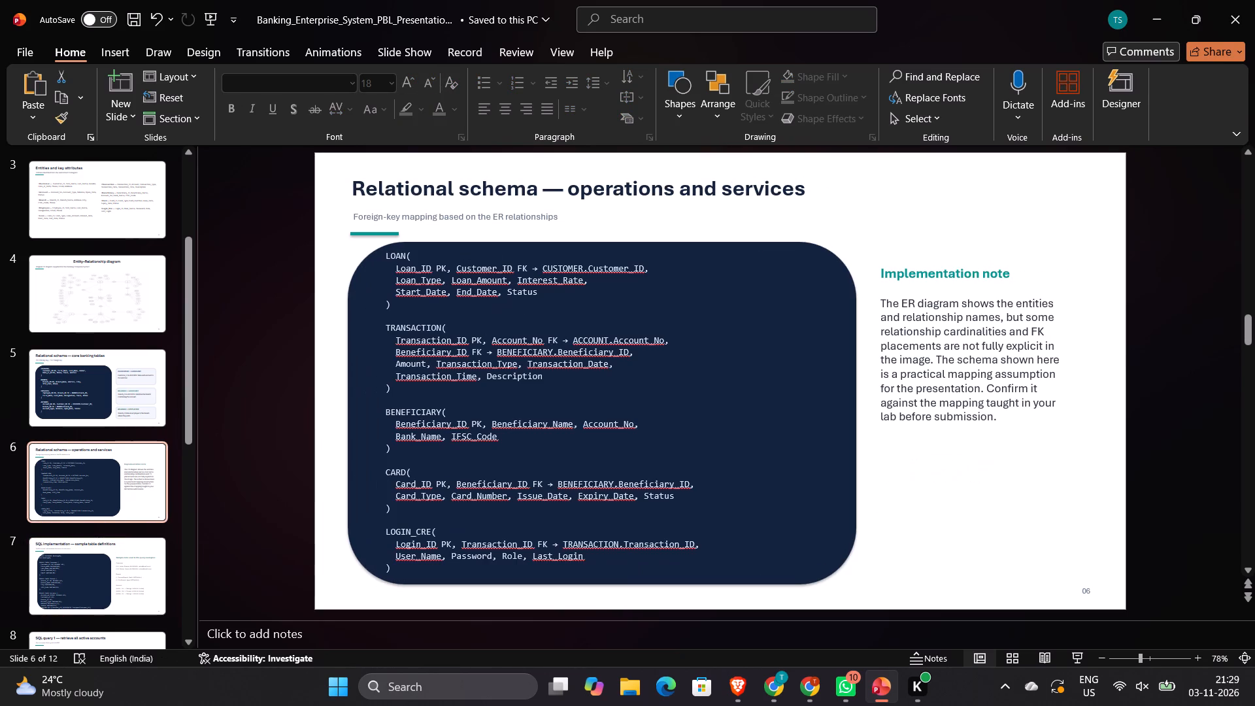
left_click(413, 219)
key("ctrl+a")
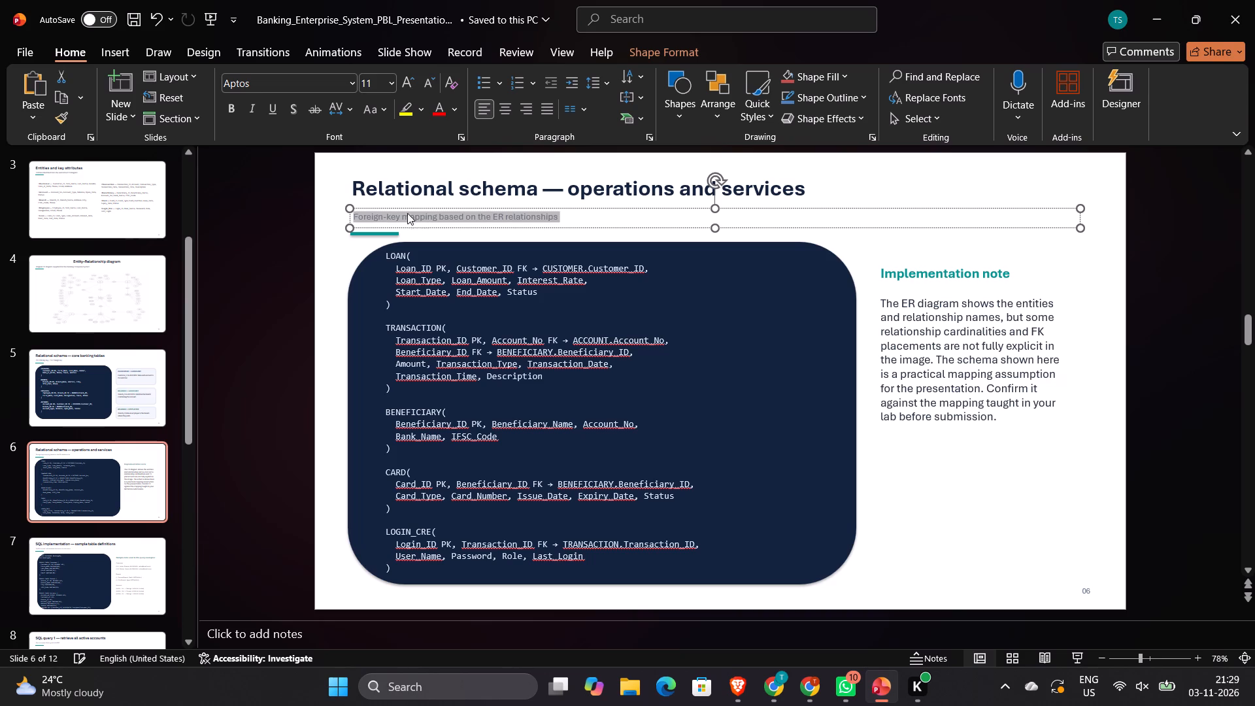
left_click(409, 83)
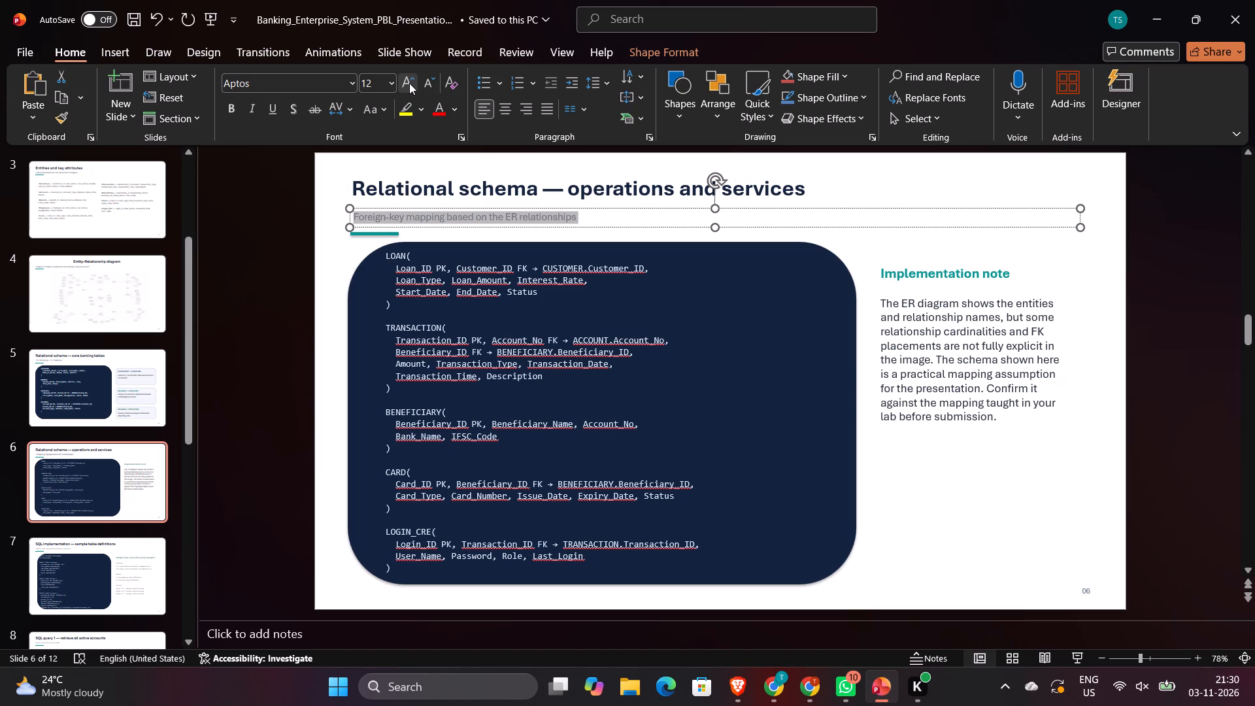
On slide 7, enlarge the dark SQL panel by extending its upper-left corner outward toward the teal accent line.
scroll(107, 448, "down", 1)
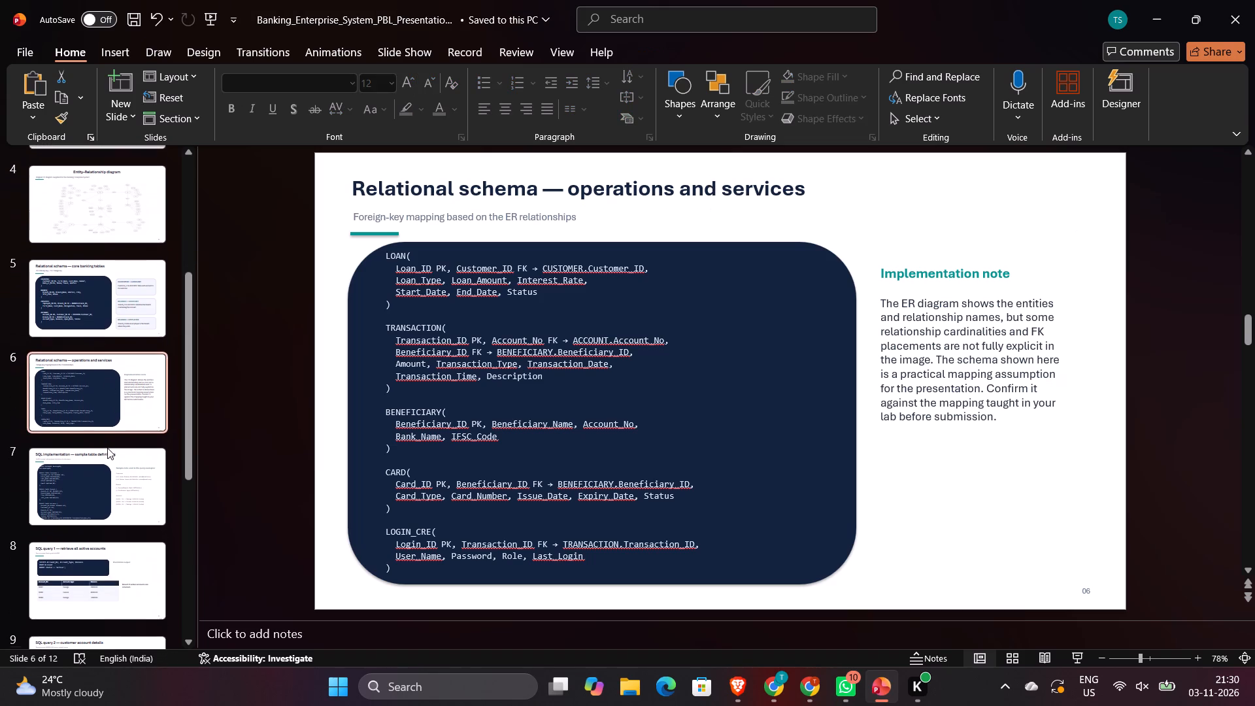
scroll(107, 448, "down", 1)
left_click(102, 462)
left_click(443, 380)
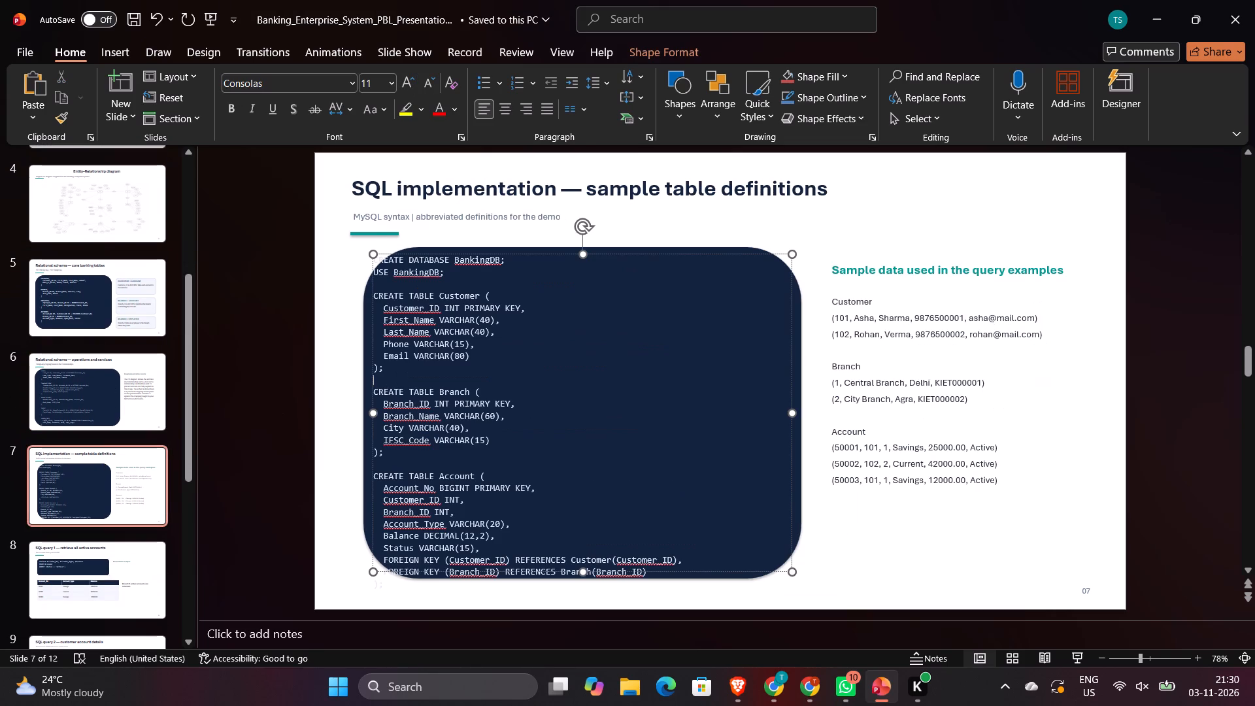
left_click(366, 353)
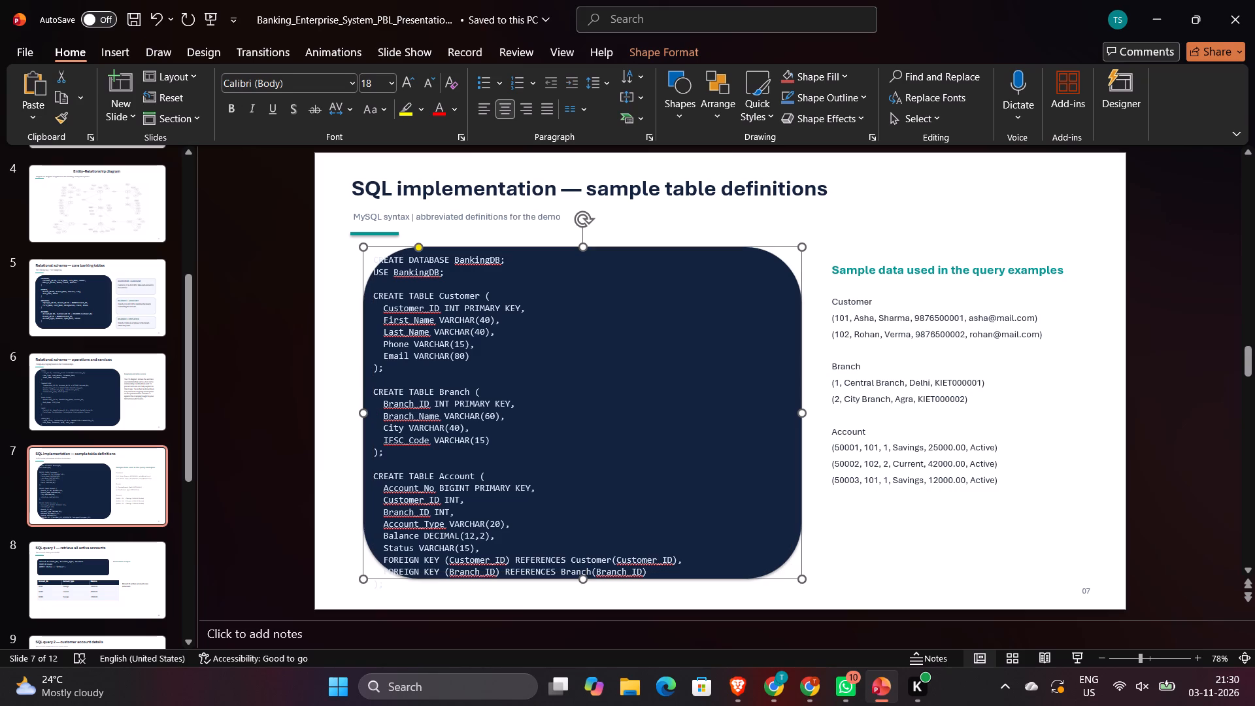
left_click_drag(367, 247, 350, 244)
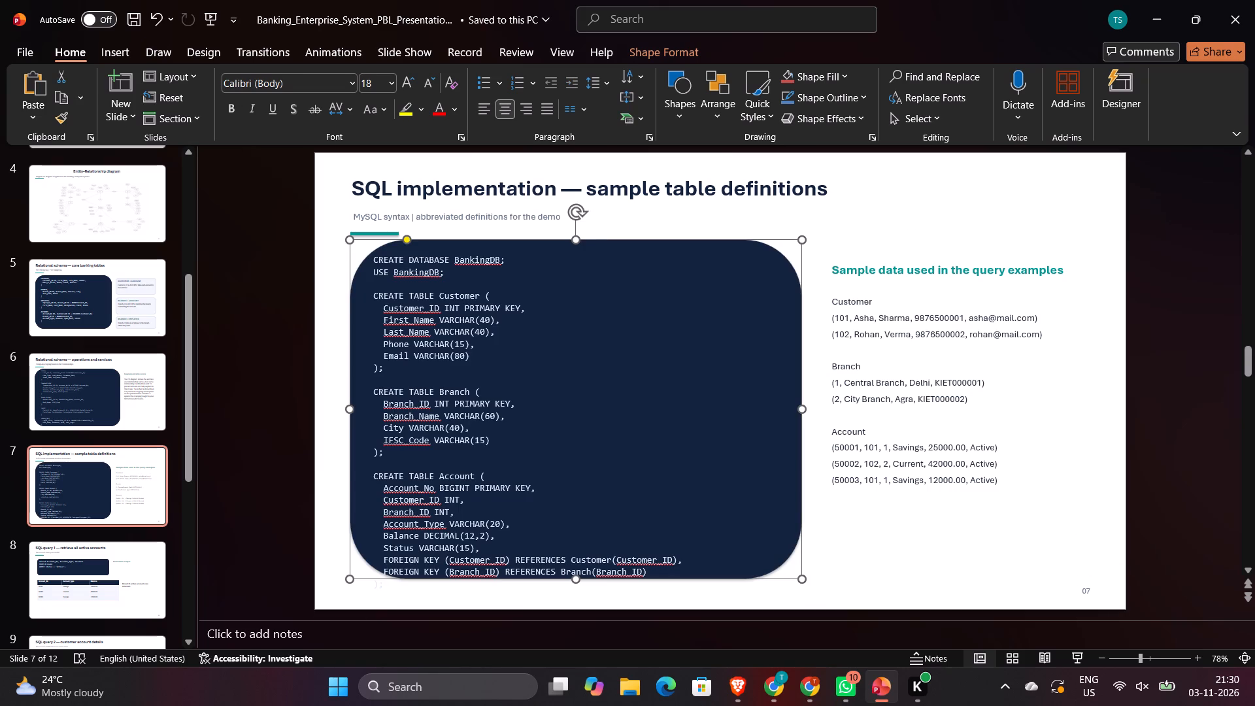
Move the SQL code text box on slide 7 slightly right and up so it clears the panel's rounded corners.
left_click(451, 282)
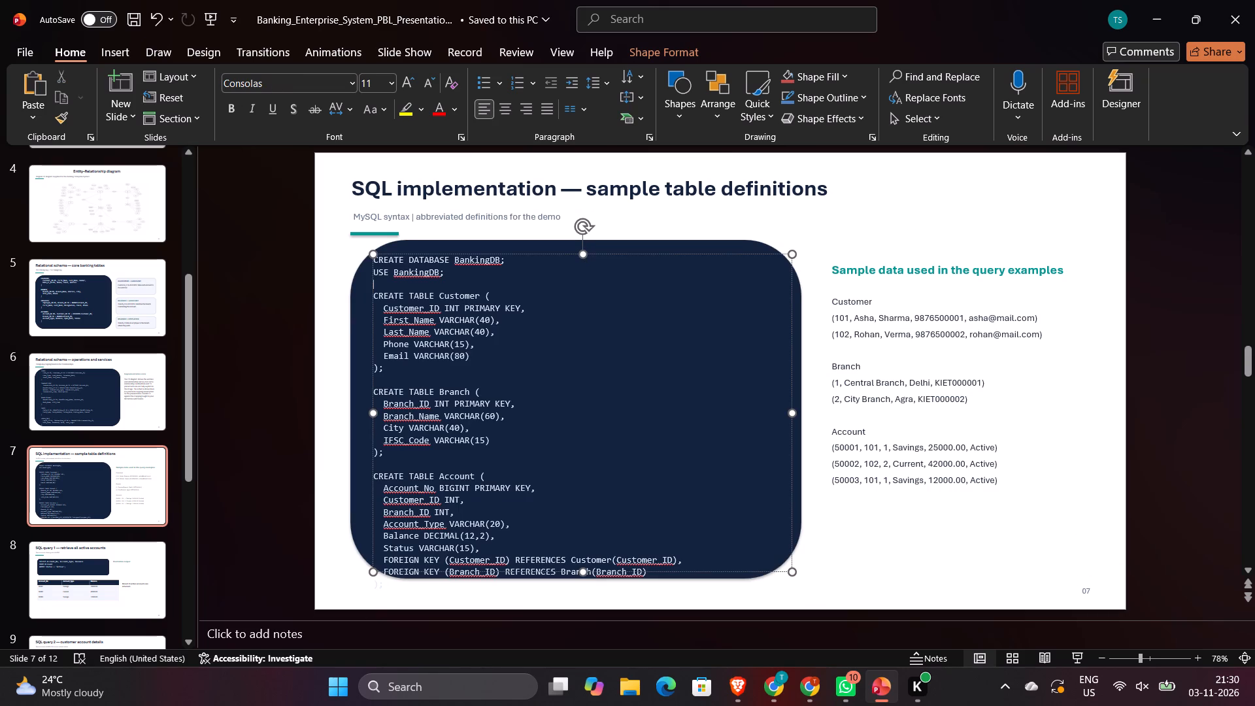
left_click(562, 281)
left_click_drag(507, 253, 512, 252)
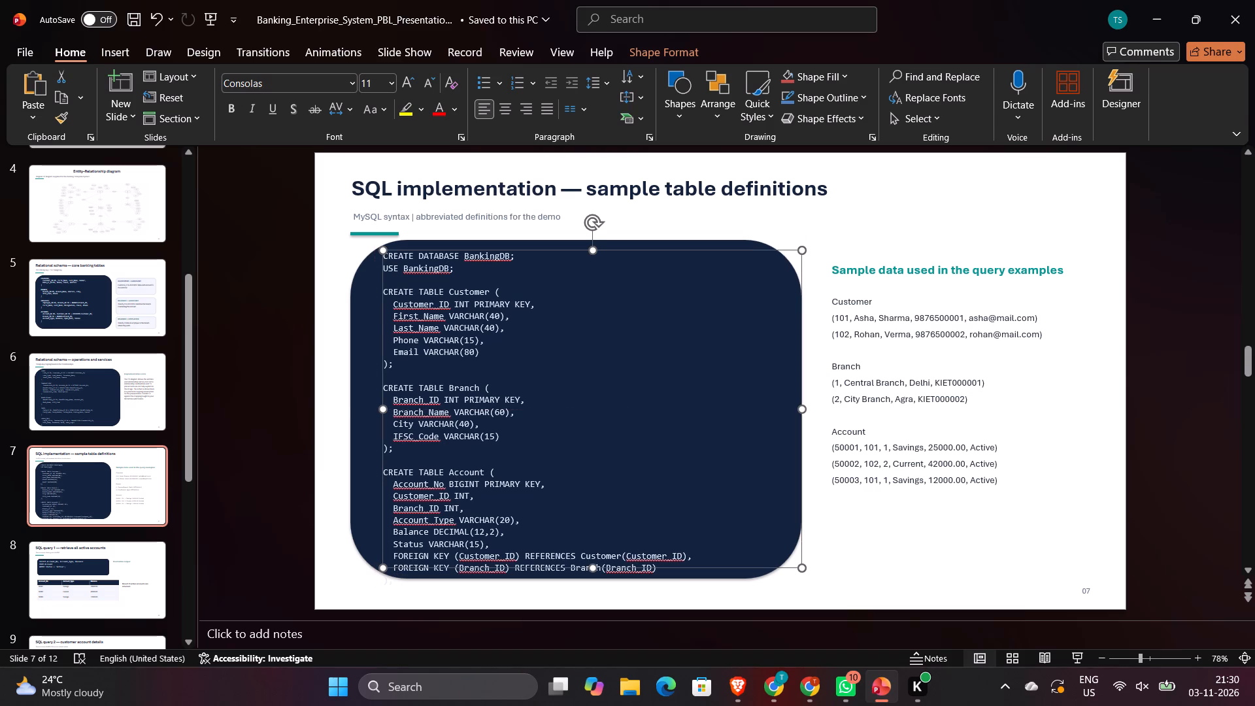
Increase the font size of the slide 7 subtitle about MySQL syntax by one increment.
left_click(420, 219)
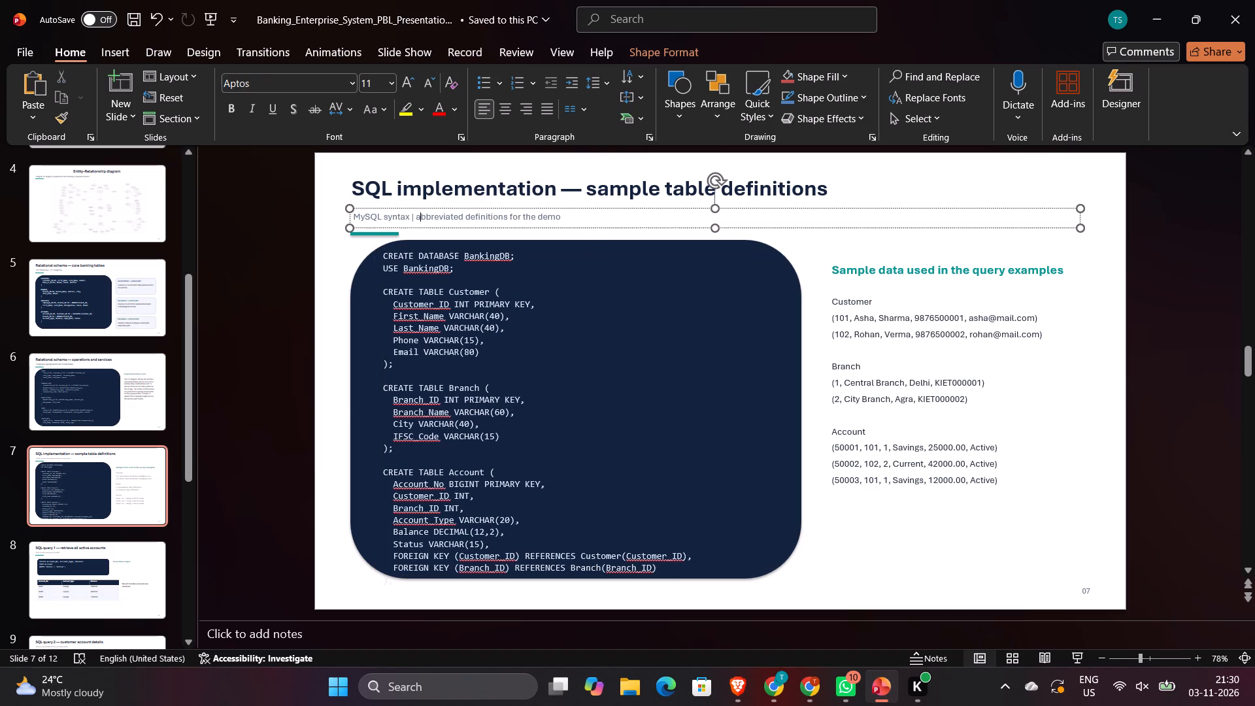
key("ctrl+a")
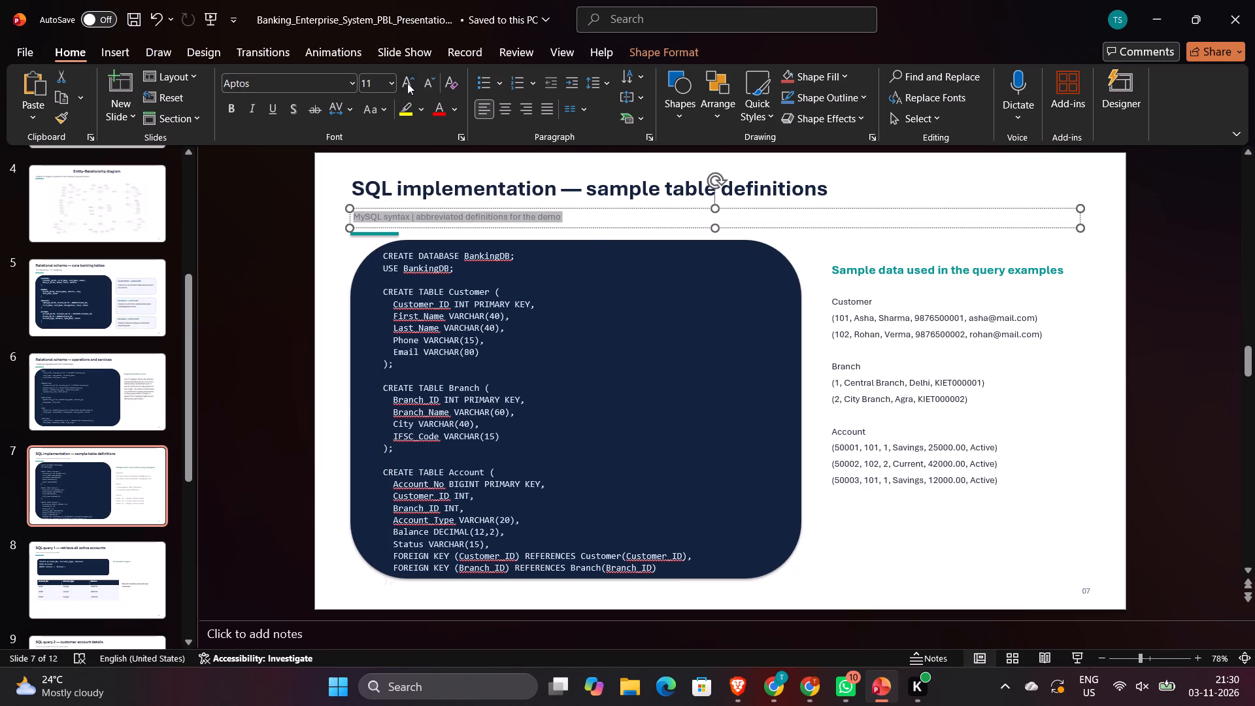
left_click(407, 83)
Increase the font size of the Customer, Branch and Account sample data text on slide 7 by one increment.
left_click(878, 346)
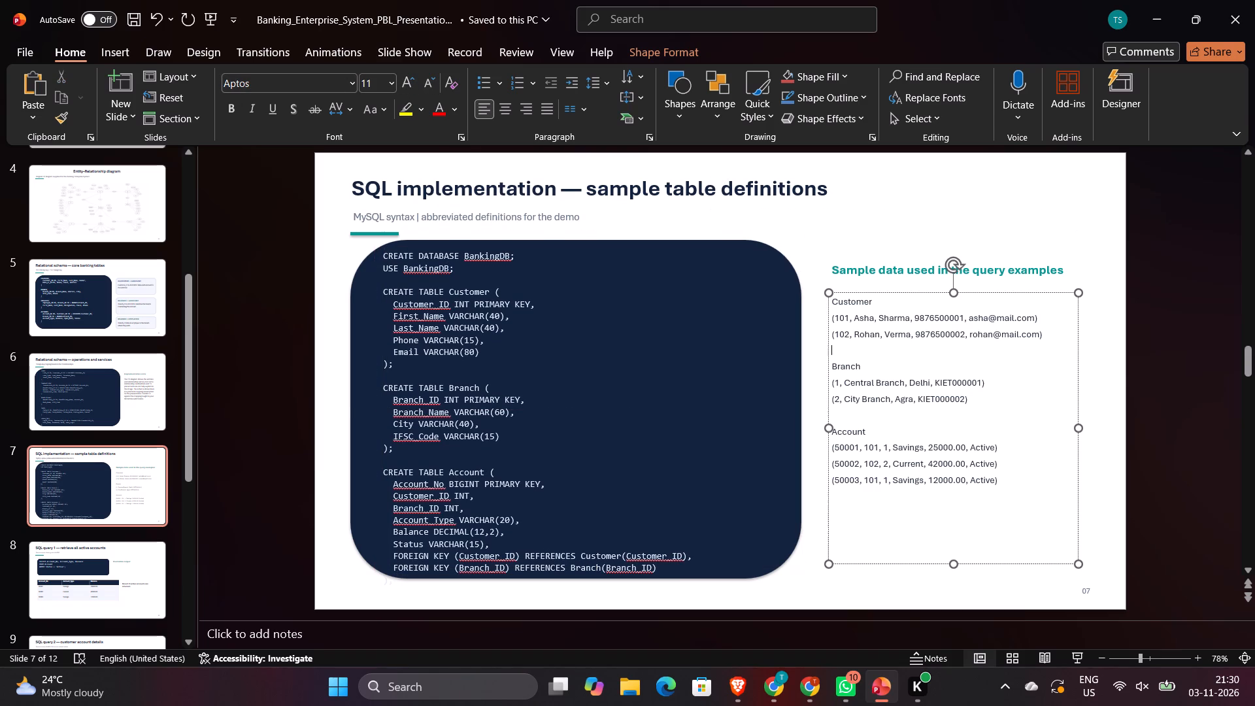
key("ctrl+a")
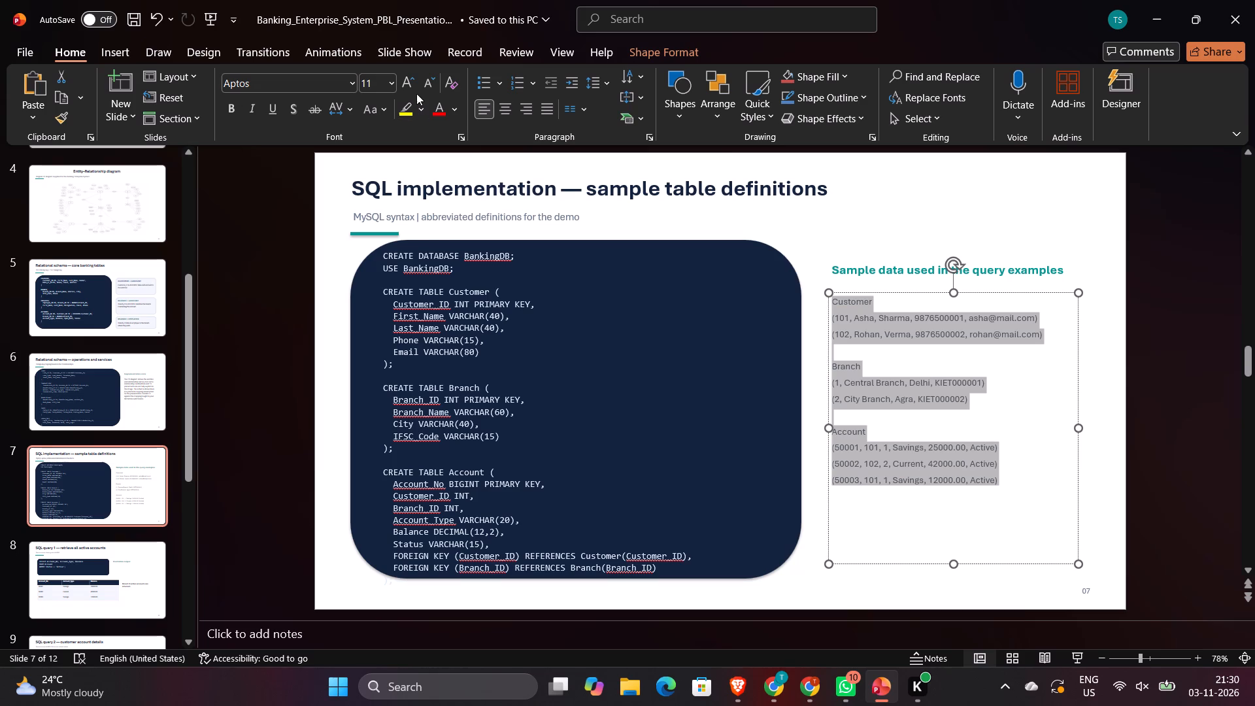
left_click(416, 86)
Set the heading "Sample data used in the query examples" on slide 7 to 16 pt.
left_click(684, 174)
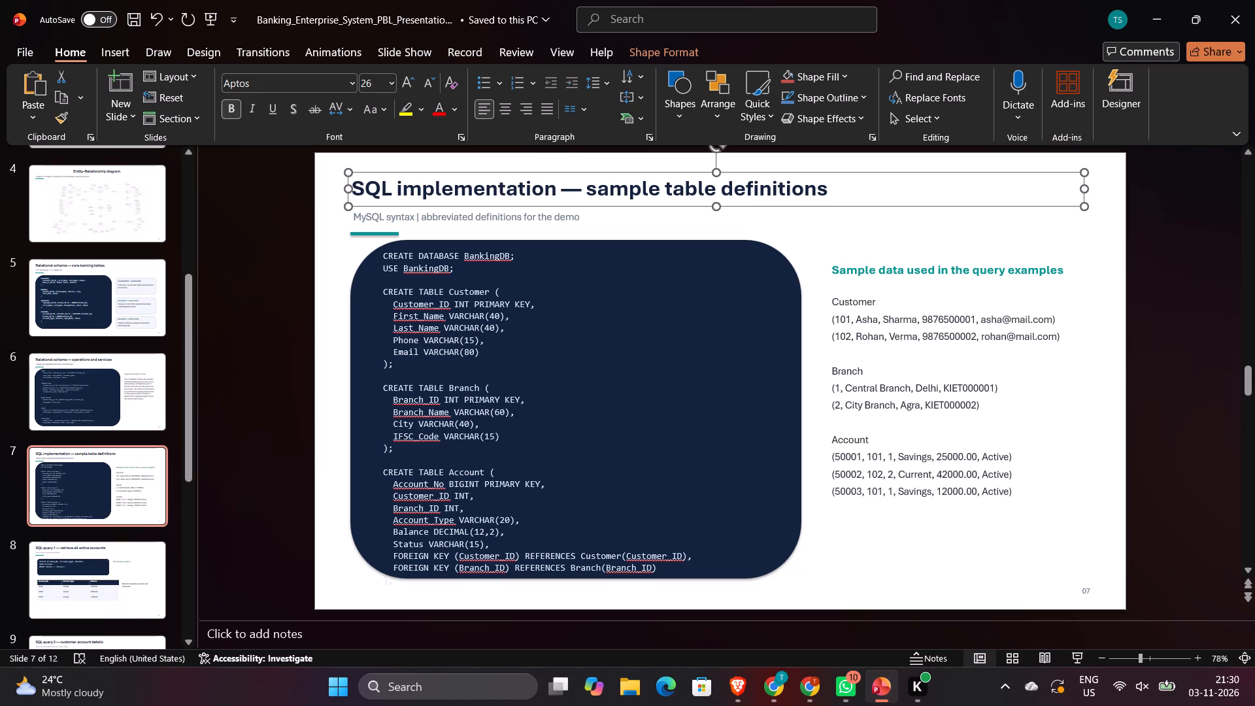
left_click(955, 277)
key("ctrl+a")
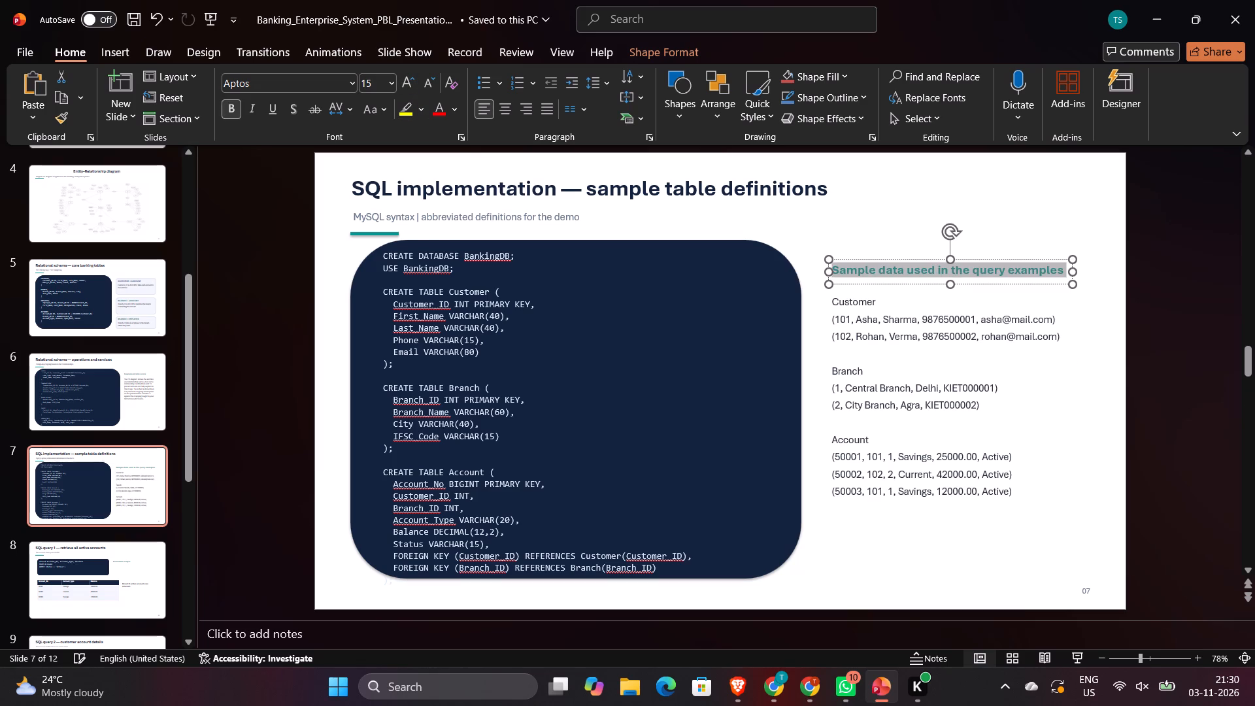
left_click(412, 86)
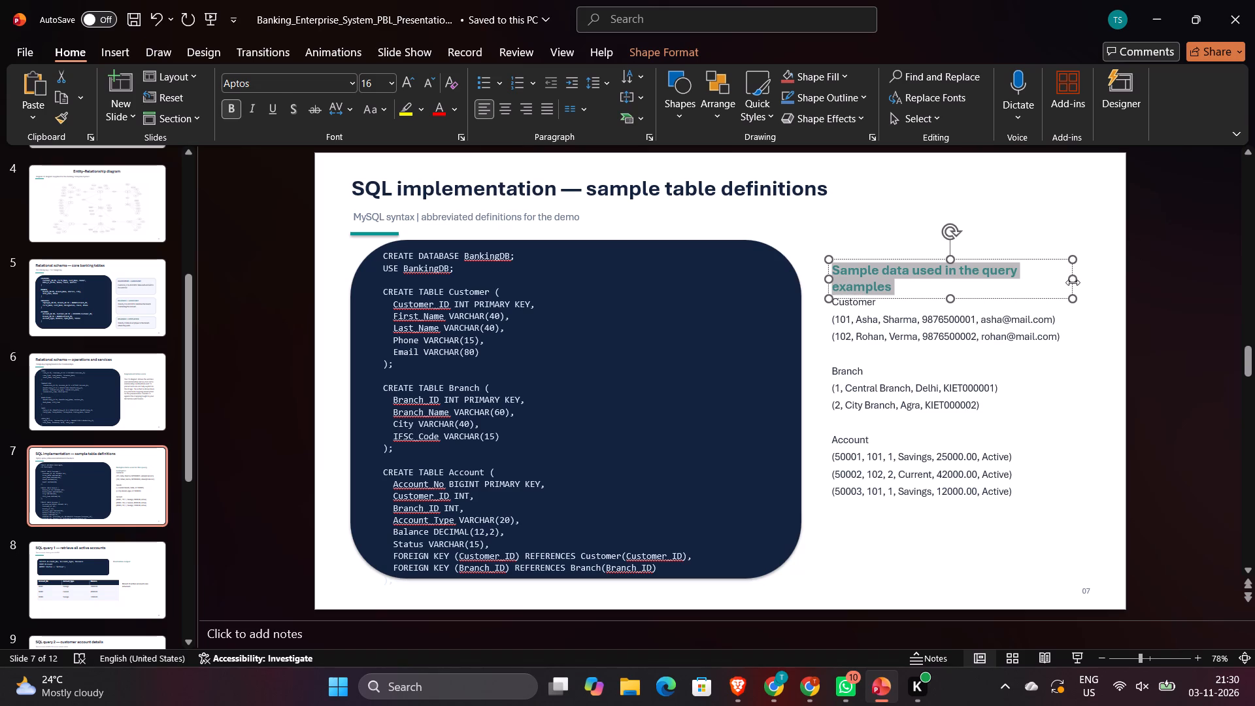
Widen the sample data heading's text box to the right so it fits on one line, and save the presentation.
left_click_drag(1071, 282, 1096, 274)
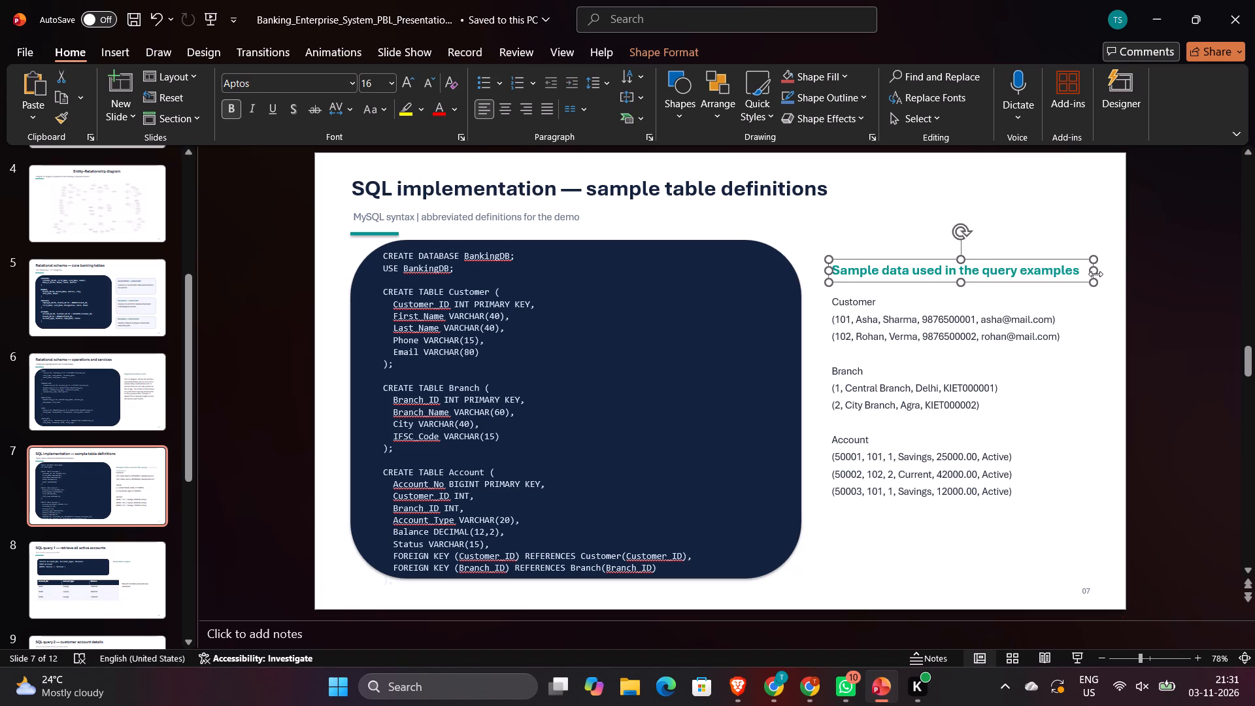
left_click(939, 203)
key("ctrl+s")
left_click(799, 248, "ctrl")
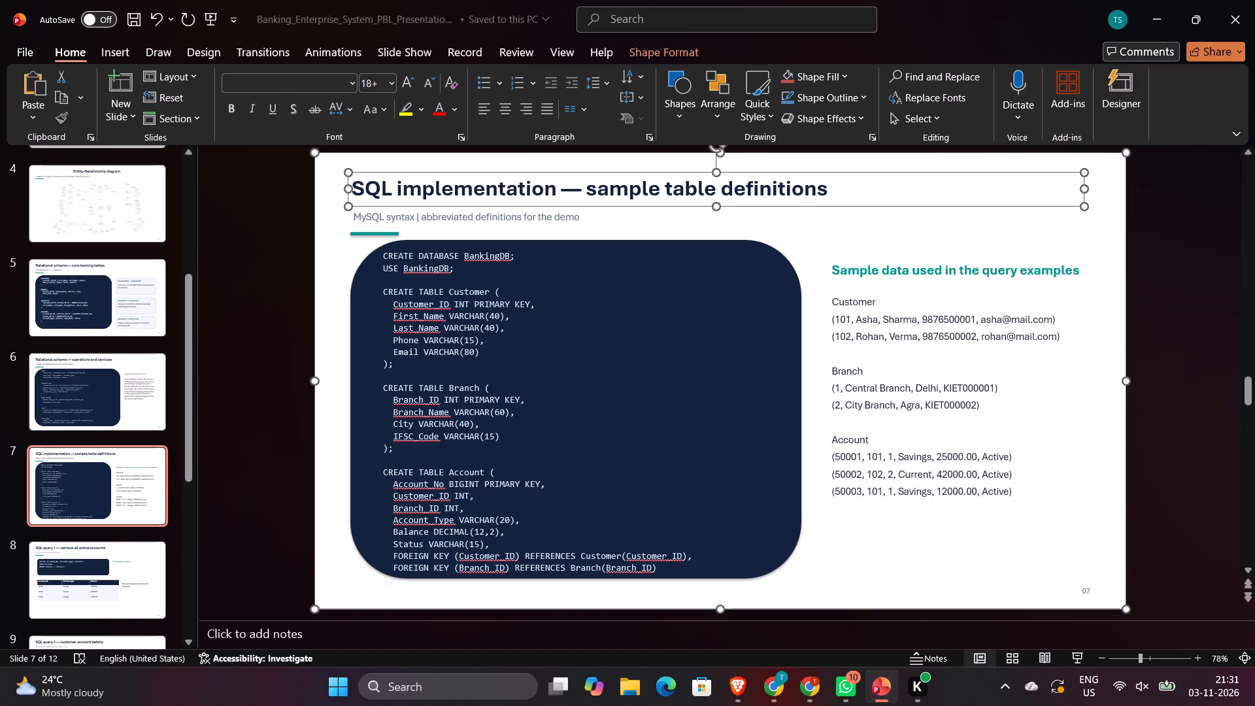
On slide 8, move the SQL query text box slightly down inside the dark panel.
left_click(54, 586)
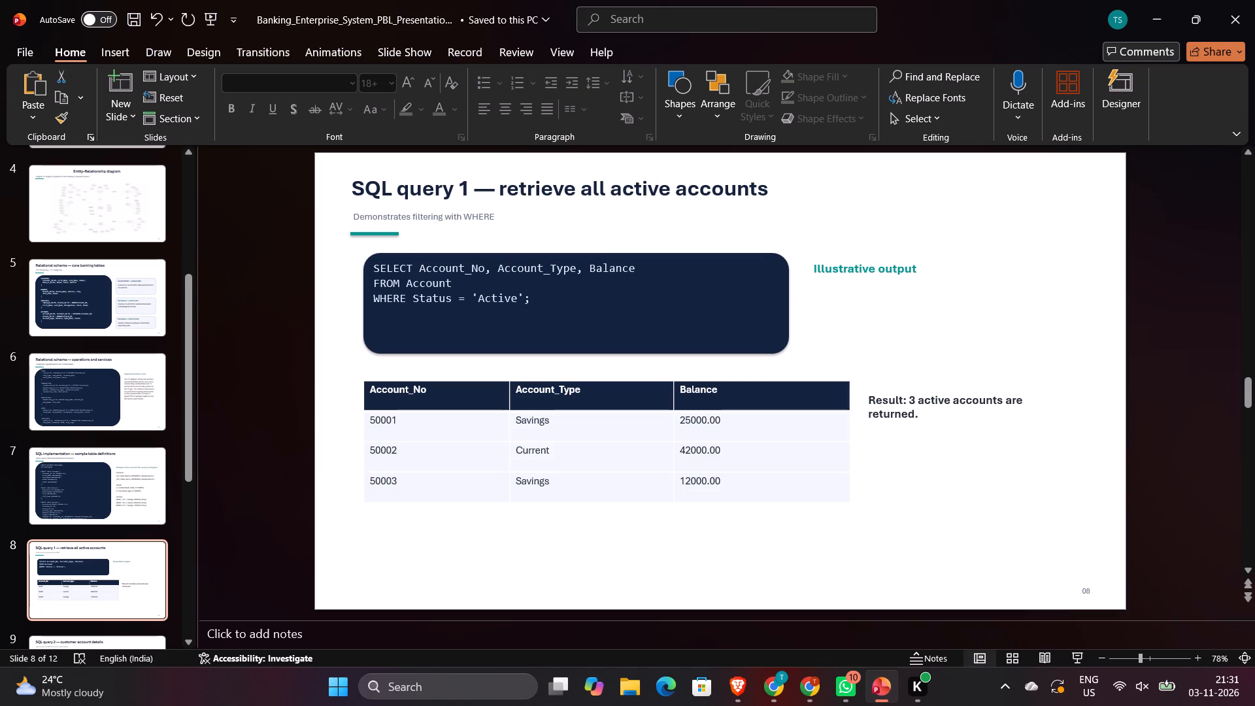
left_click(507, 320)
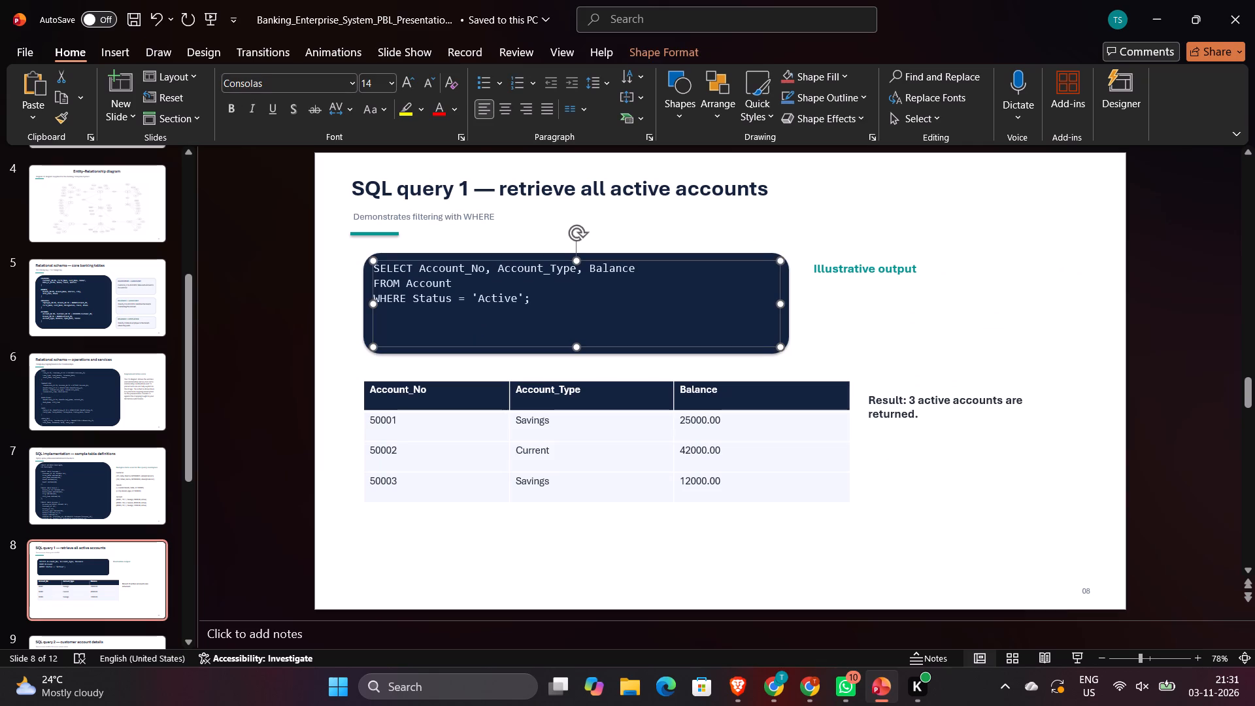
left_click_drag(582, 343, 581, 349)
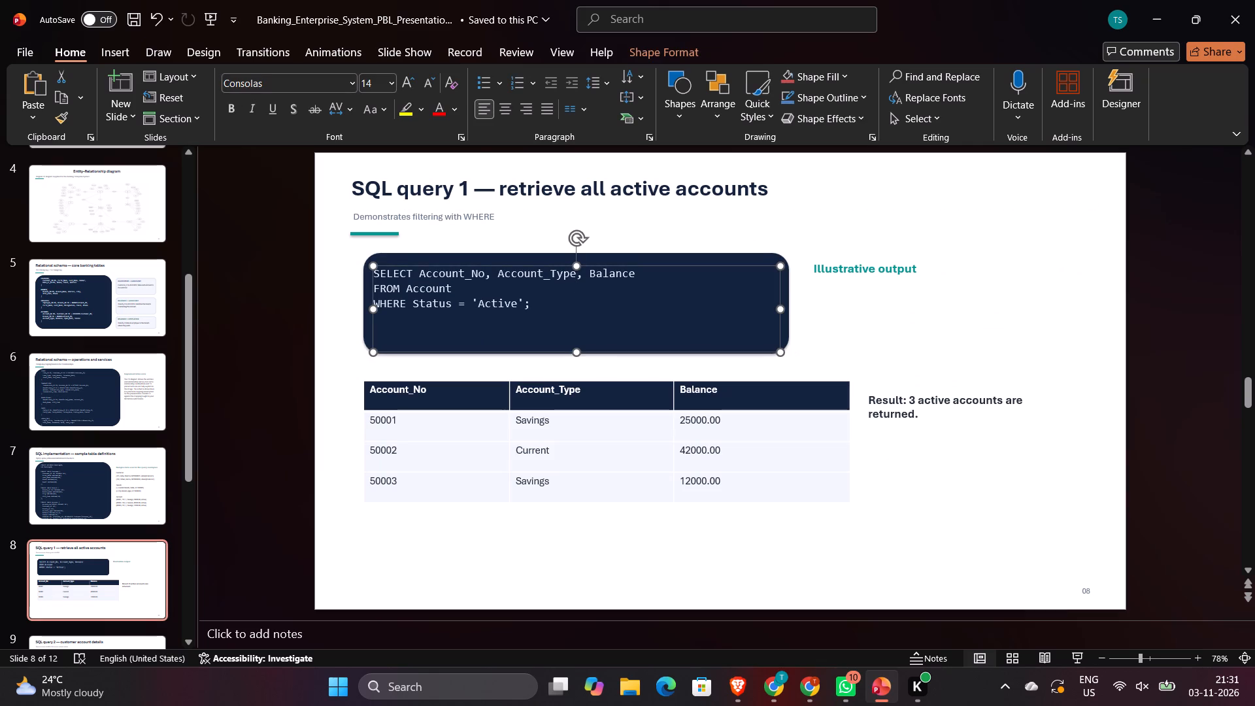
Make the accounts table on slide 8 taller by extending its bottom edge downward and its top edge slightly toward the query panel.
left_click(579, 418)
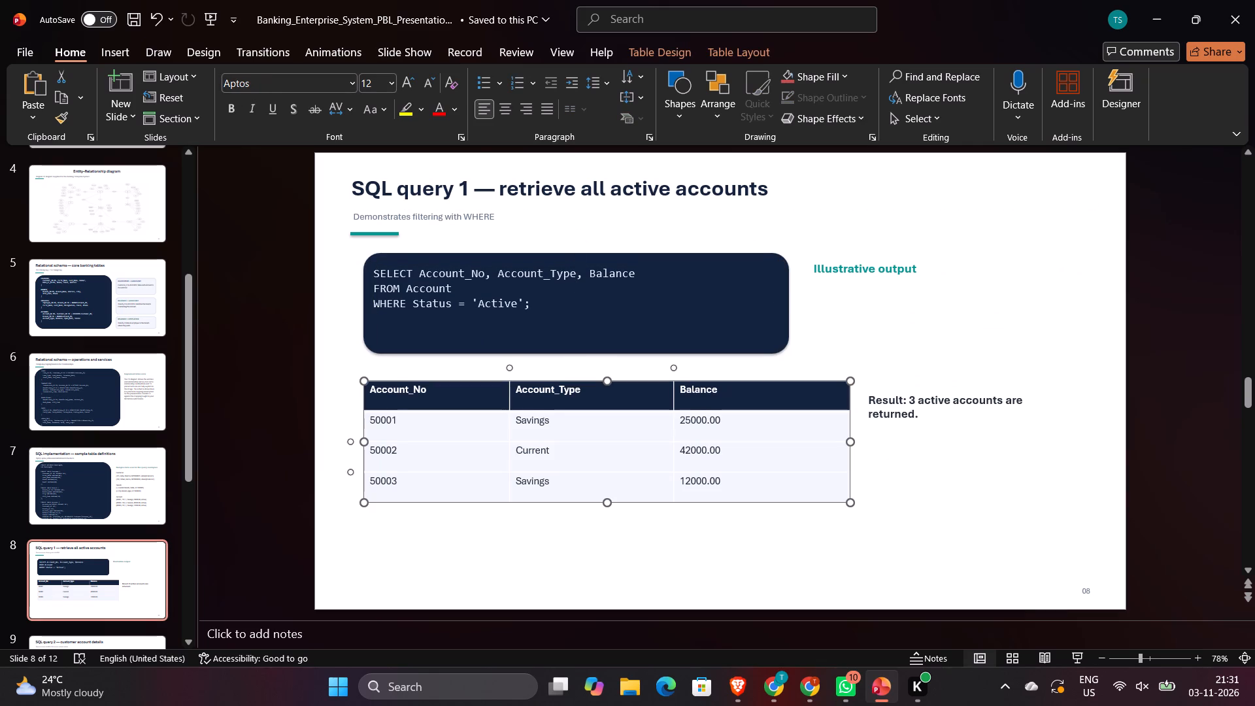
left_click_drag(607, 504, 609, 541)
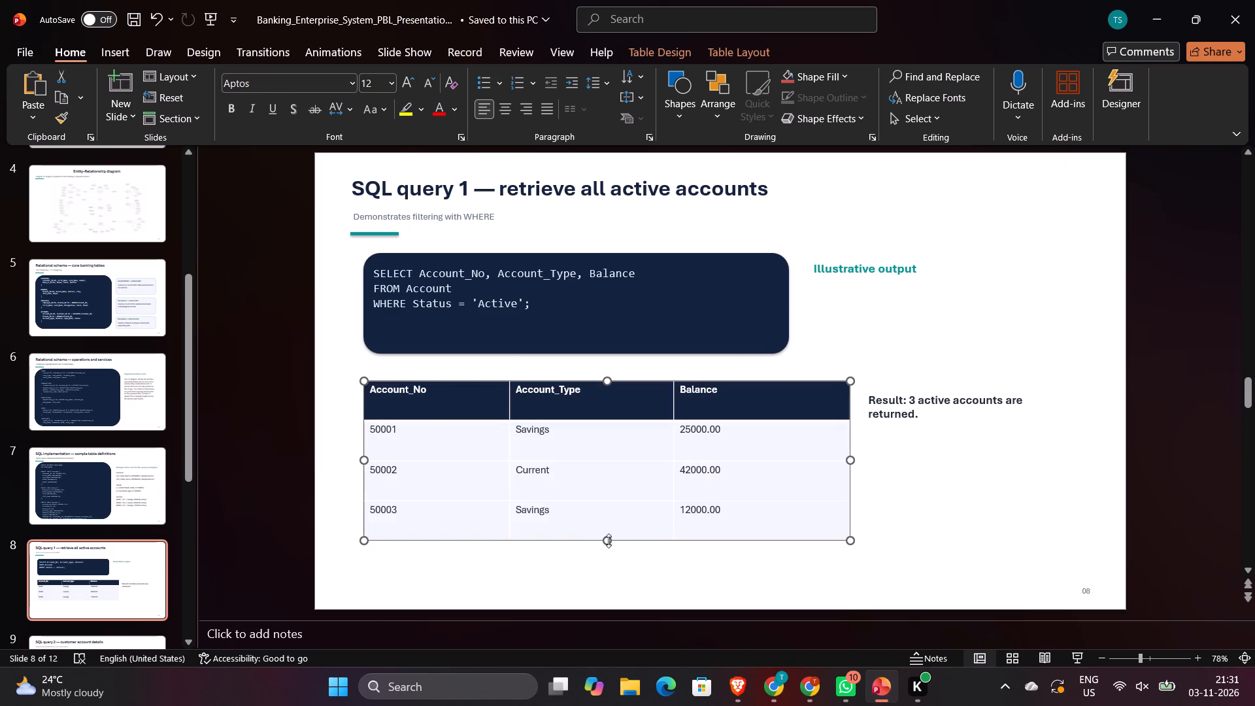
left_click_drag(607, 380, 607, 376)
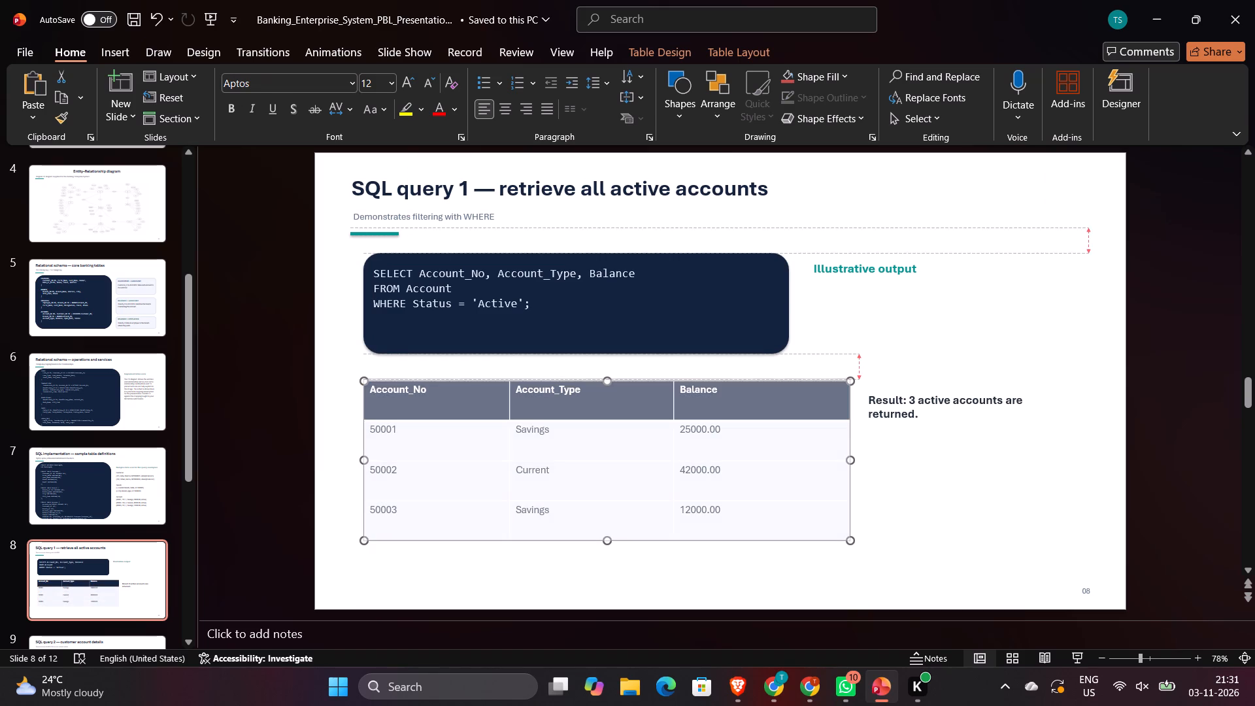
left_click_drag(607, 376, 607, 370)
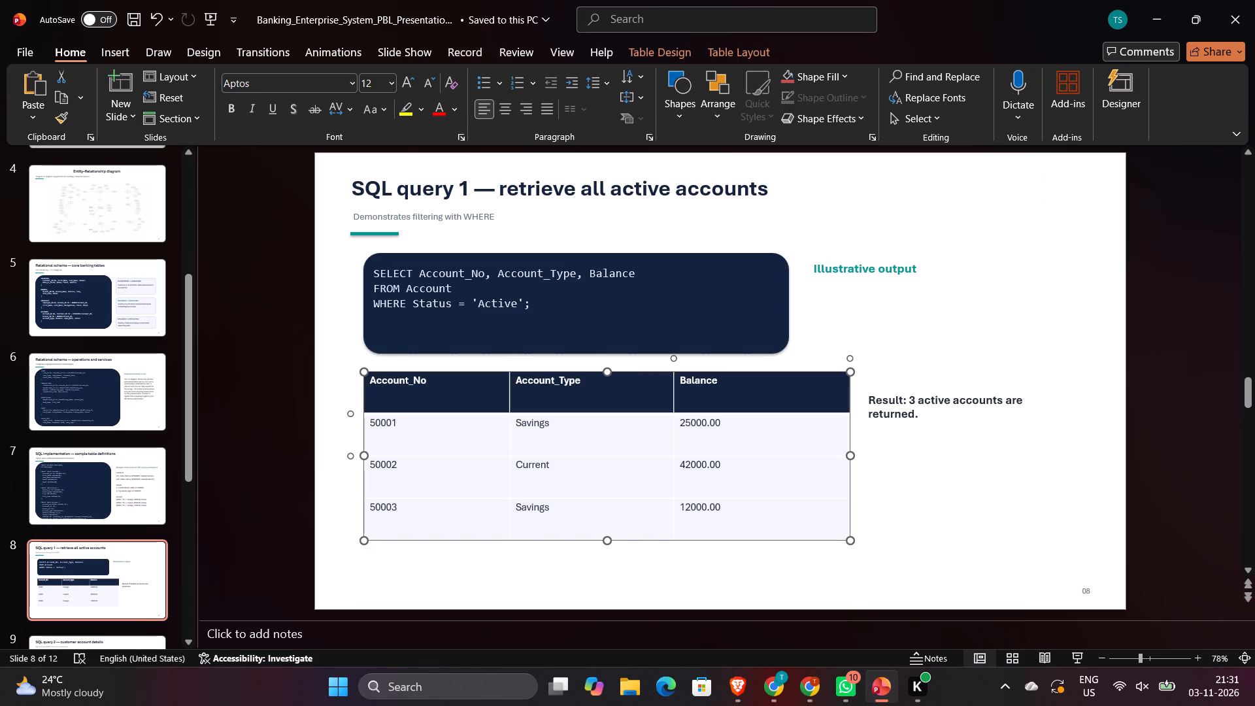
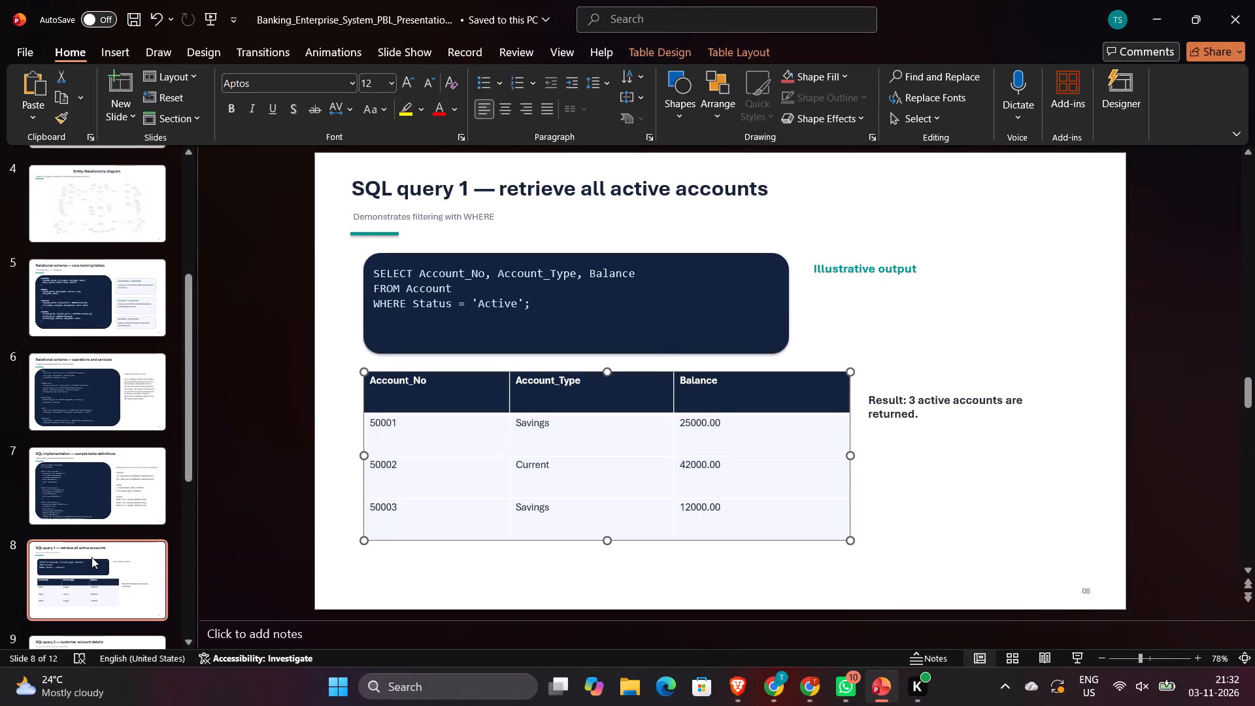
On slide 9, move the SQL query text box slightly down inside the dark panel.
scroll(92, 557, "down", 1)
left_click(78, 430)
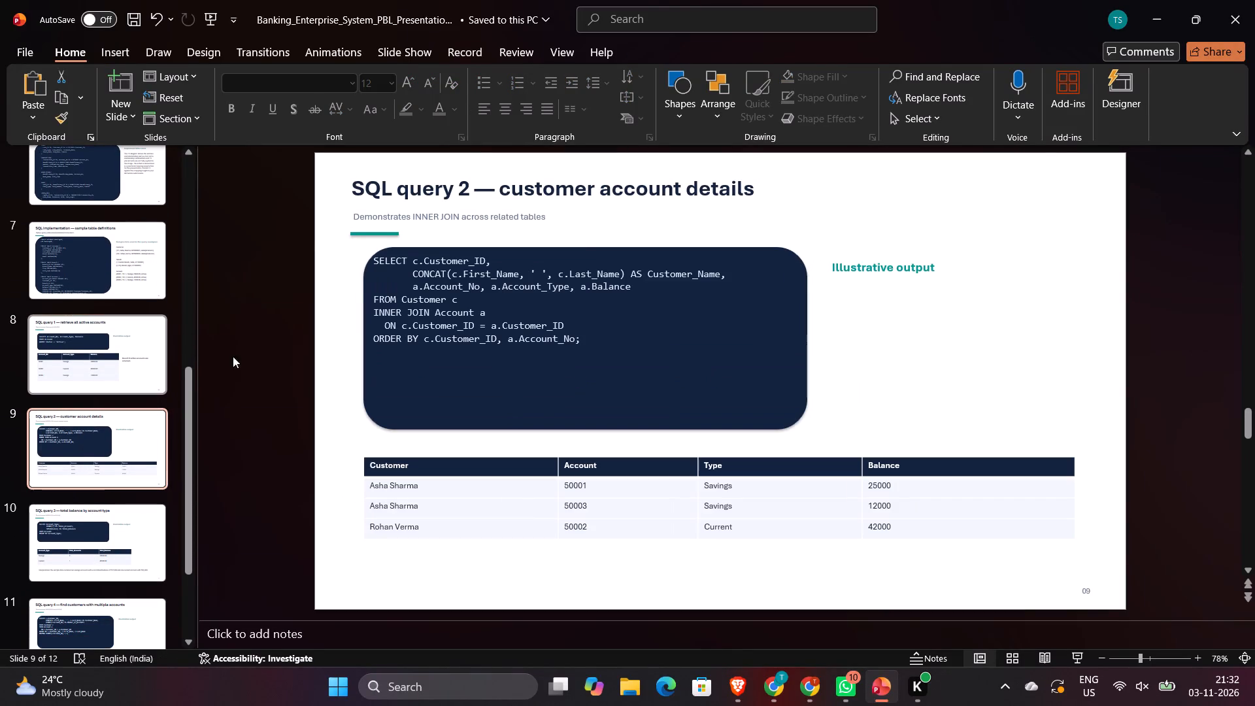
left_click(443, 336)
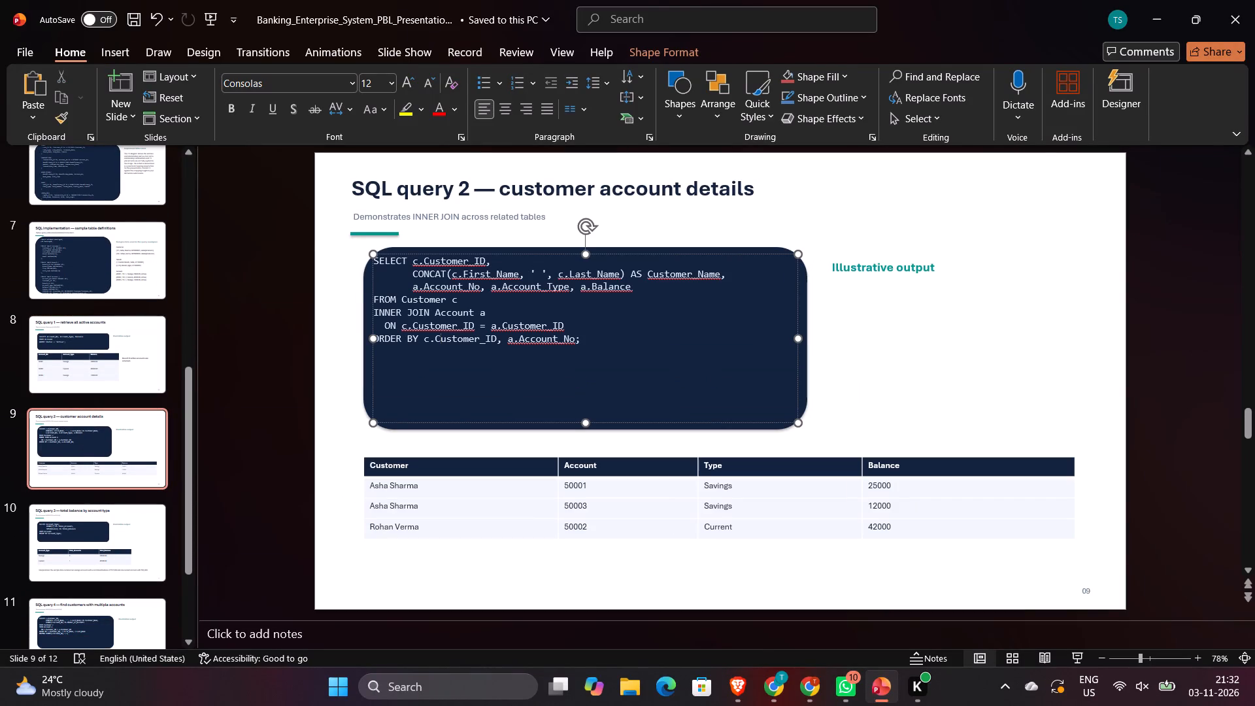
left_click_drag(561, 418, 564, 429)
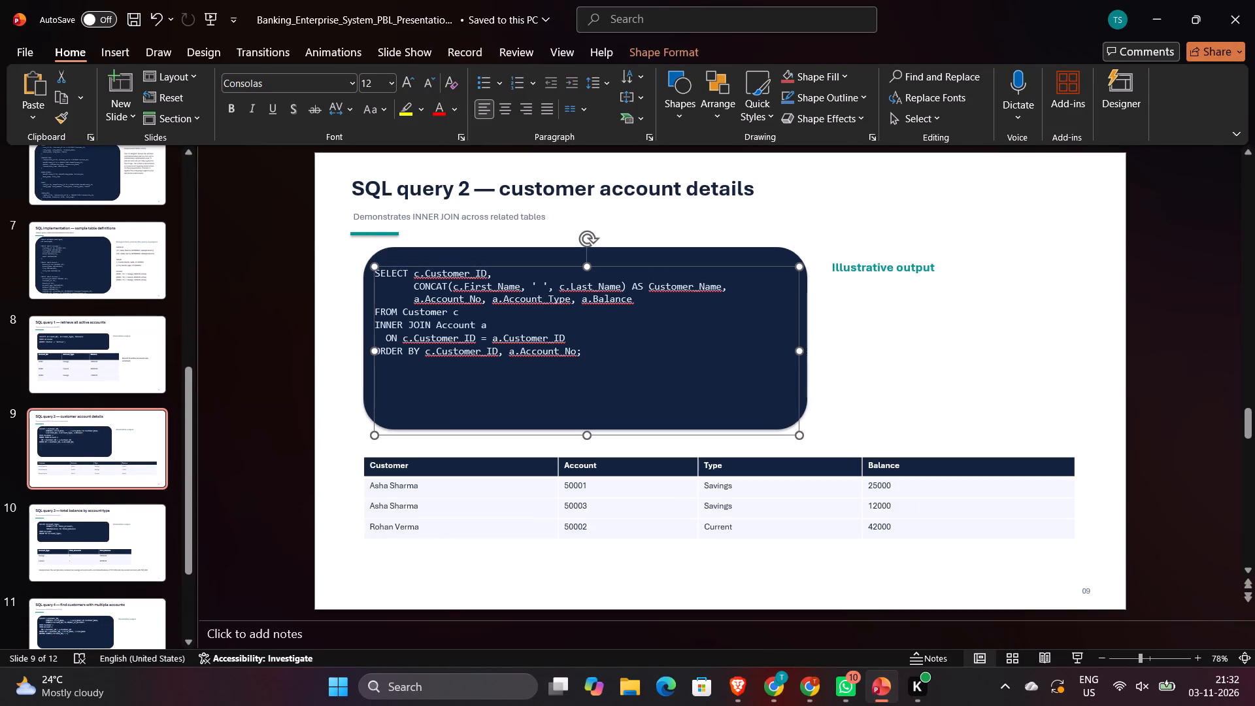
left_click(575, 301)
Set the slide 9 subtitle "Demonstrates INNER JOIN across related tables" to 12 pt.
left_click(549, 216)
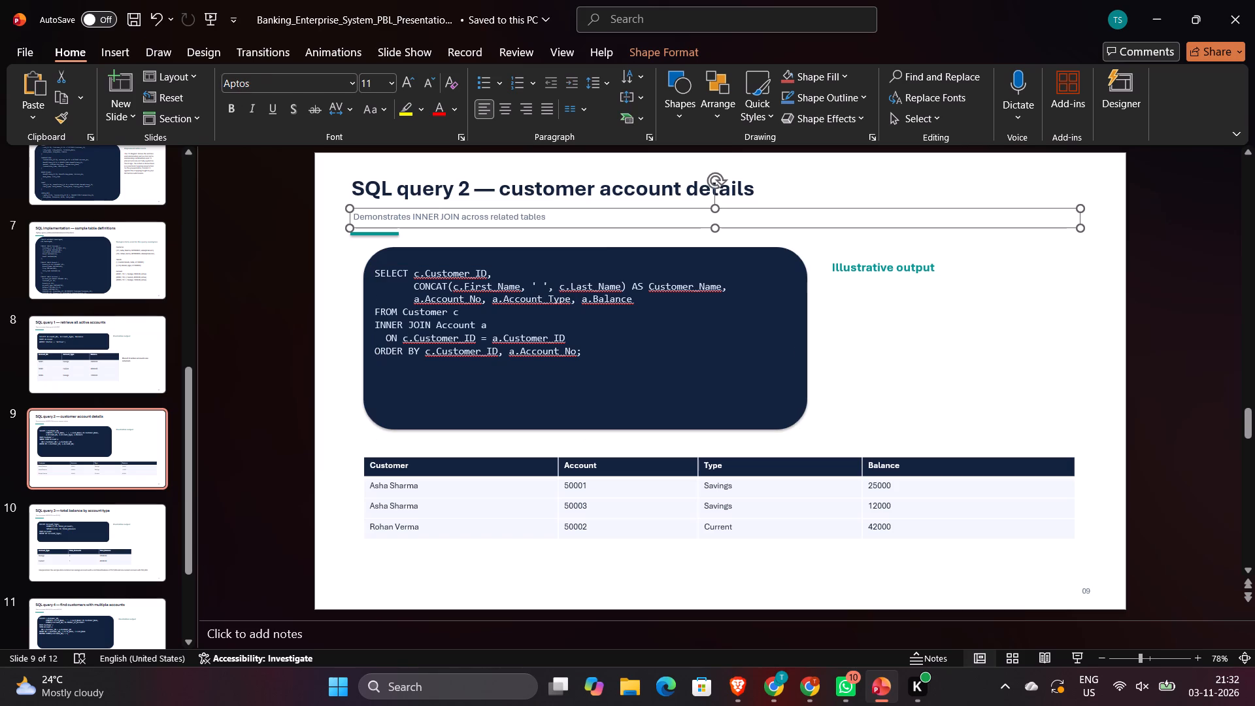
double_click(549, 216)
key("ctrl+a")
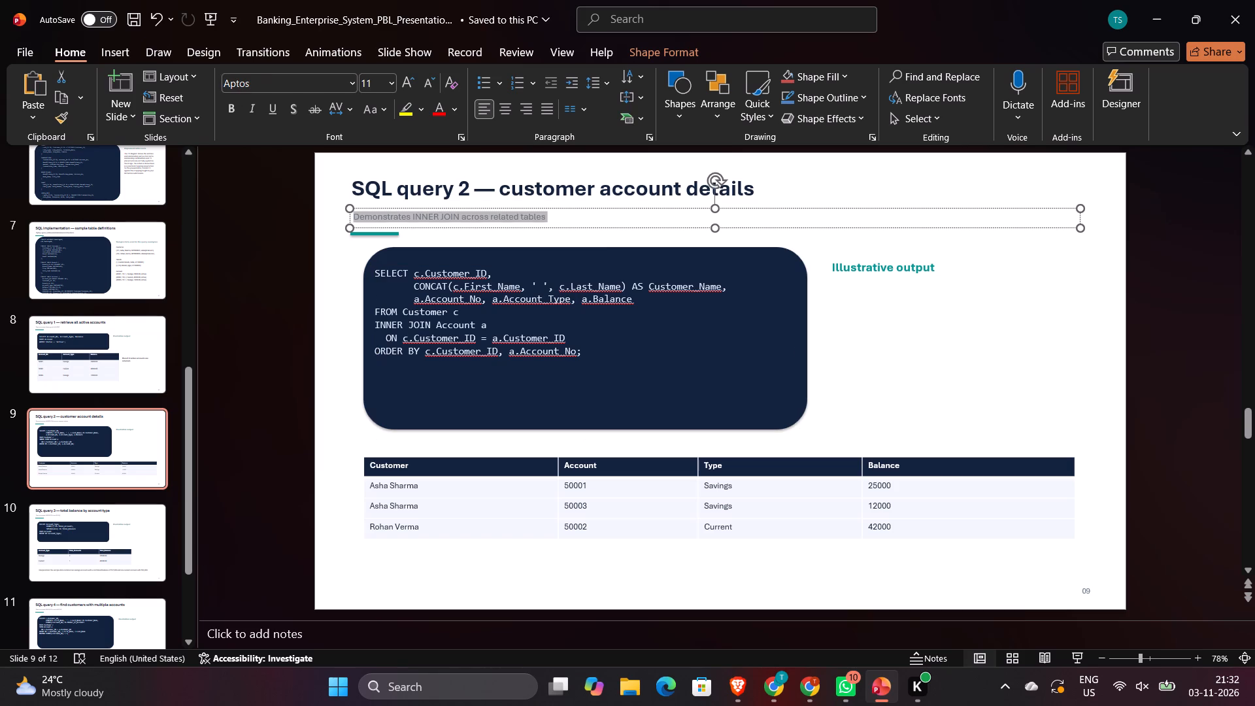
left_click(413, 85)
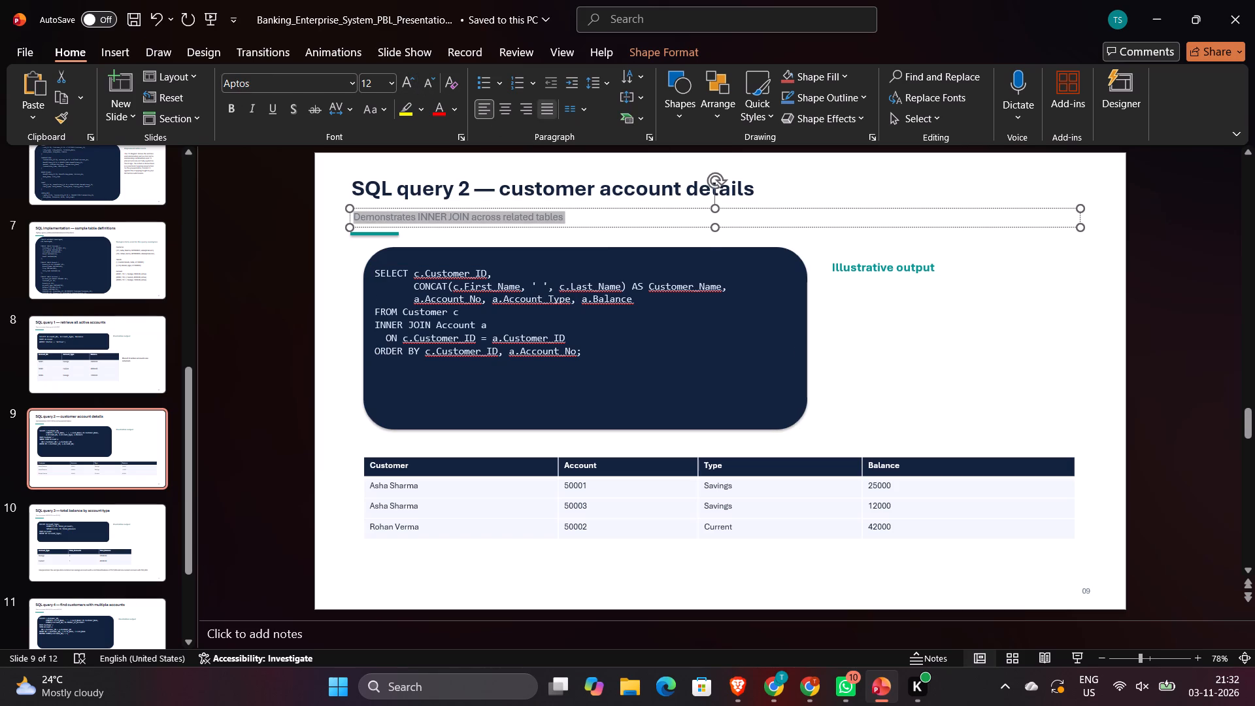
left_click(737, 204)
Make the customer accounts table on slide 9 taller by extending its bottom edge downward.
left_click(757, 490)
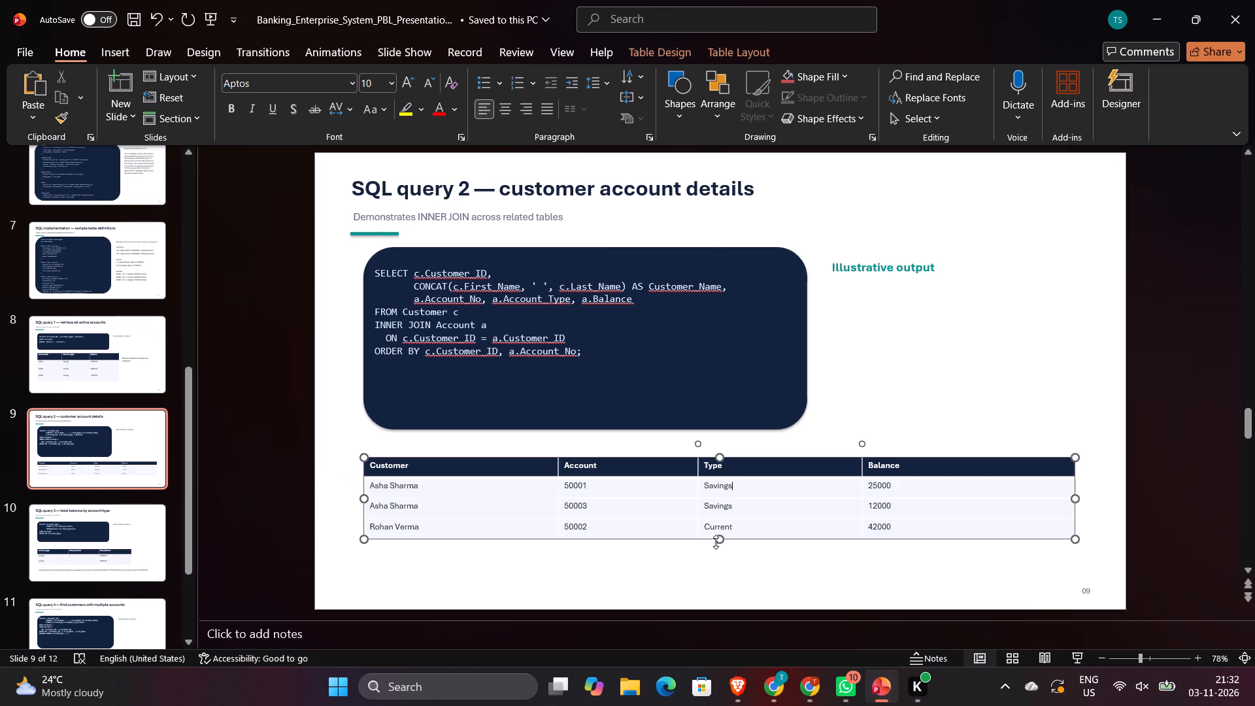
left_click_drag(719, 539, 720, 576)
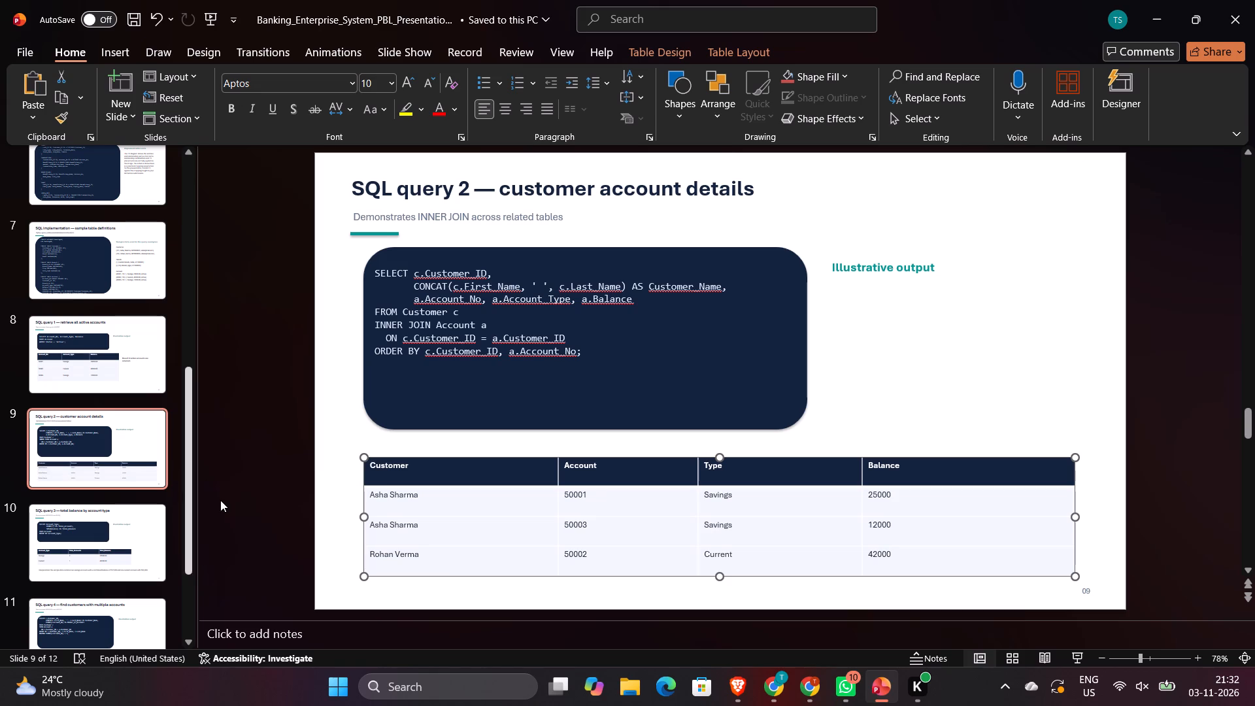
On slide 11, move the SQL query text box slightly down and to the right inside the dark panel.
scroll(46, 566, "down", 2)
left_click(51, 473)
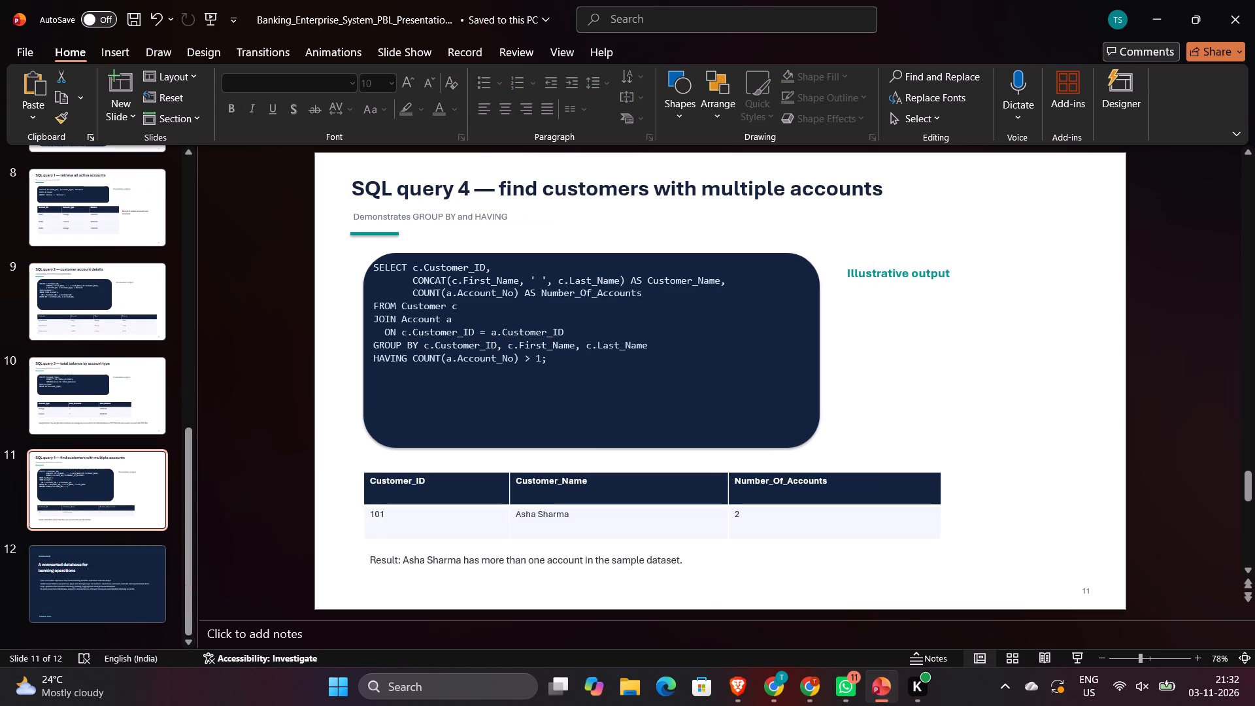
left_click(557, 346)
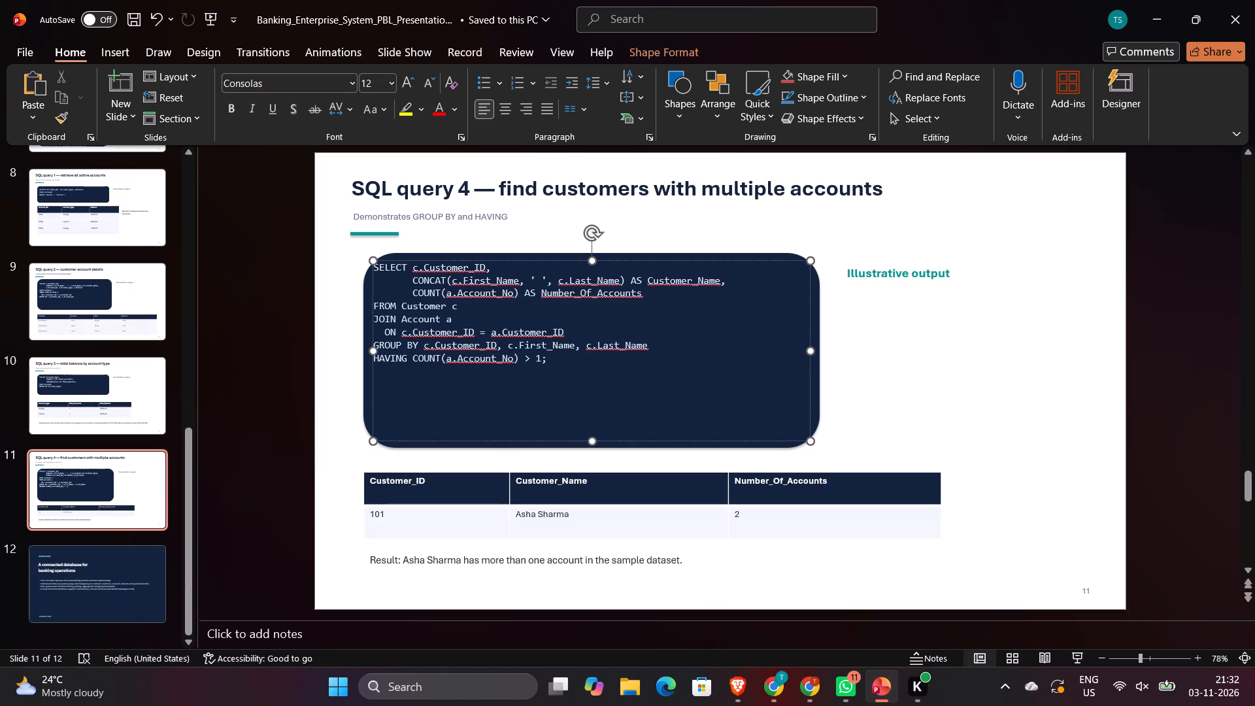
left_click_drag(570, 441, 579, 448)
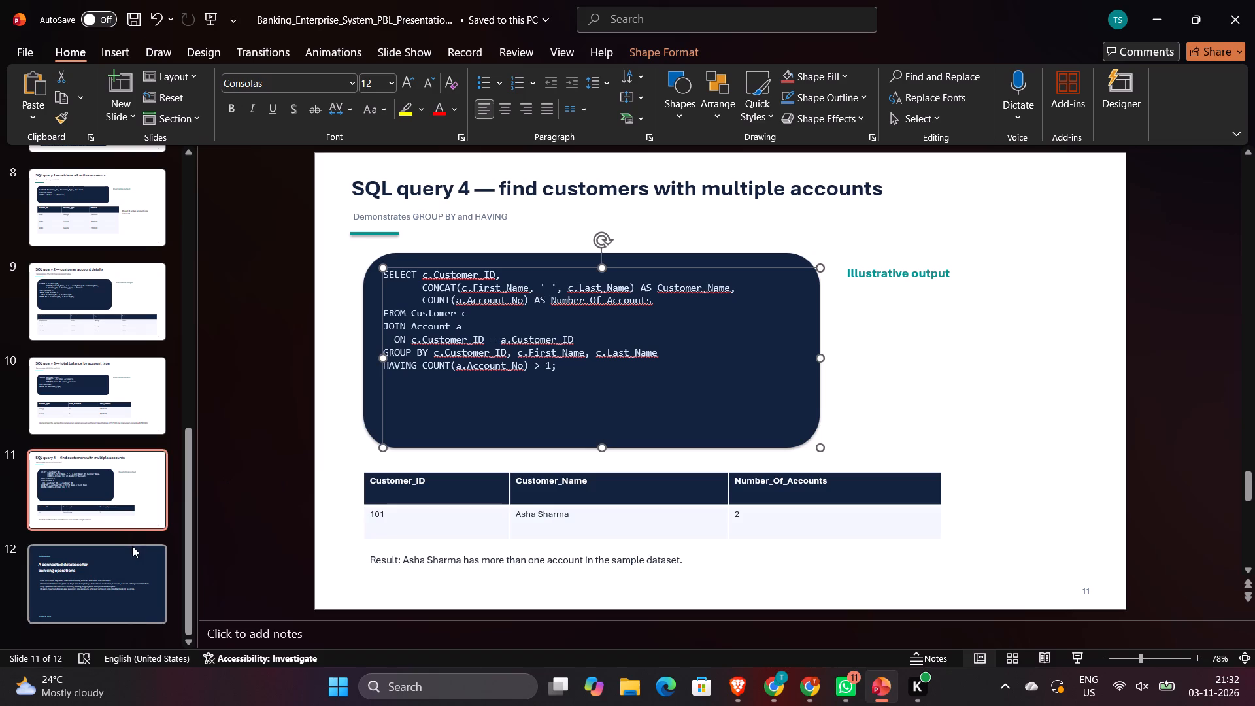
Delete the "THANK YOU" text from the conclusion slide 12 and save the presentation.
left_click(132, 546)
left_click(131, 499)
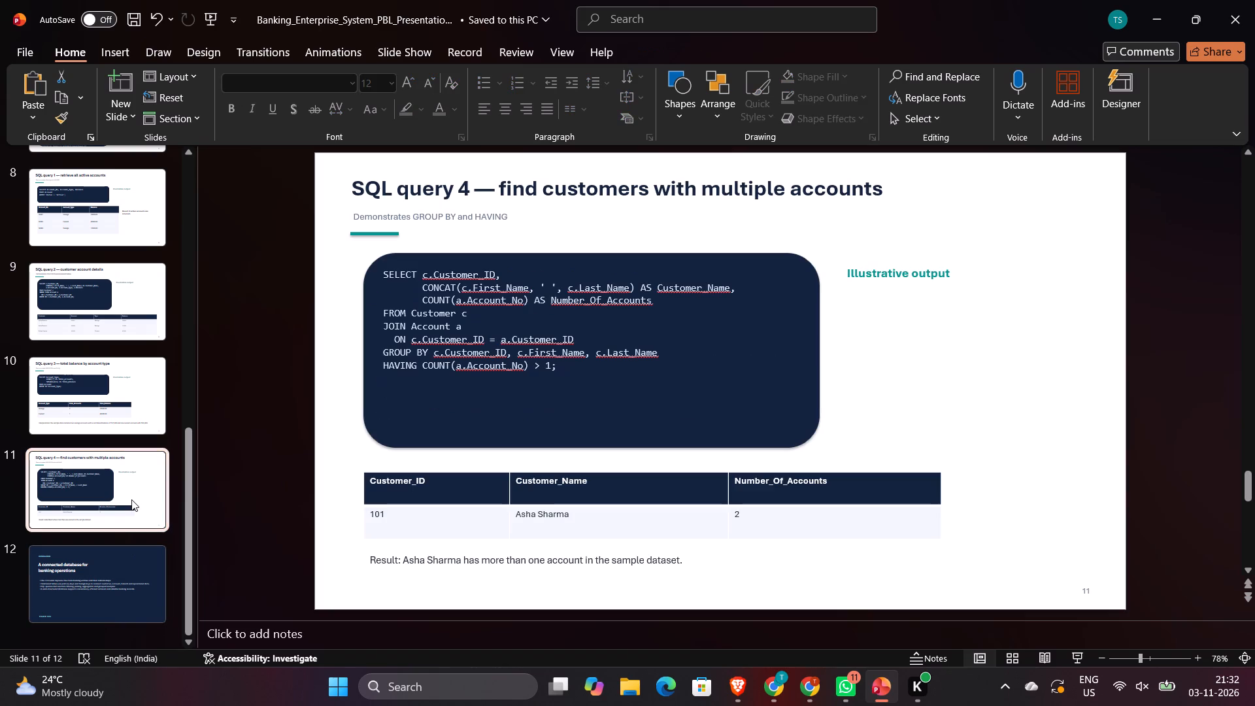
left_click(142, 598)
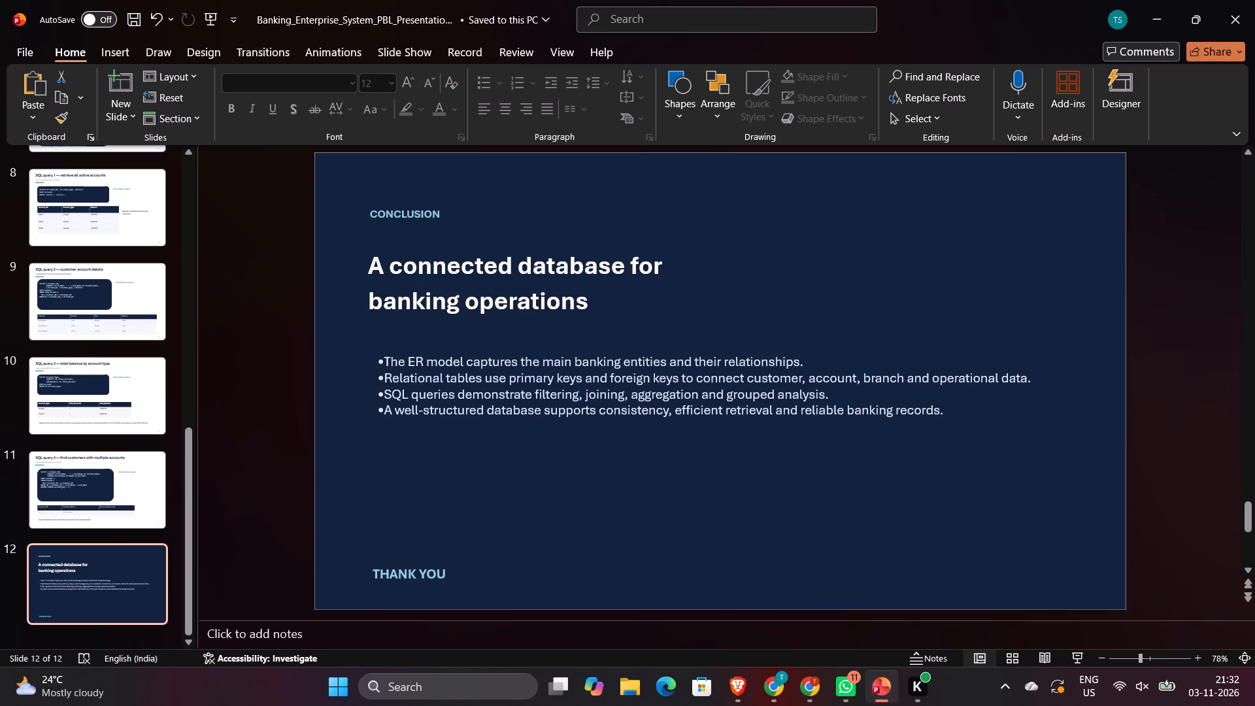
left_click(450, 589)
left_click(443, 579)
key("ctrl+a")
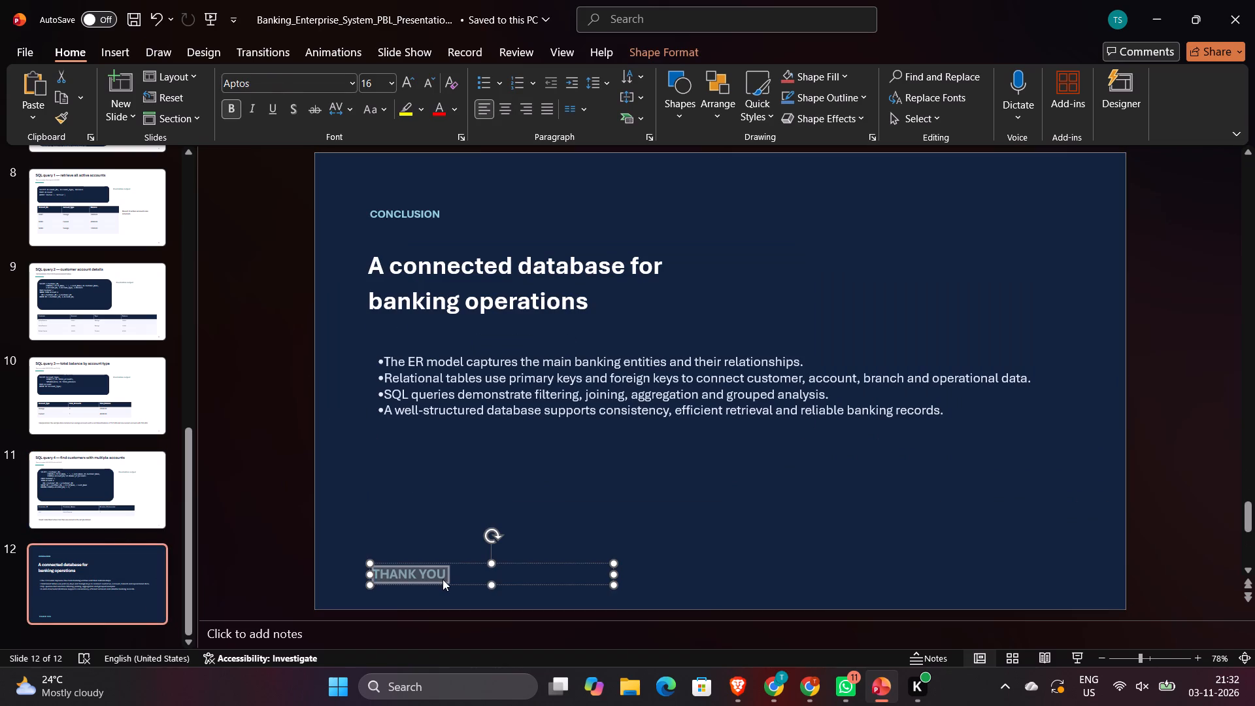
key("BackSpace")
left_click(461, 484)
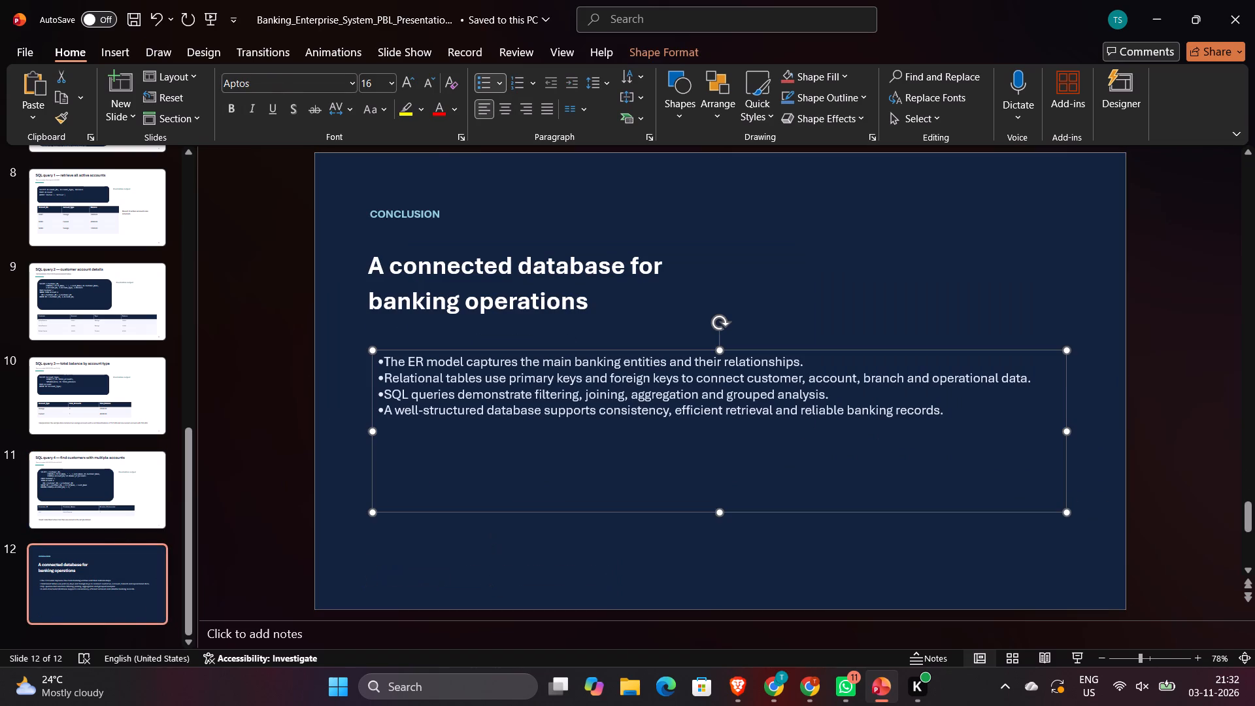
key("ctrl+s")
Enlarge the "CONCLUSION" heading on slide 12 to 24 pt, keeping it left-aligned.
left_click(404, 213)
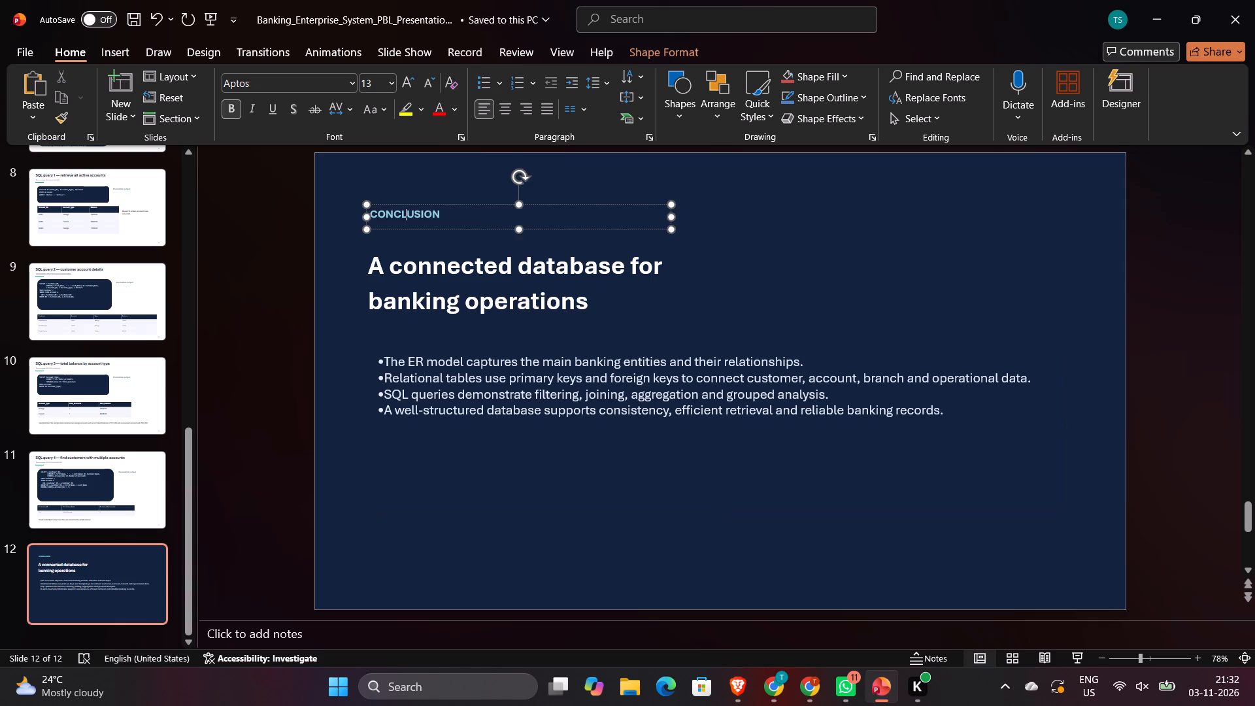
key("ctrl+a")
double_click(410, 84)
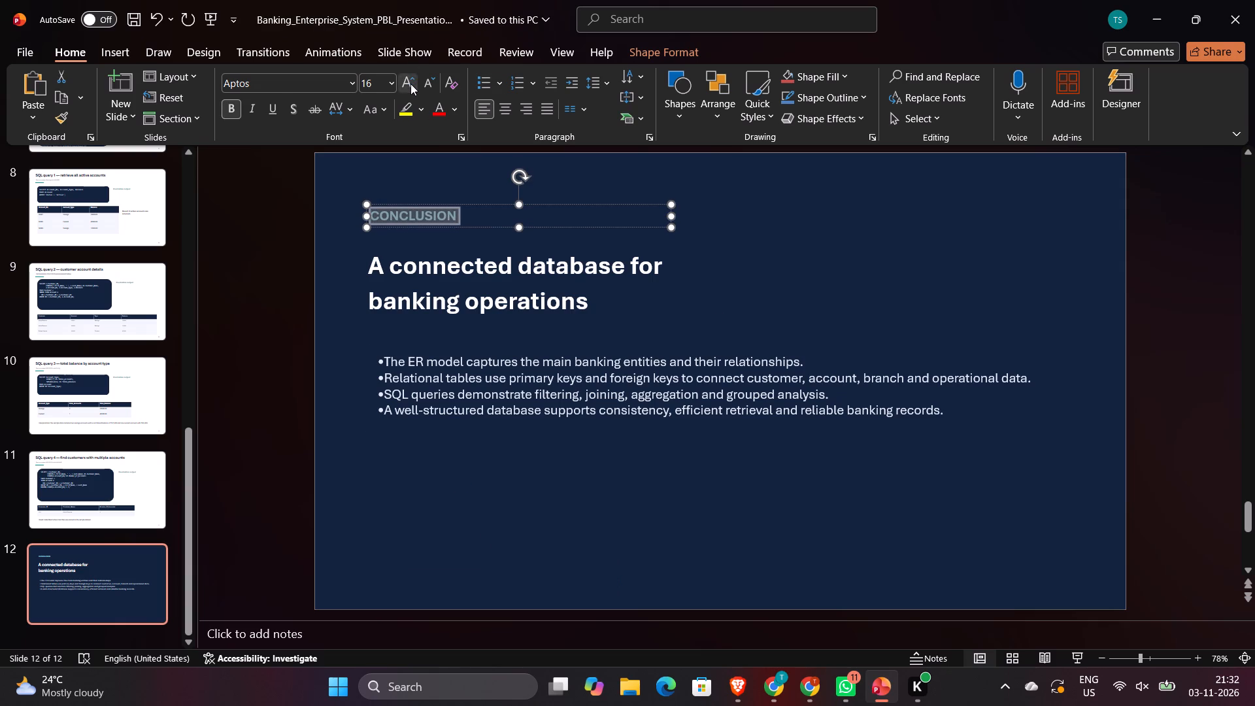
left_click(510, 110)
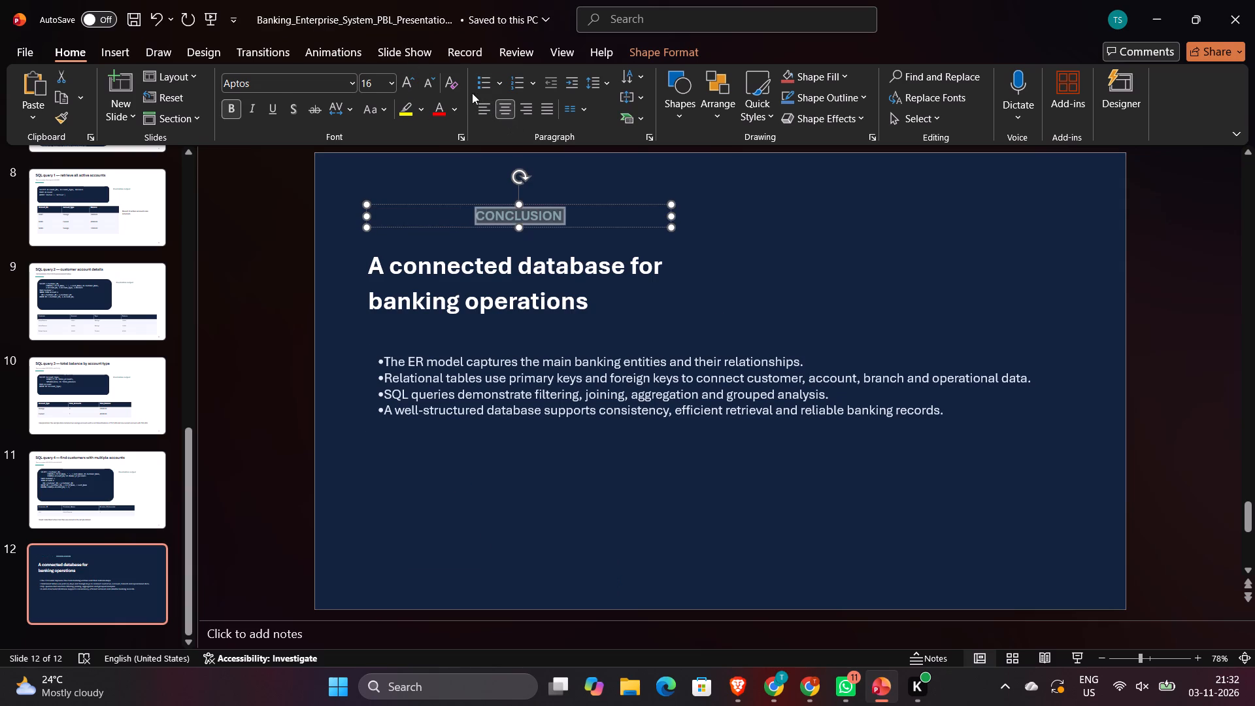
left_click(487, 110)
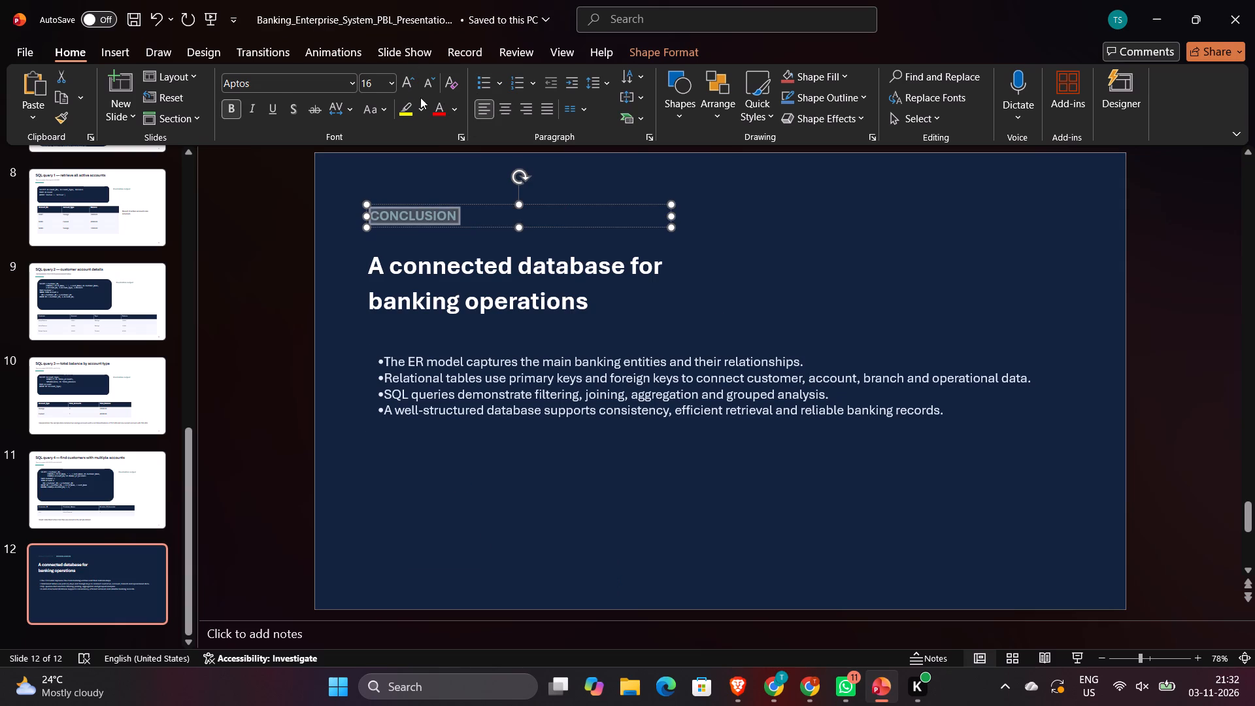
double_click(409, 88)
triple_click(405, 79)
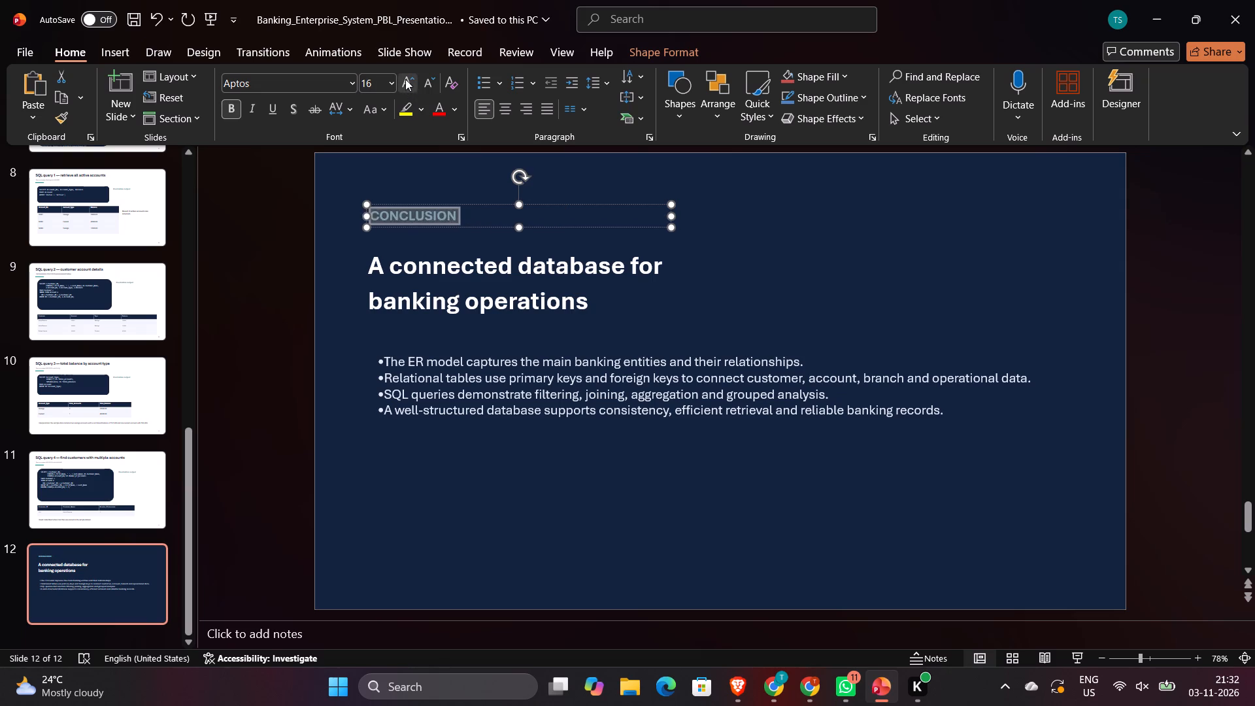
left_click(405, 79)
left_click(405, 80)
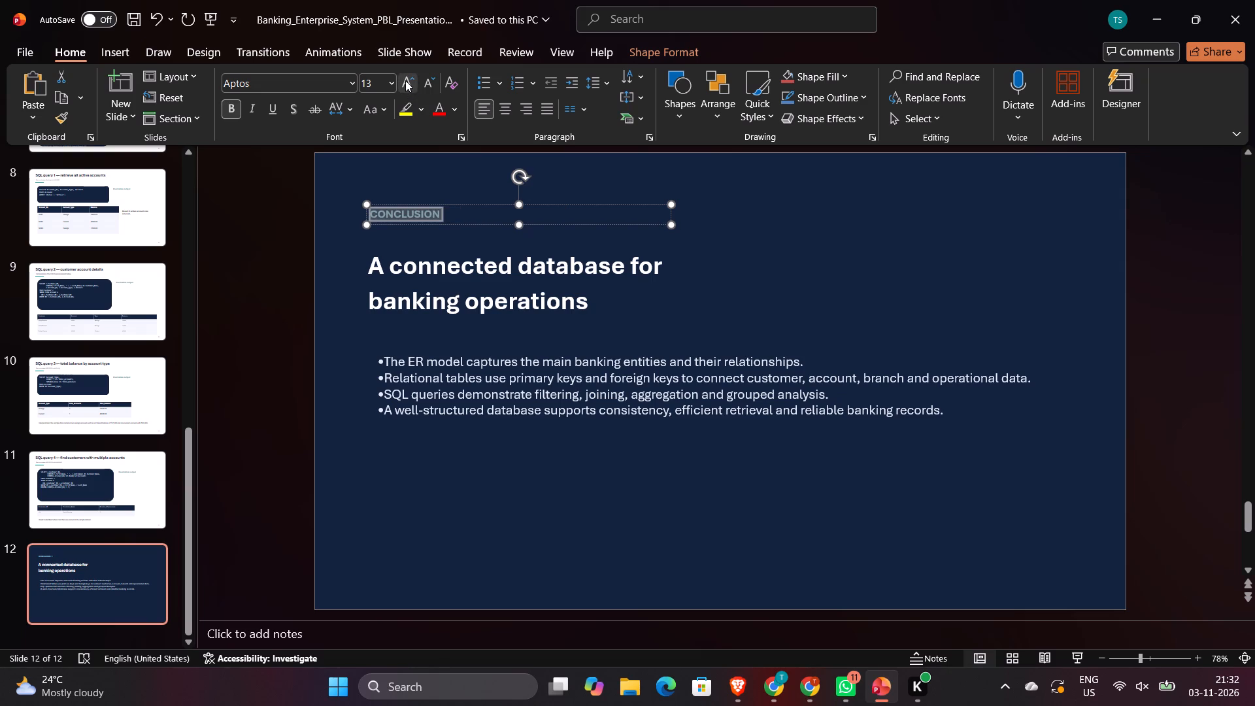
left_click(405, 80)
left_click(375, 83)
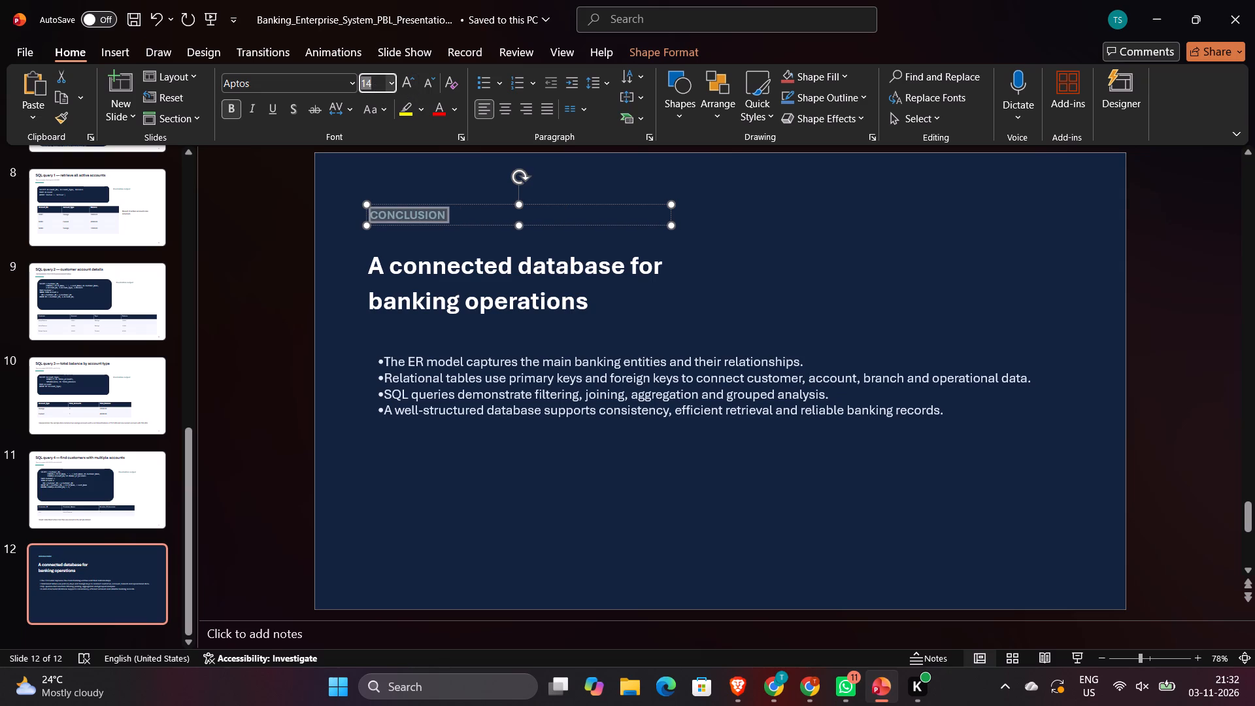
type("18")
key("Return")
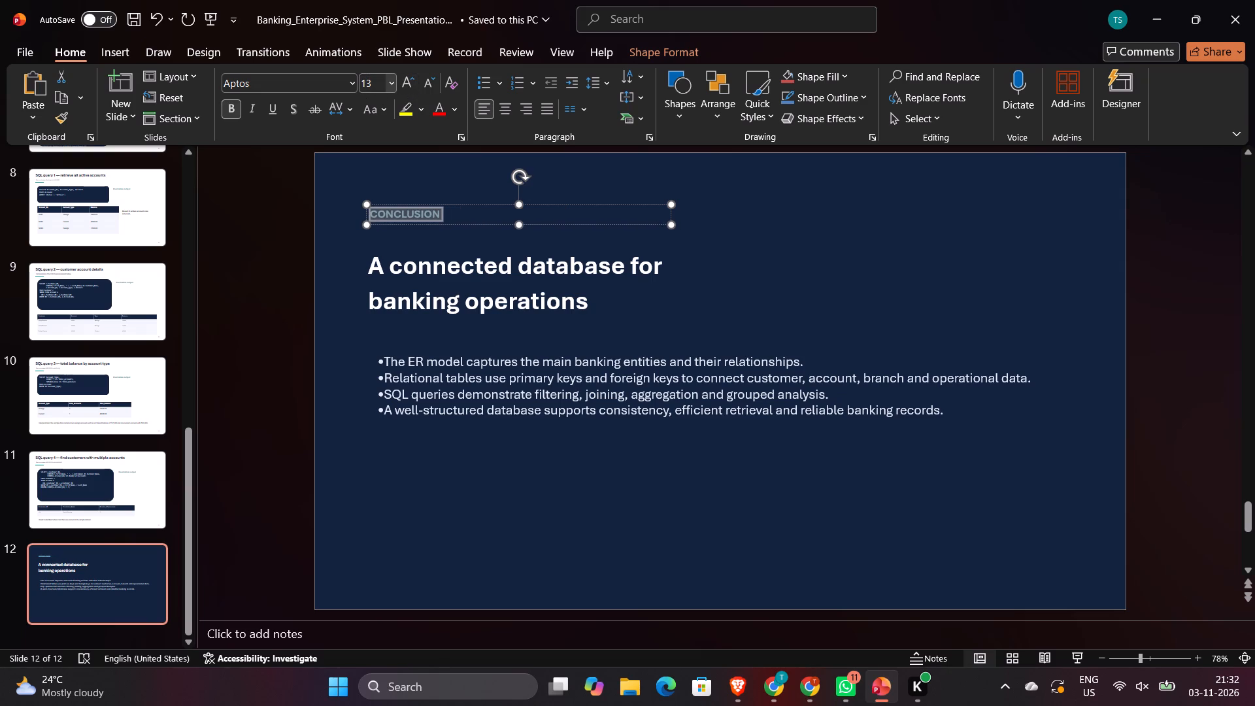
left_click(390, 83)
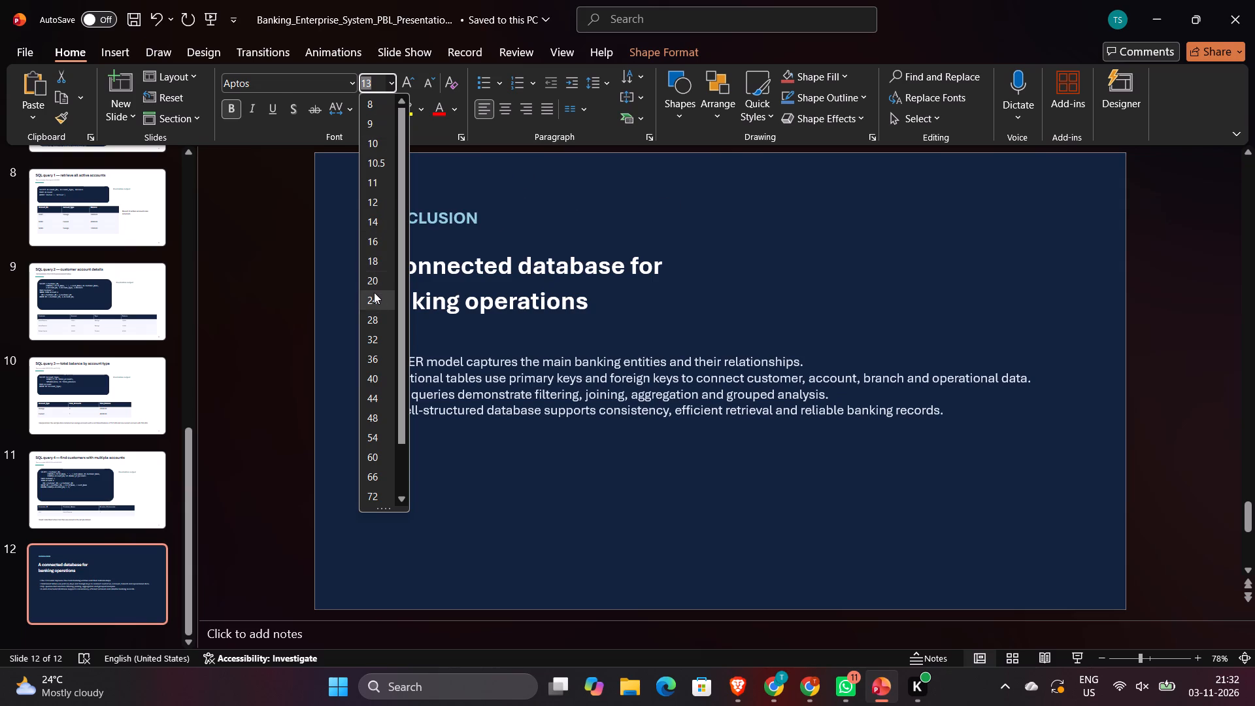
left_click(374, 293)
Set the slide 12 title "A connected database for banking operations" to 28 pt.
left_click(479, 263)
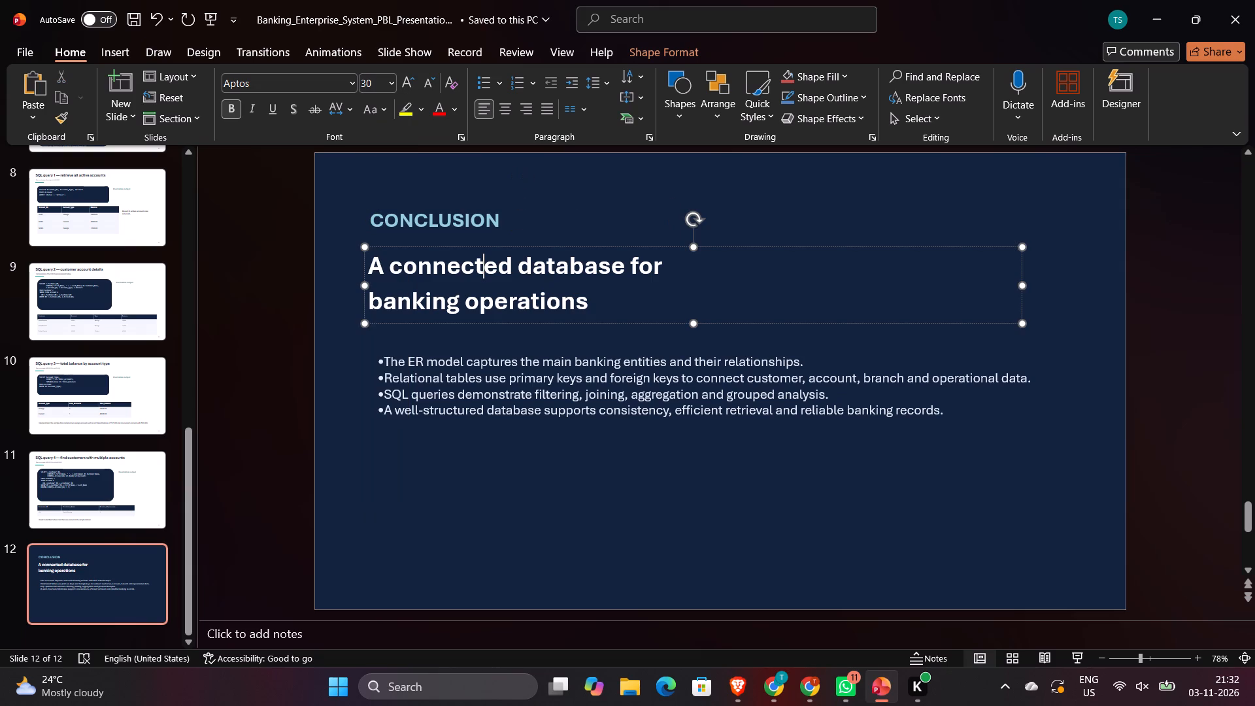
key("ctrl+a")
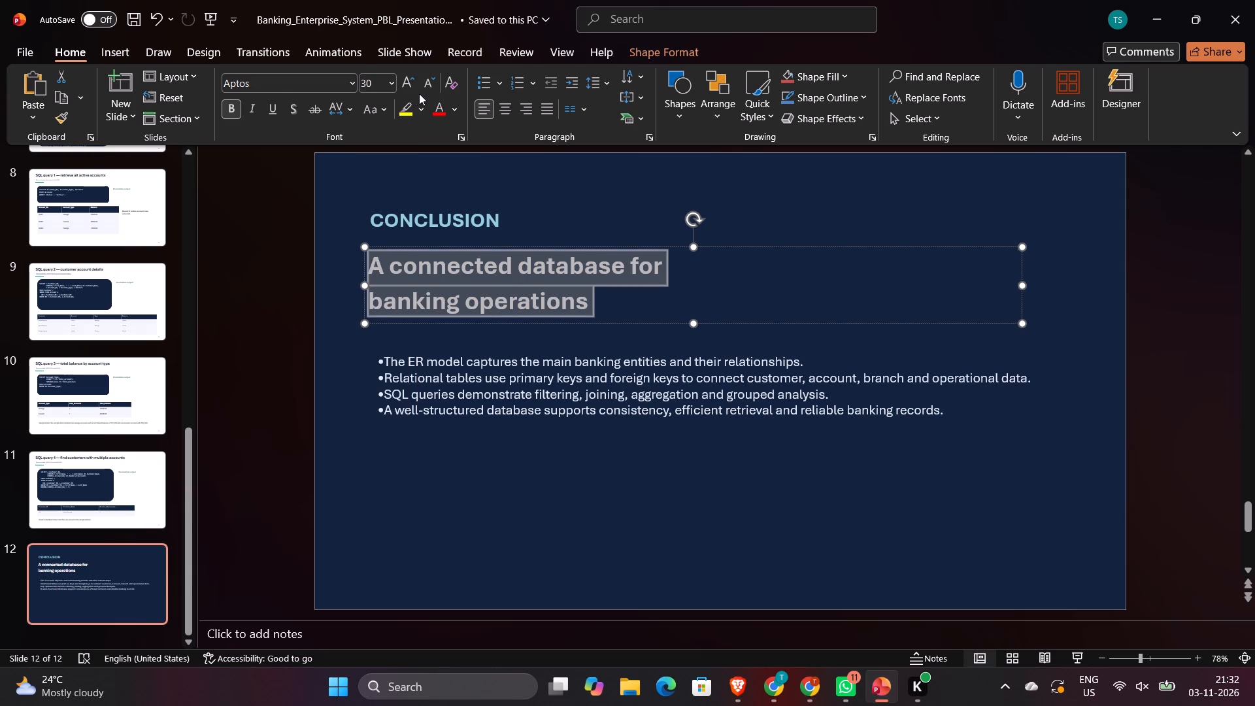
left_click(425, 88)
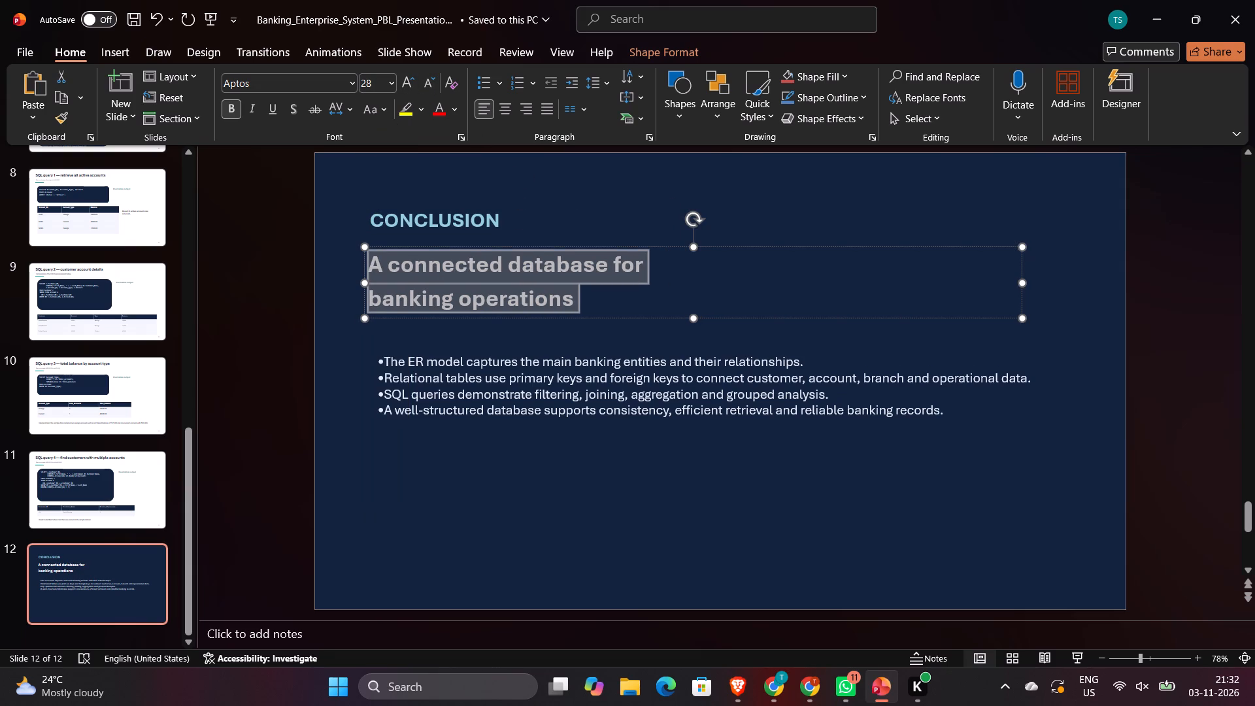
Widen the slide 12 title's text box to the right and replace its line break with spaces so it fits on one line.
left_click_drag(1022, 283, 1088, 272)
left_click(392, 303)
key("Left")
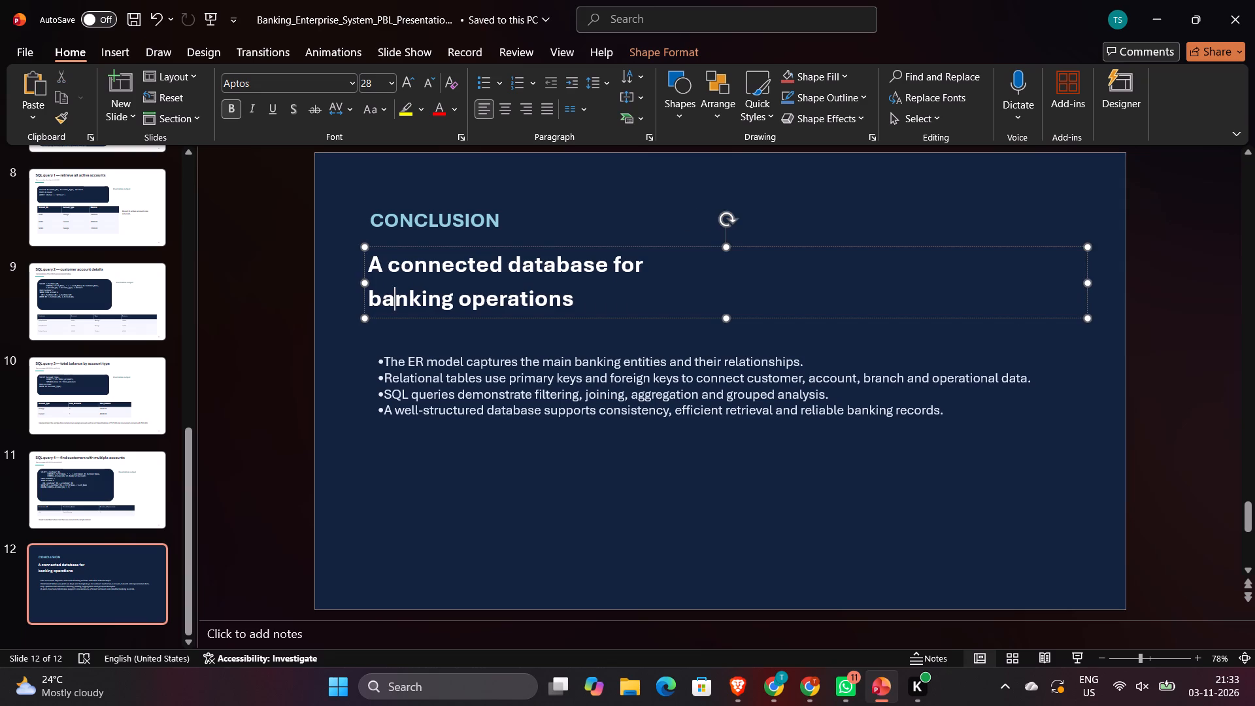
key("Left")
key("BackSpace")
key("space")
key("space")
key("space")
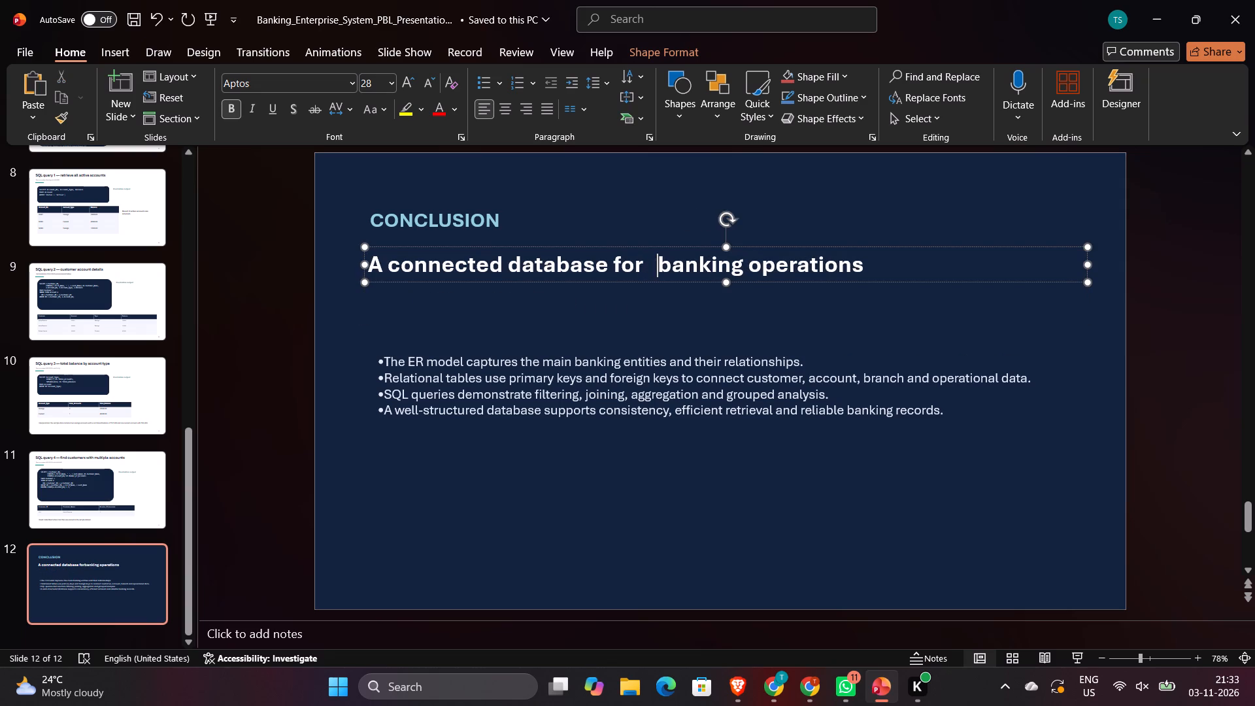
Set all four conclusion bullet points on slide 12 to 20 pt.
left_click(448, 408)
key("ctrl+a")
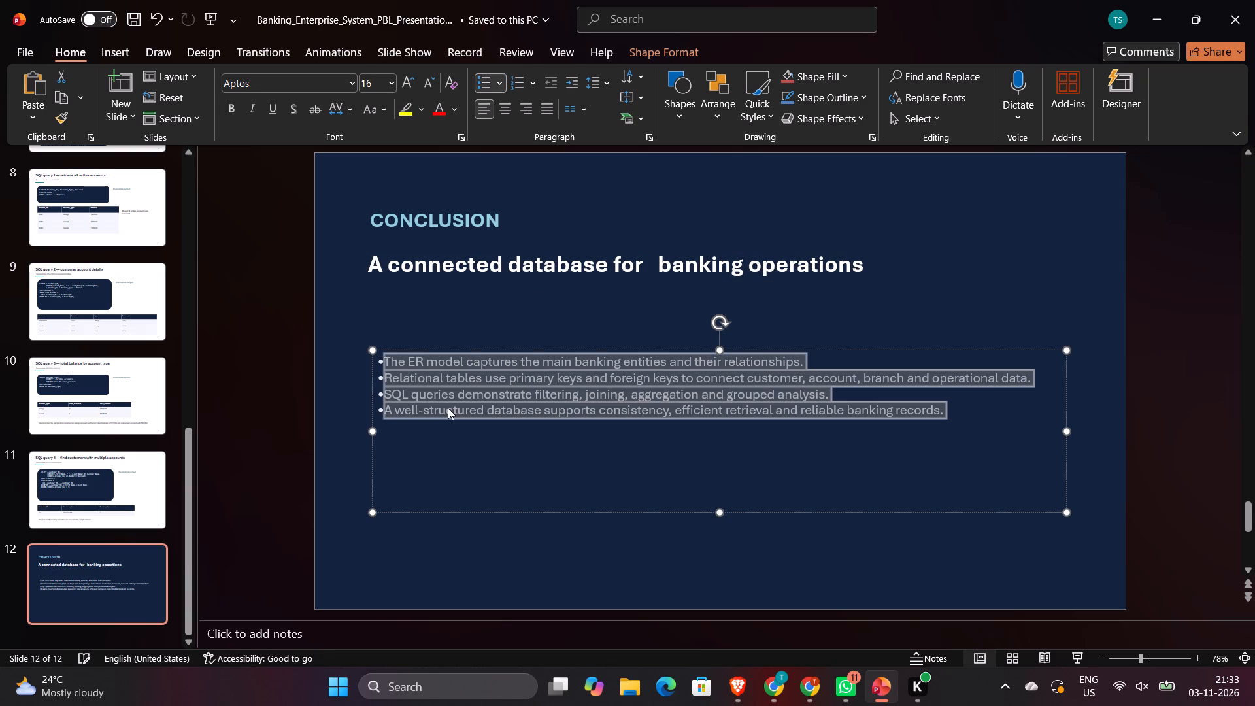
triple_click(401, 80)
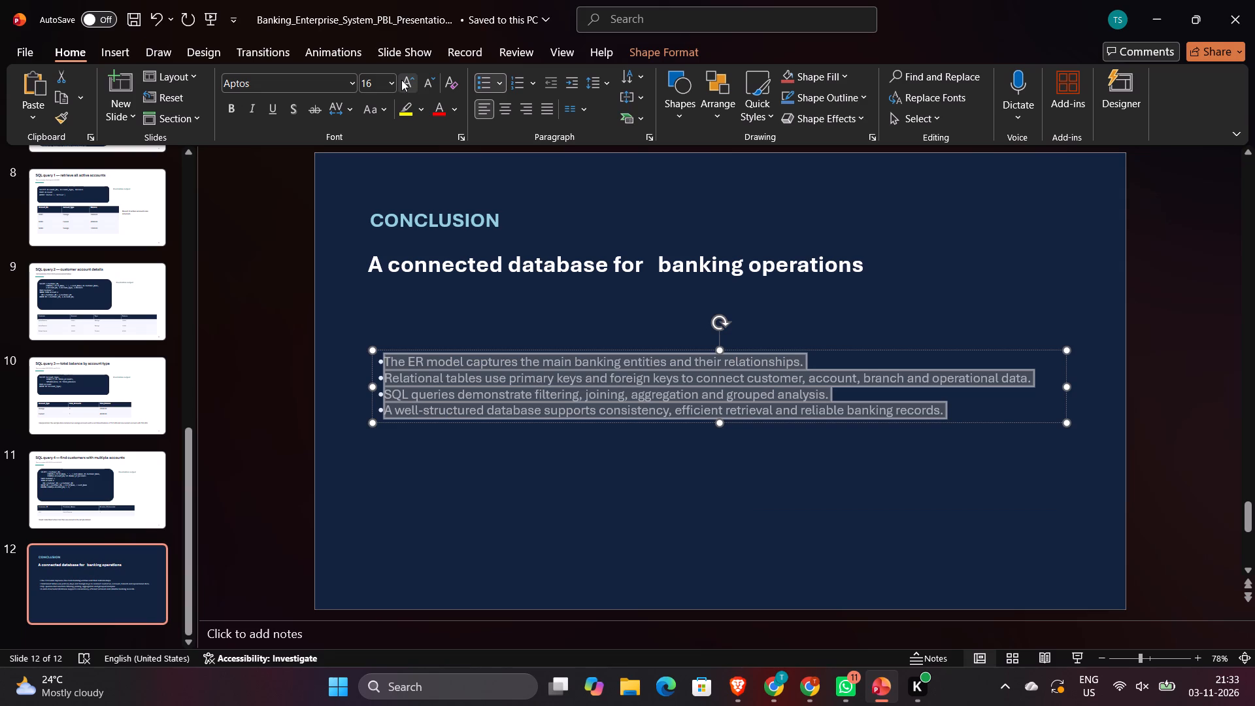
left_click(375, 82)
type("18")
key("Return")
left_click(372, 86)
type("18")
key("Return")
left_click(401, 83)
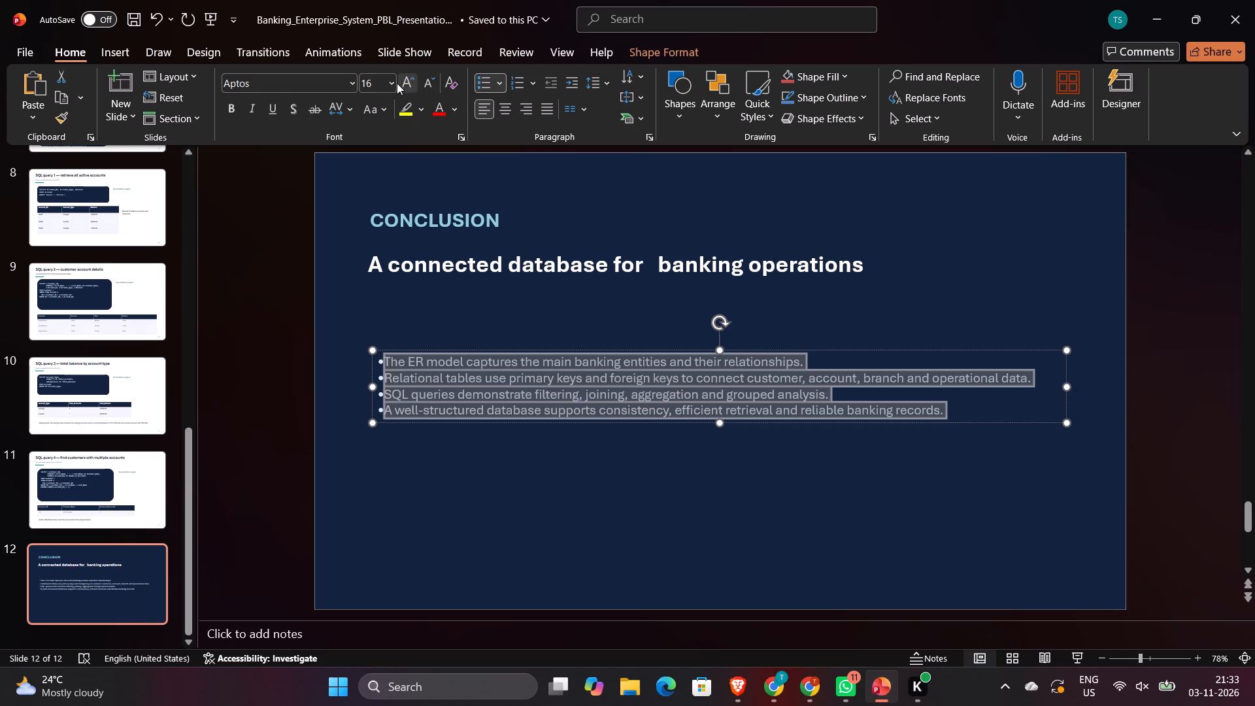
left_click(395, 83)
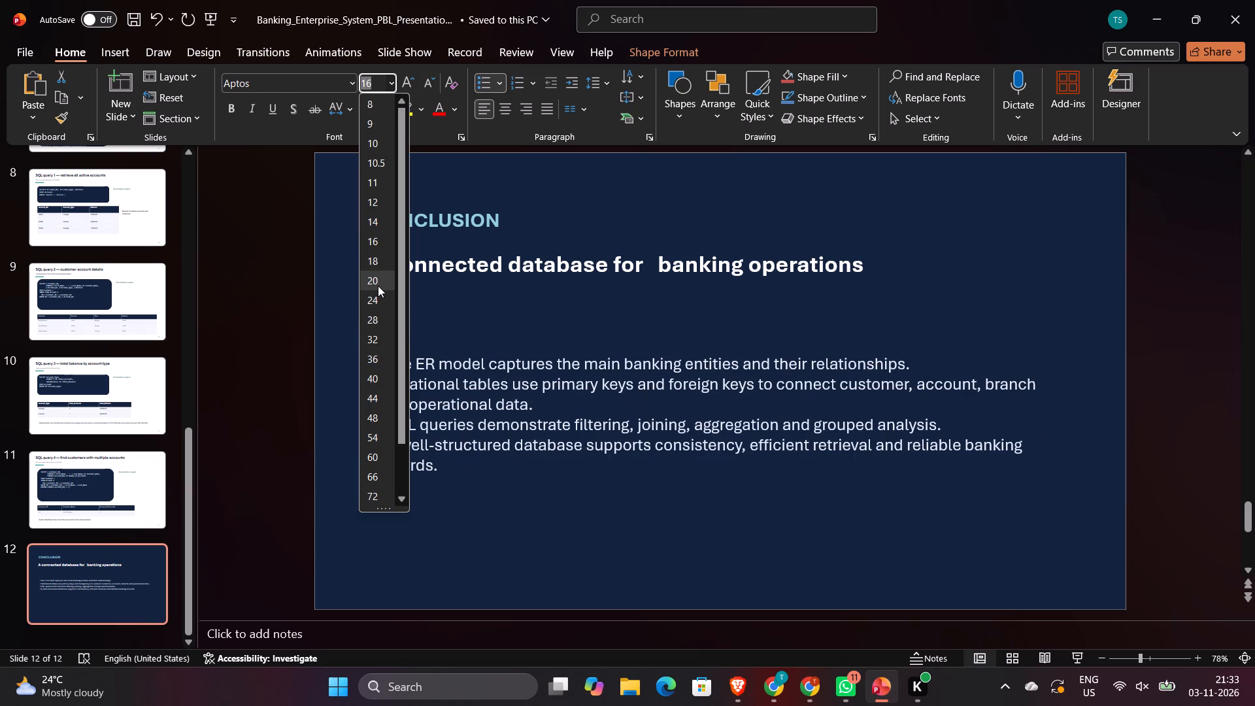
left_click(378, 286)
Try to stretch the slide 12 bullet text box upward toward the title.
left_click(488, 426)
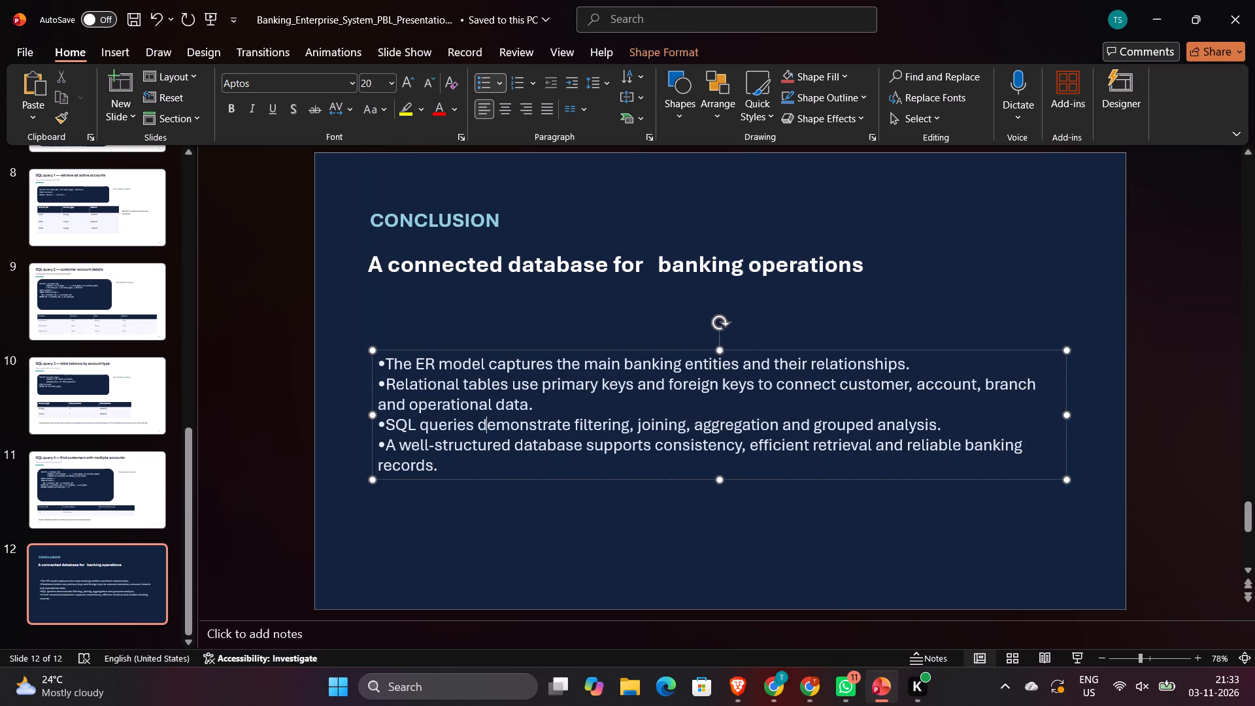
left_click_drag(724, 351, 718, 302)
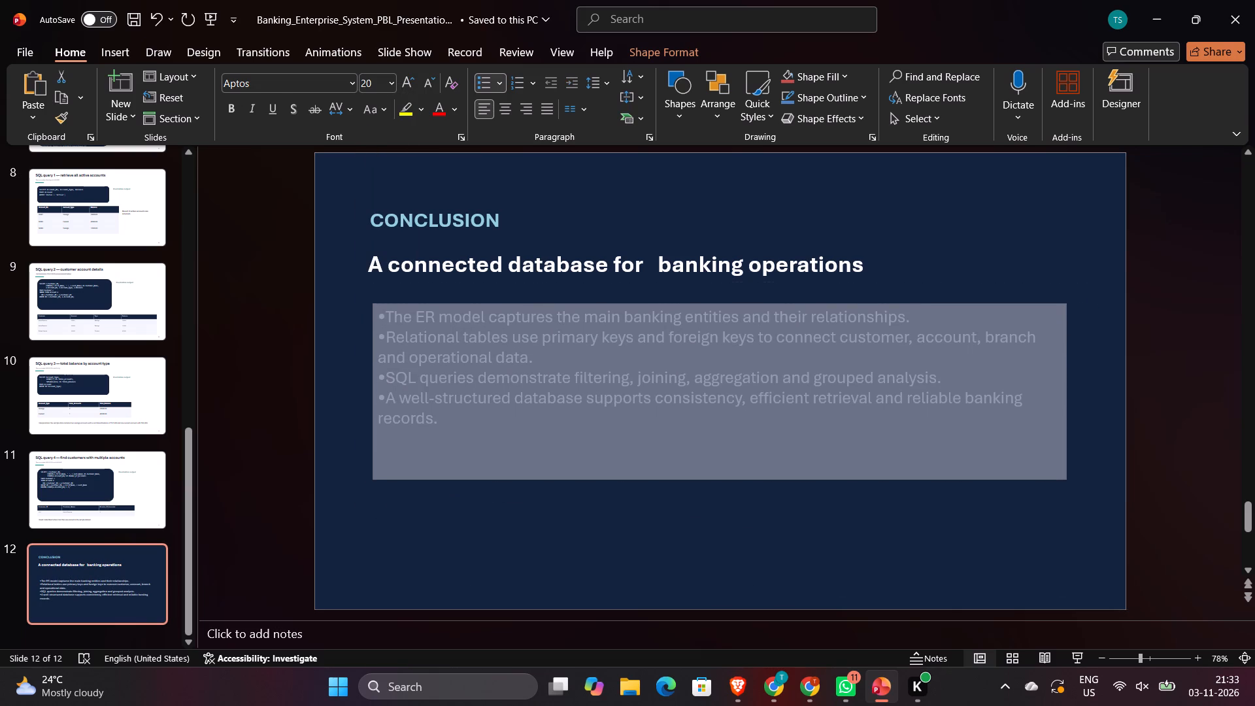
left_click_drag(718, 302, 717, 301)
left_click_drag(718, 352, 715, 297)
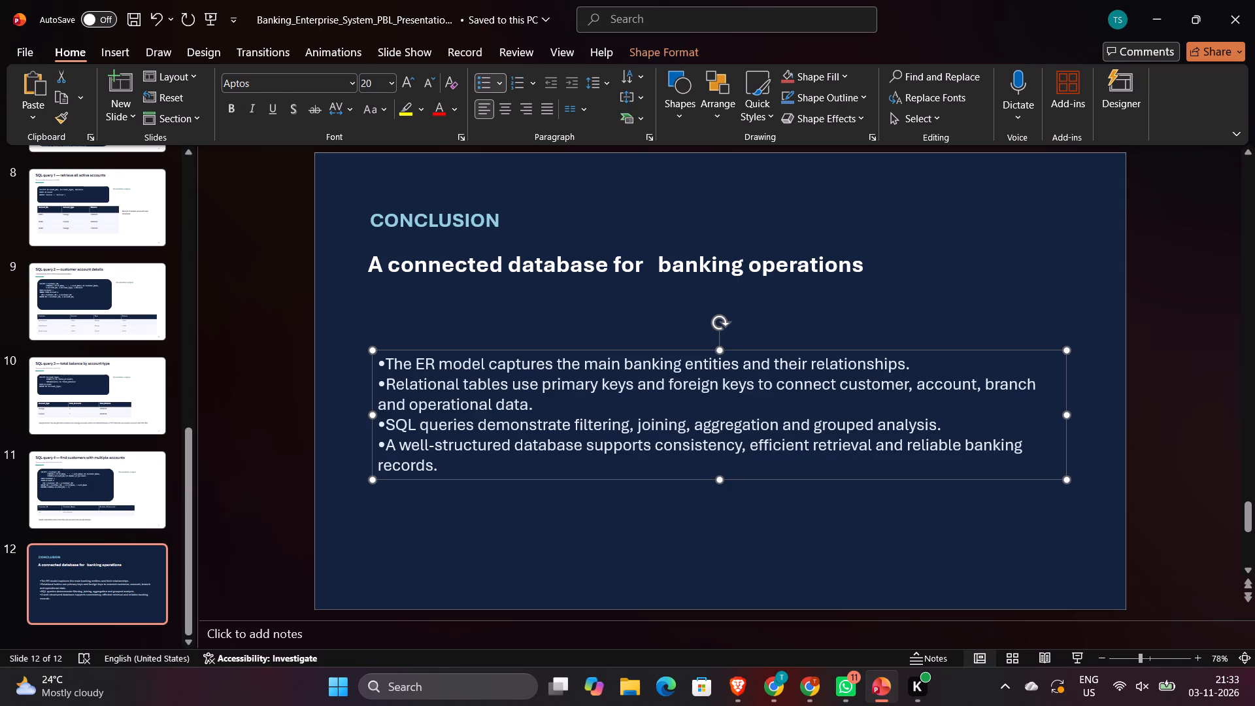
Insert a blank, unbulleted line between each of the four conclusion bullet points on slide 12.
left_click(931, 360)
key("Return")
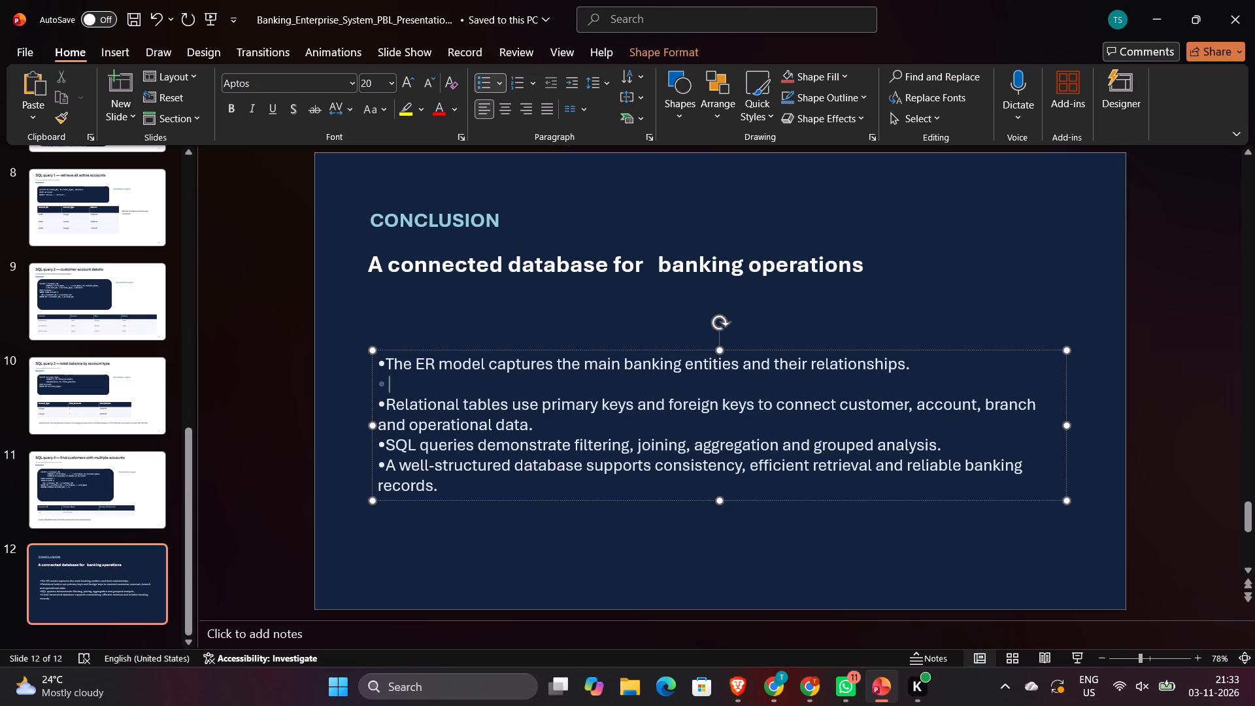
key("BackSpace")
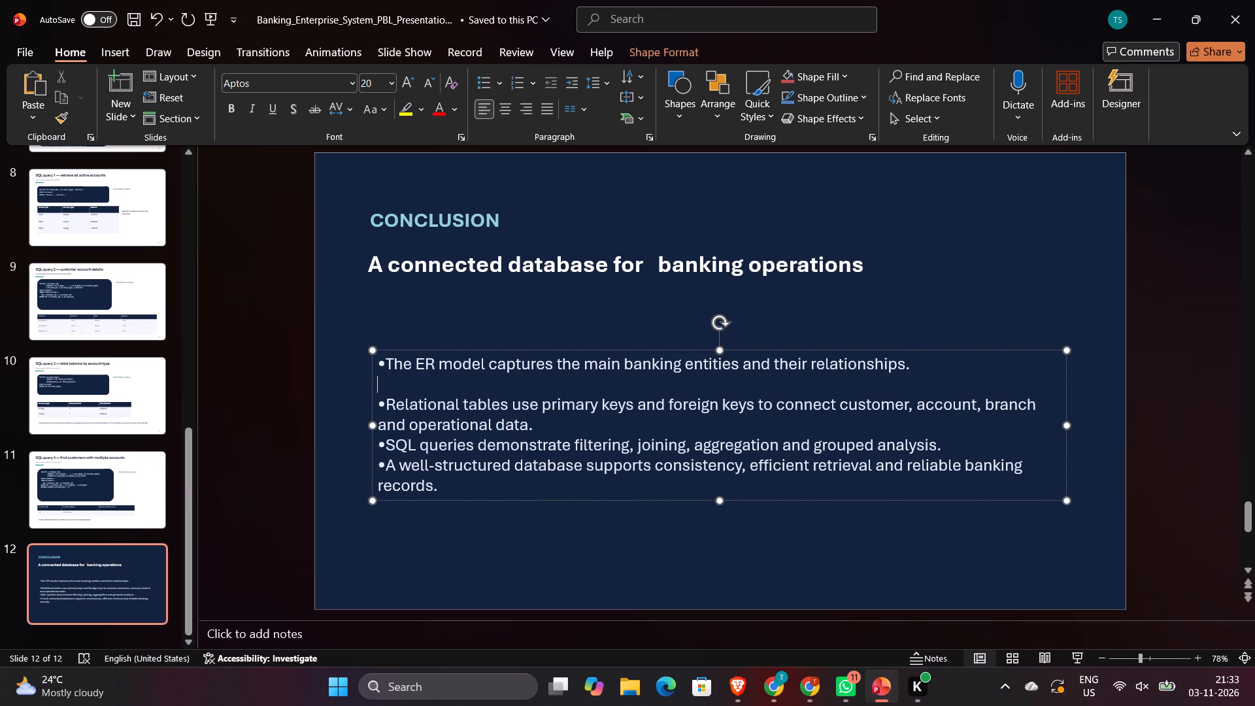
left_click(763, 438)
left_click(734, 429)
key("Return")
key("BackSpace")
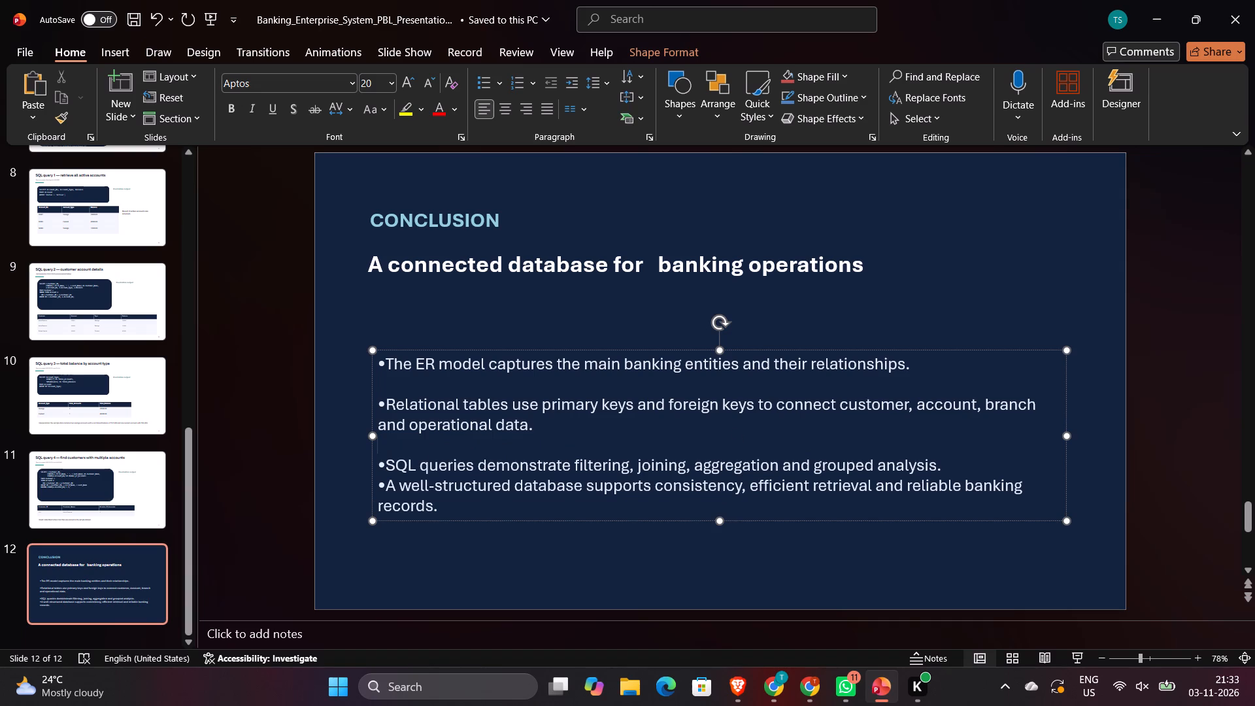
left_click(948, 468)
key("Return")
key("BackSpace")
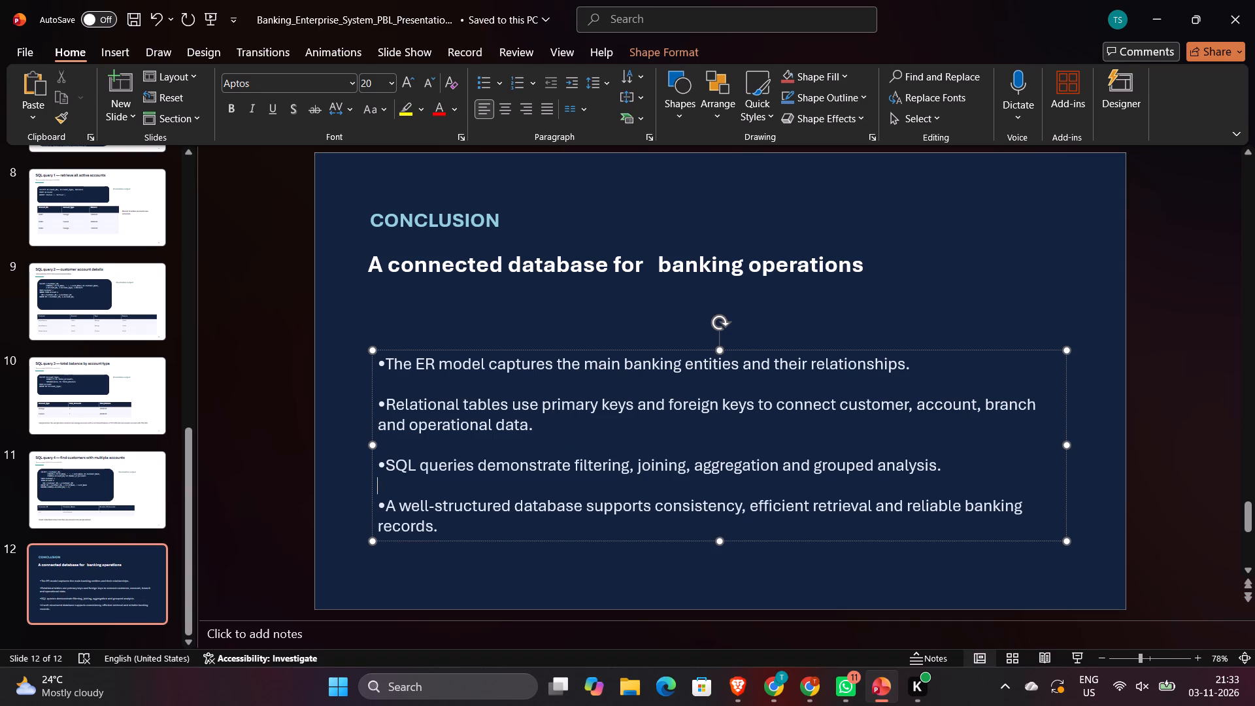
Move the slide 12 bullet text box up beneath the title, nearly aligned with its left edge, and save the presentation.
left_click_drag(378, 353, 373, 316)
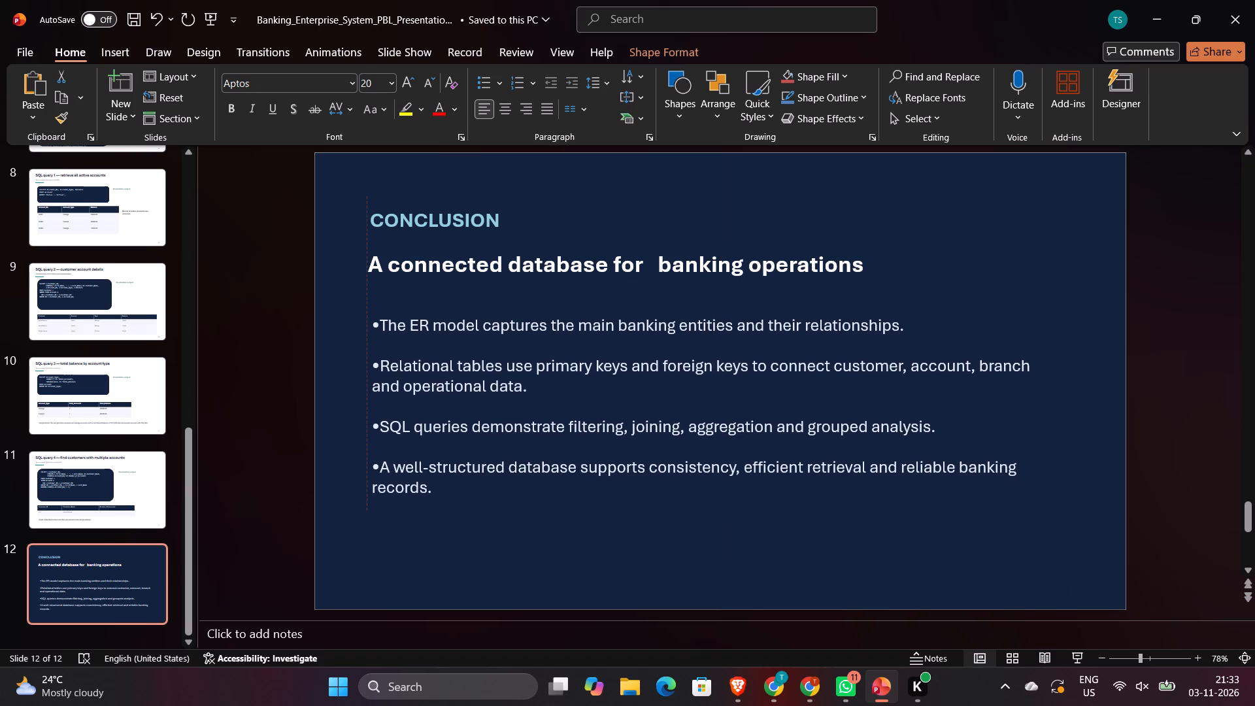
left_click_drag(373, 316, 372, 316)
key("ctrl+s")
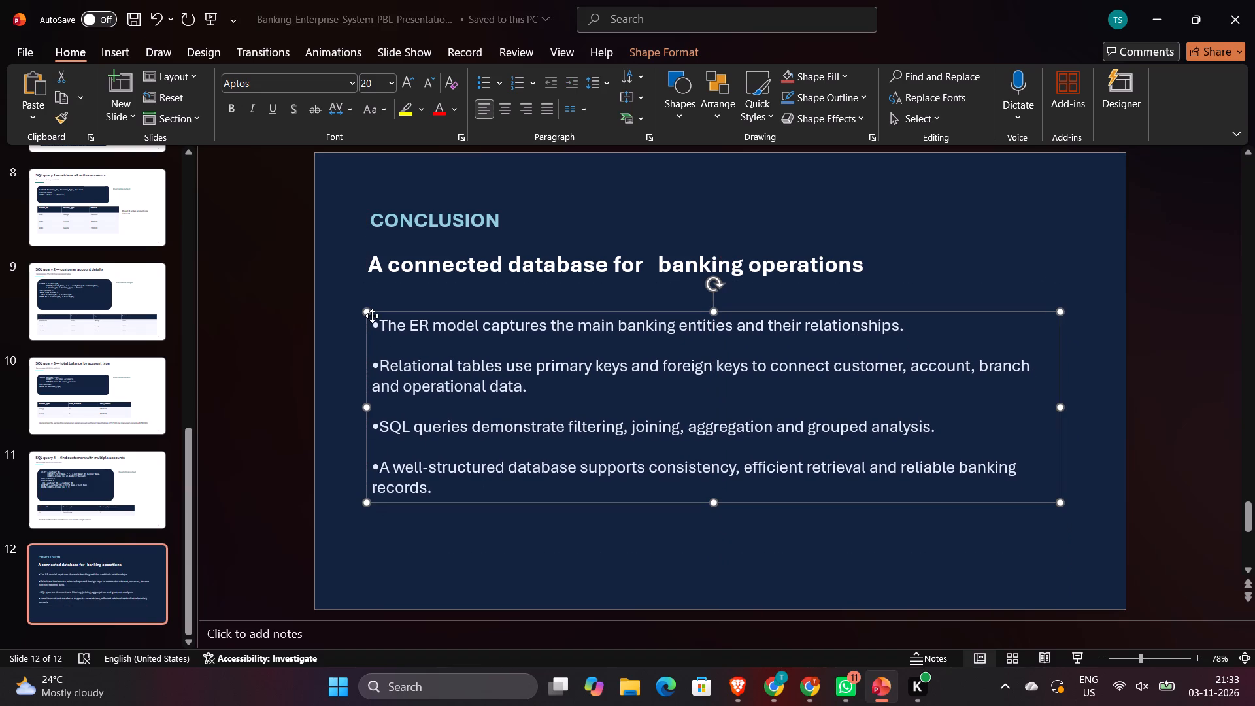
Go back to the start of the presentation's slides.
scroll(118, 296, "up", 10)
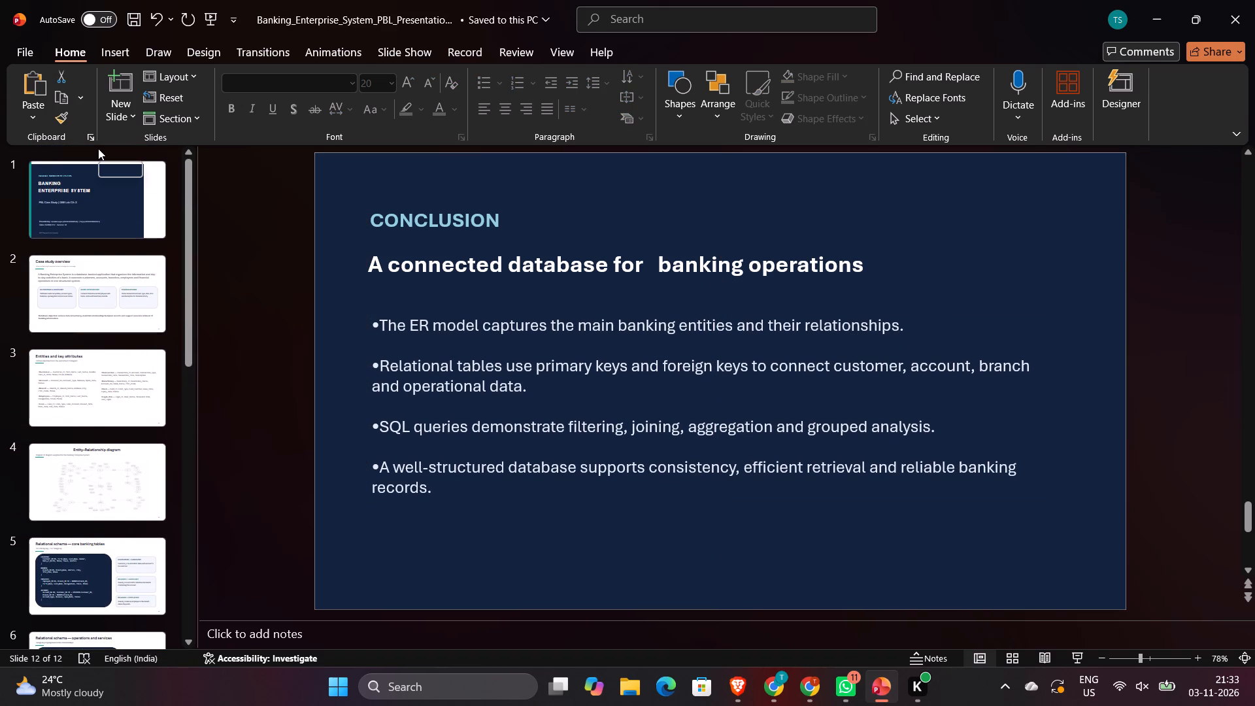
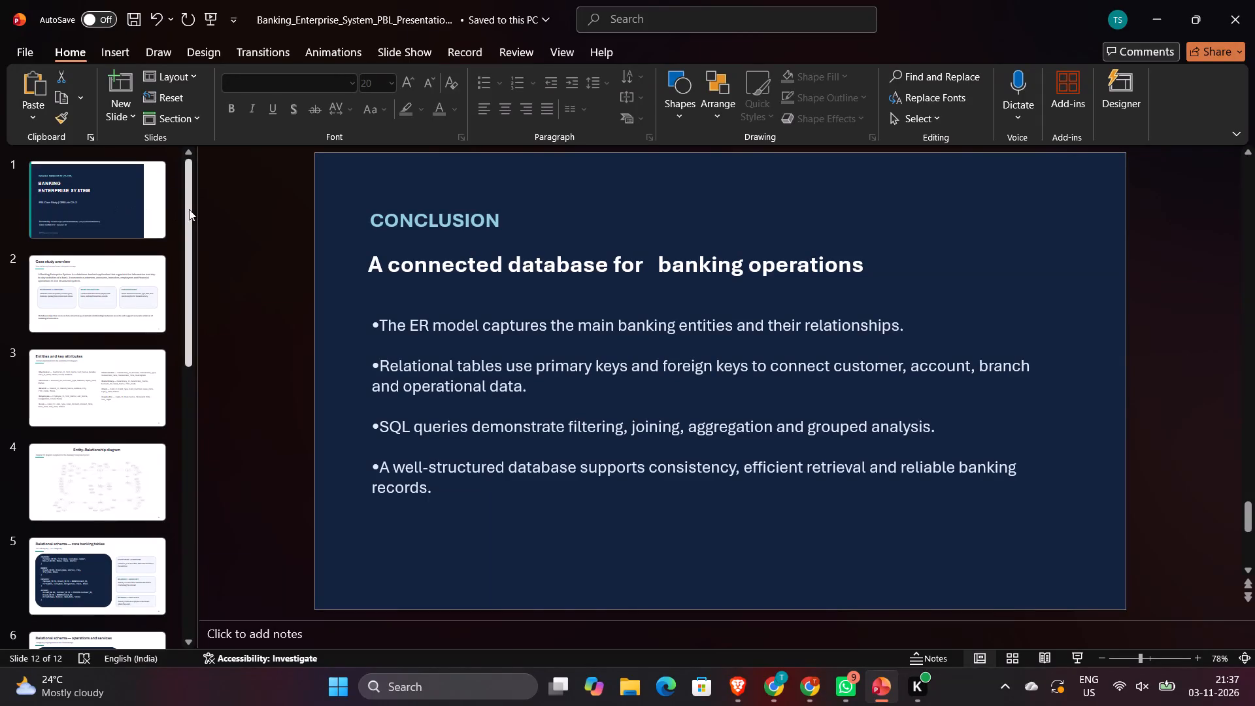
Open slide 1, the Banking Enterprise System title slide, in preparation for presenting.
left_click(108, 207)
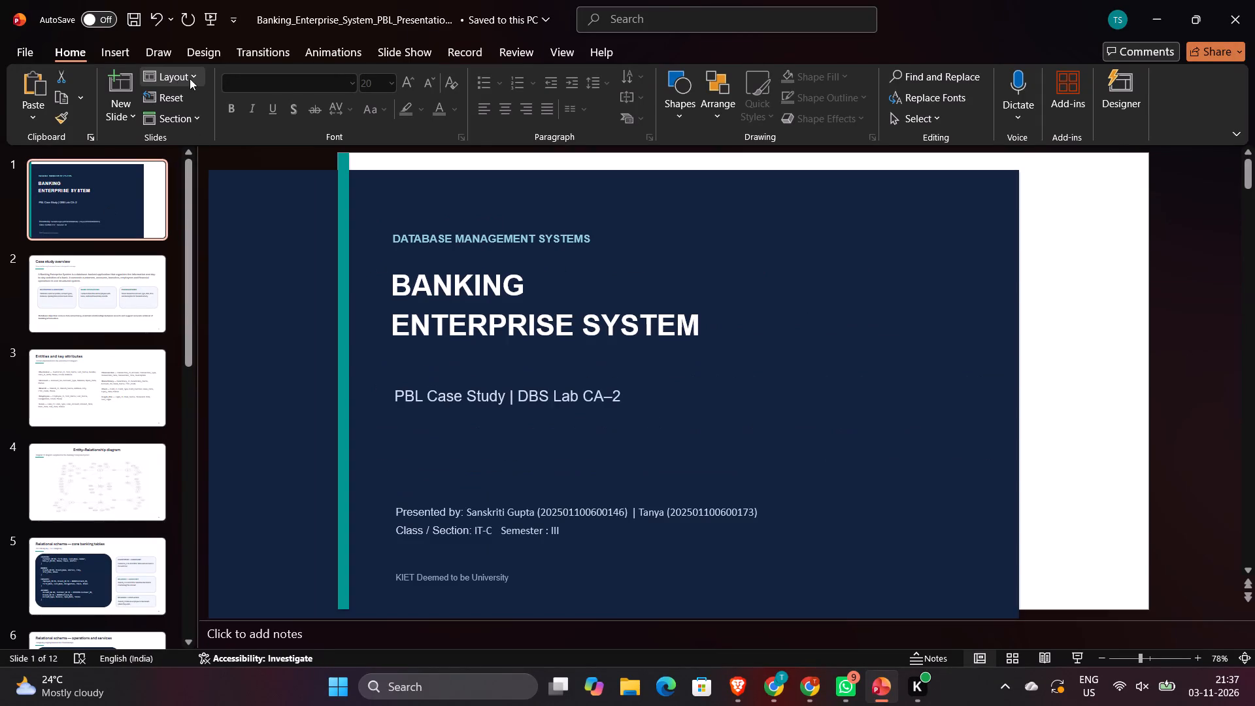
left_click(377, 50)
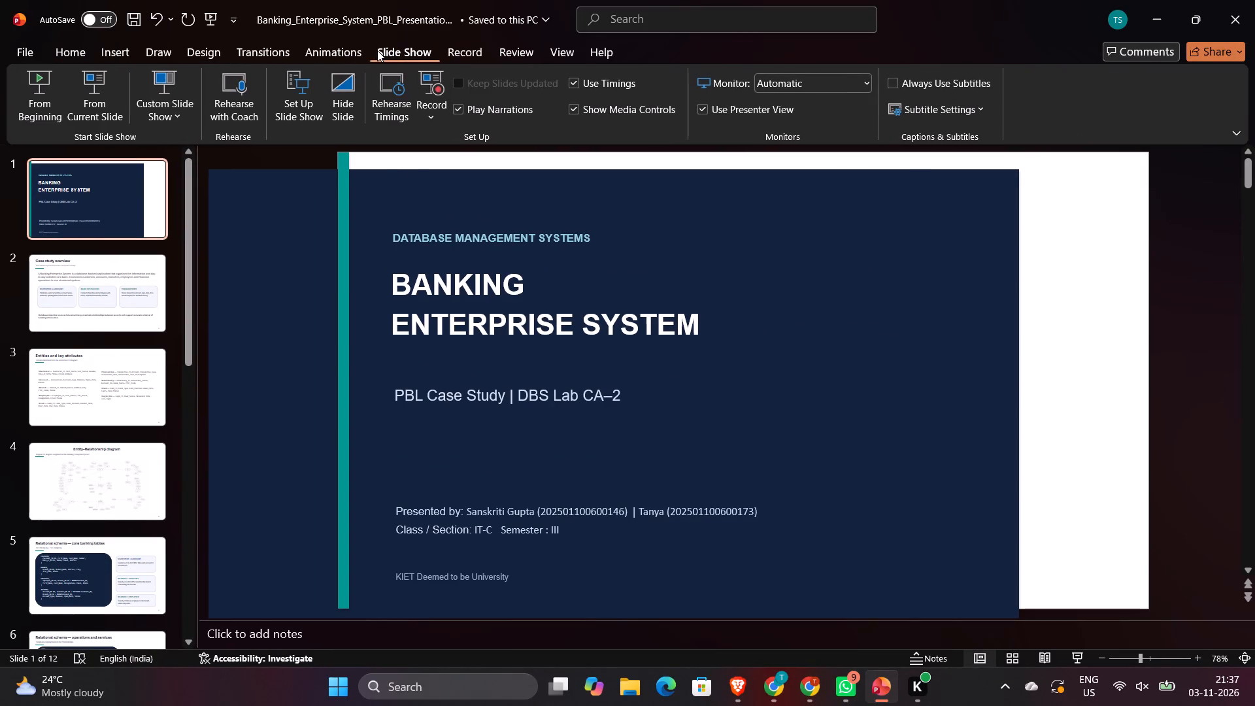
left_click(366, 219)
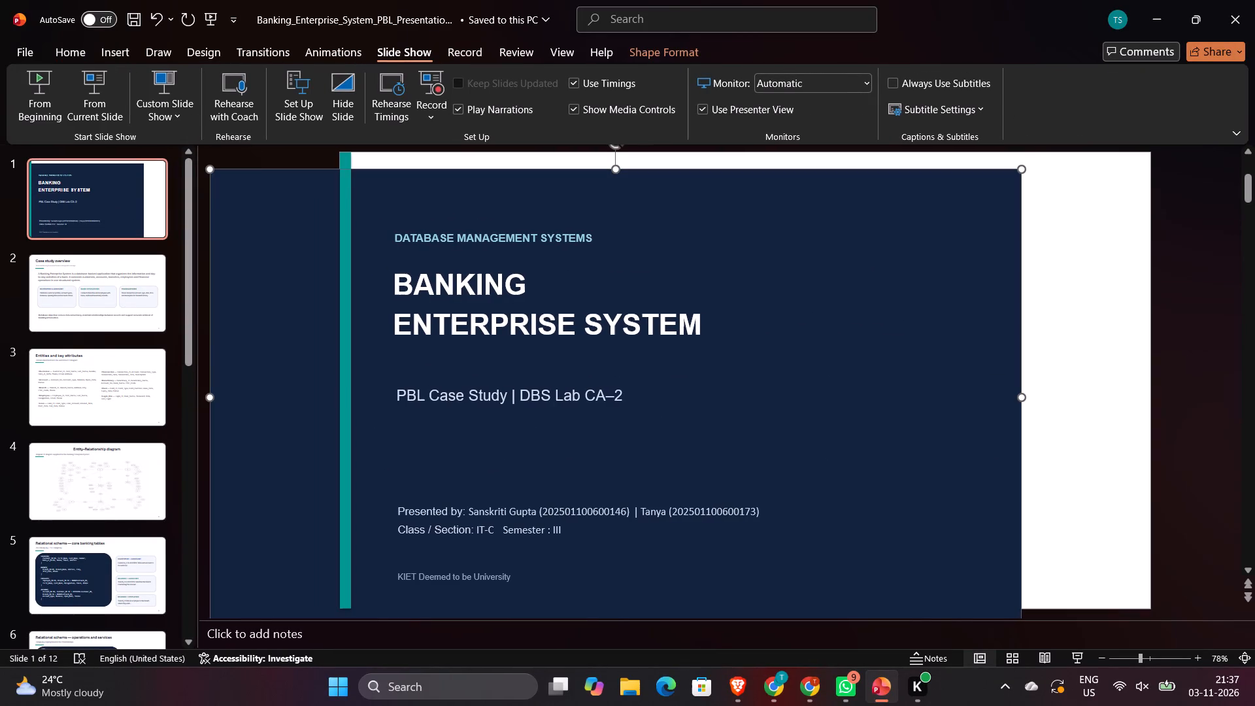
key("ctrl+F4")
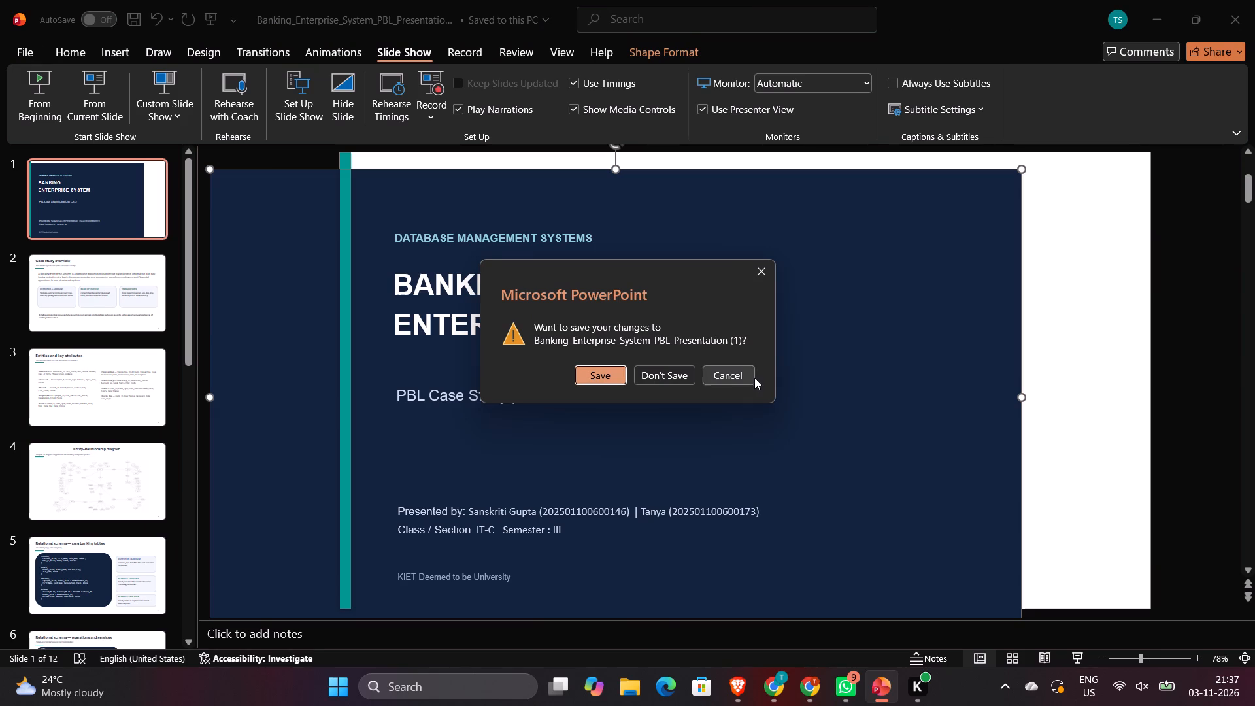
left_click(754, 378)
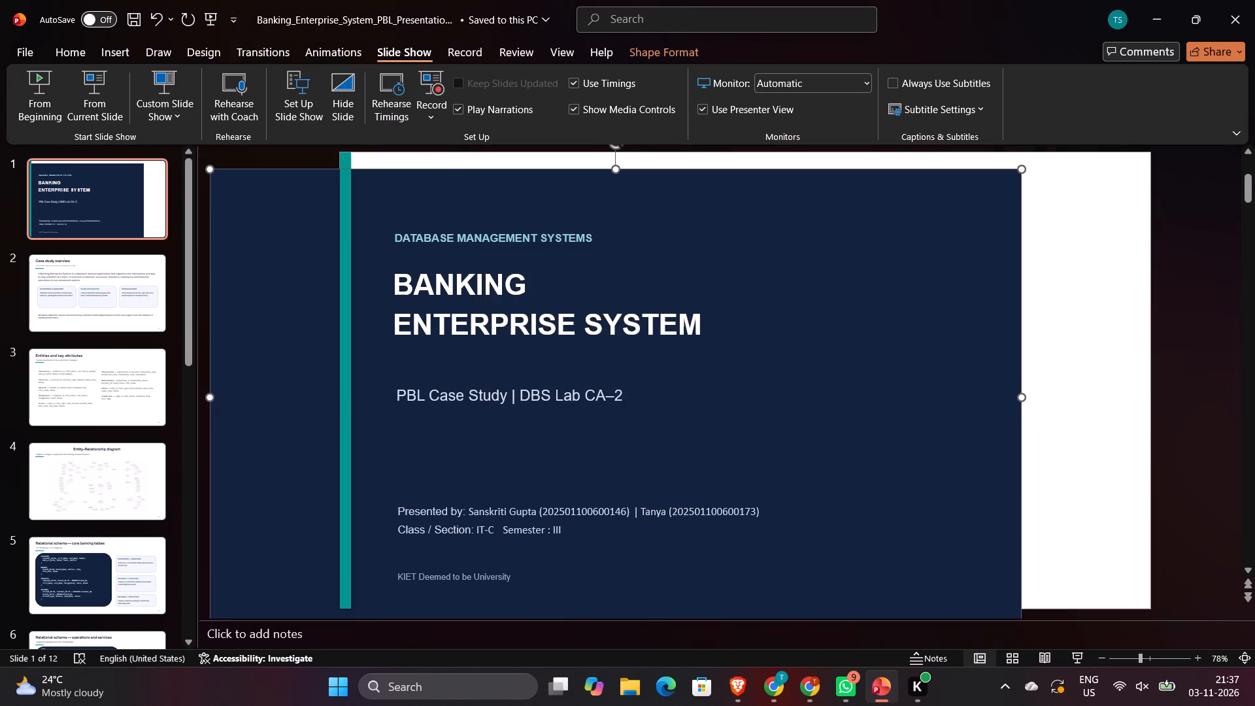
Run the slide show from the beginning and review the slides from the title through SQL query 1 on slide 8.
left_click(31, 85)
key("Up")
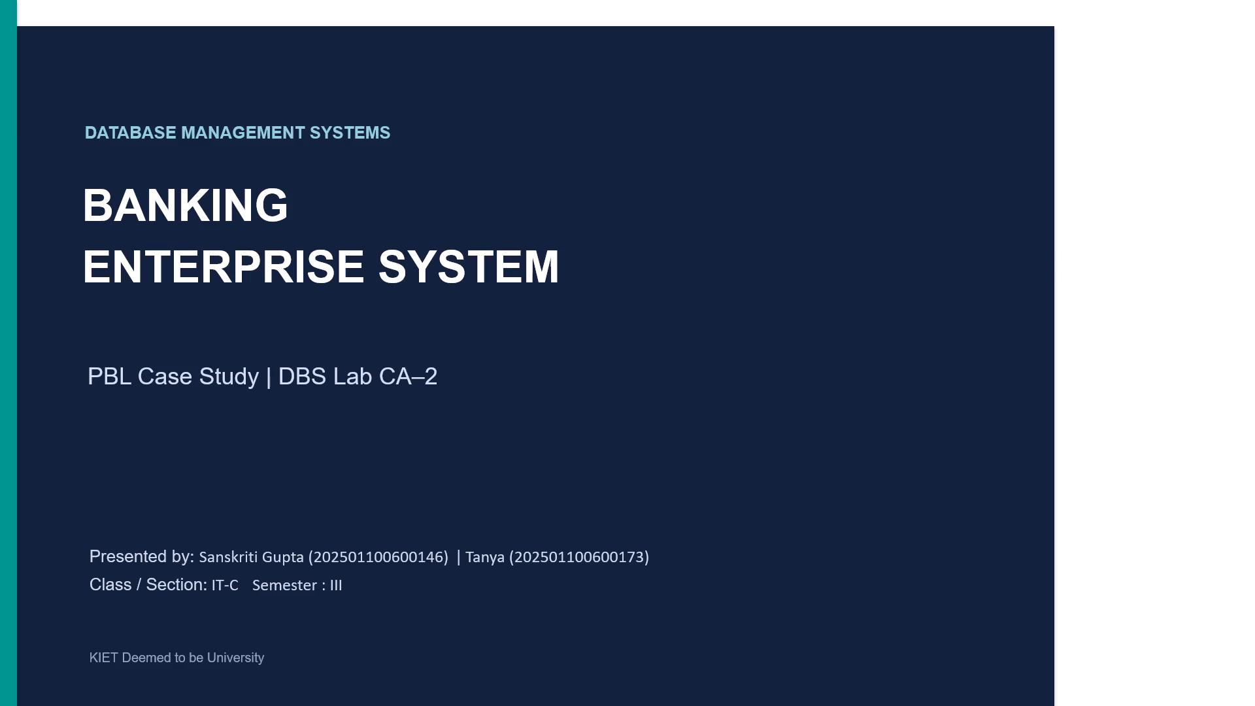
key("Right")
key("Right")
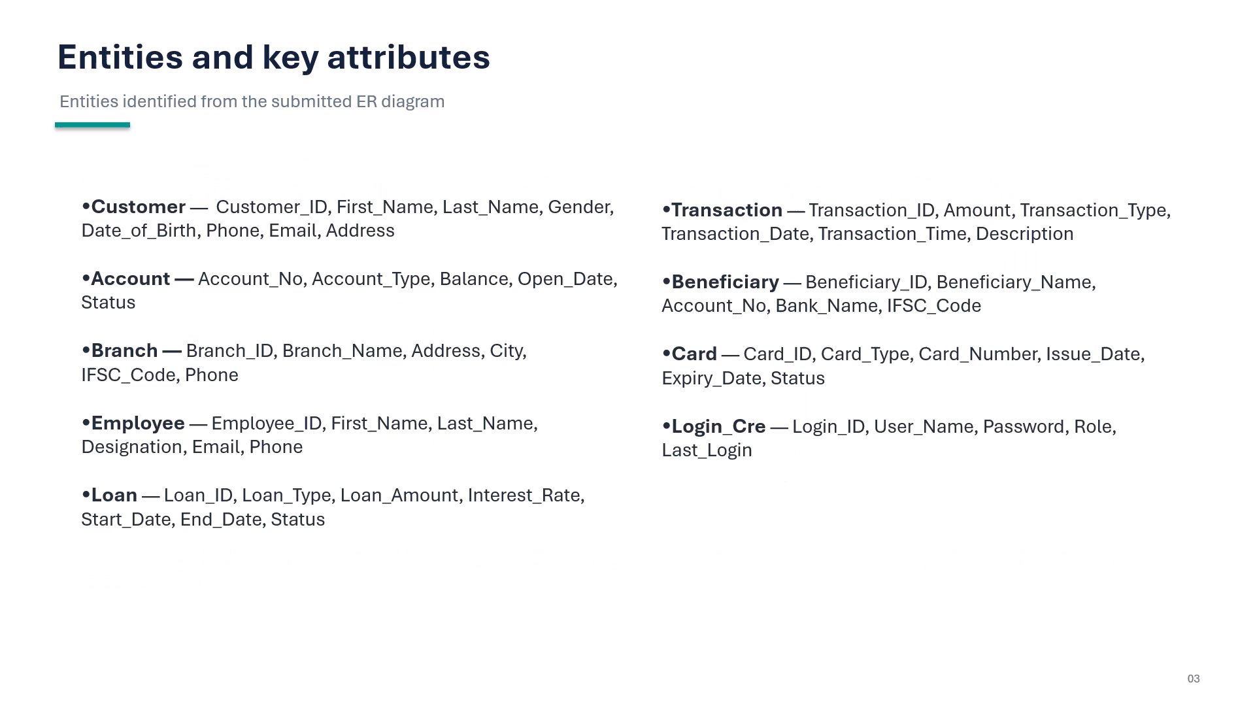
key("Right")
key("Right")
key("Right")
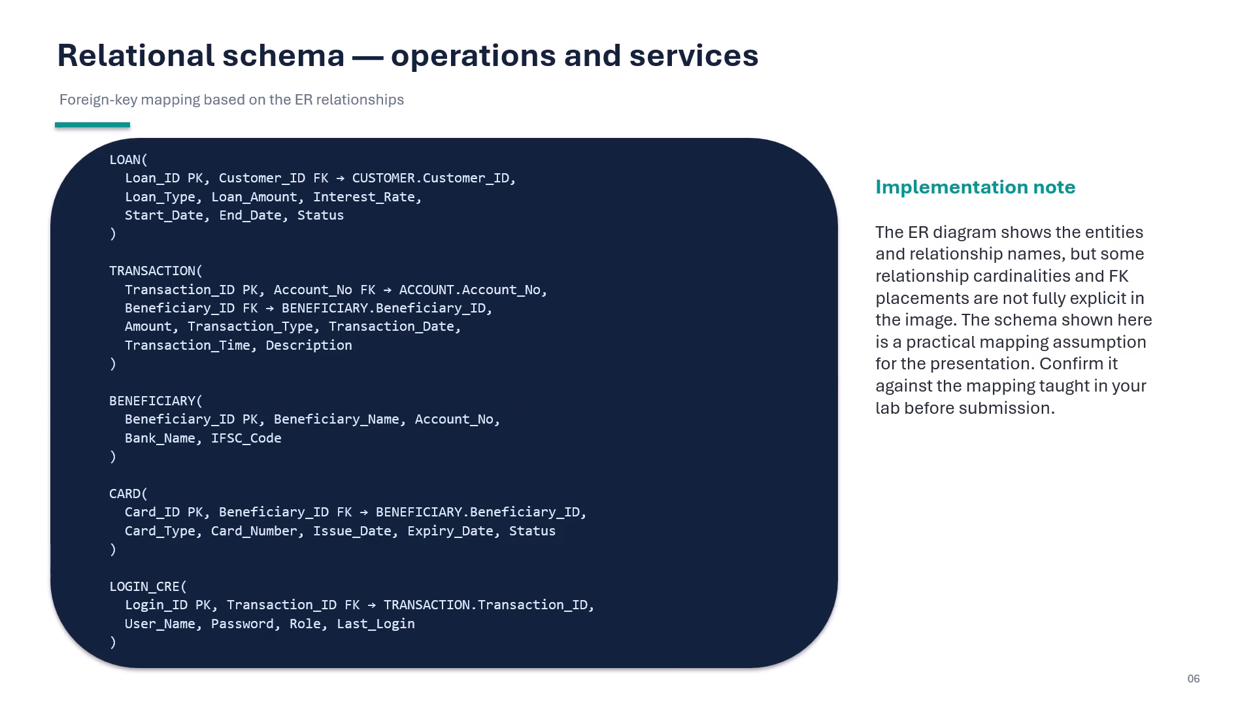
key("Right")
key("Right")
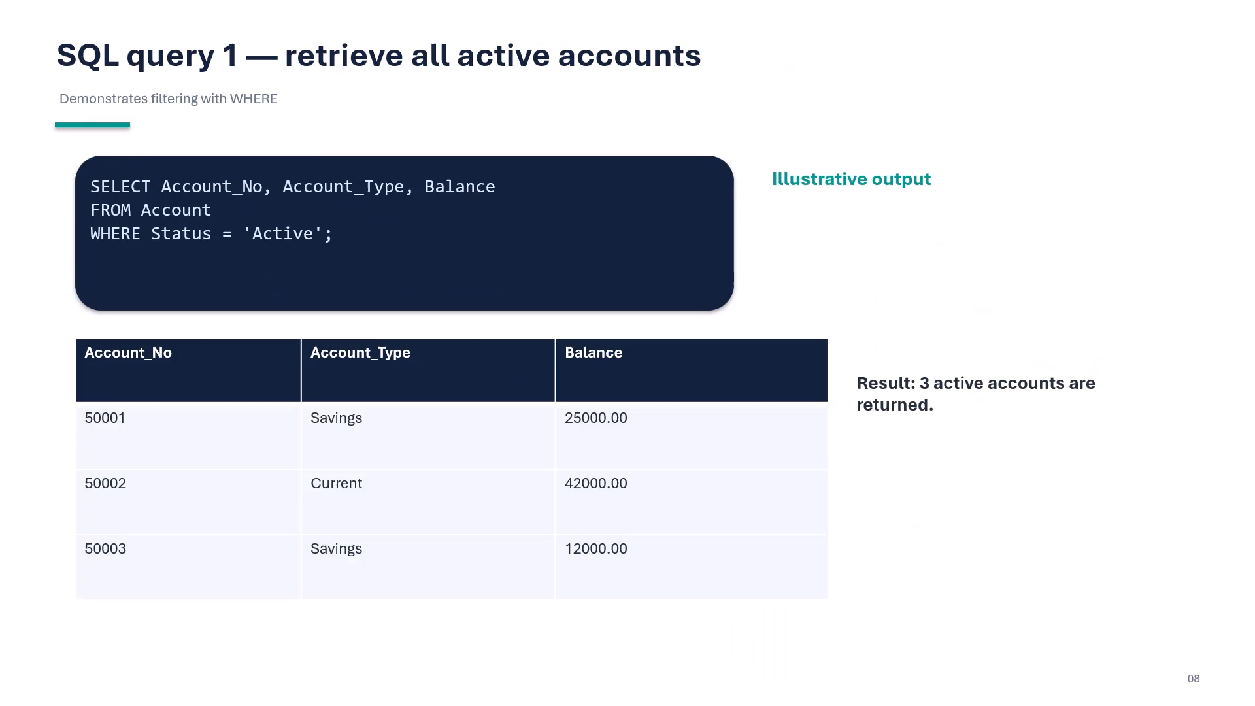
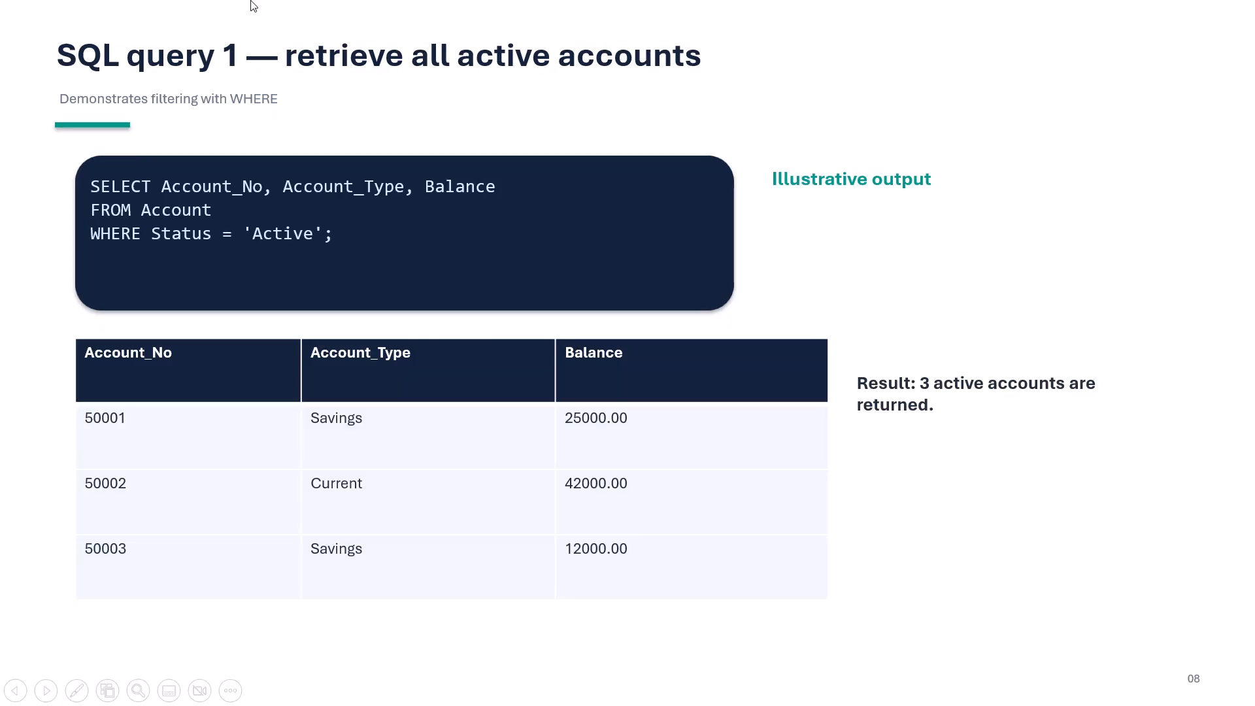
End the slide show and open slide 10, SQL query 3 on total balance by account type, for viewing.
key("Escape")
scroll(56, 316, "down", 4)
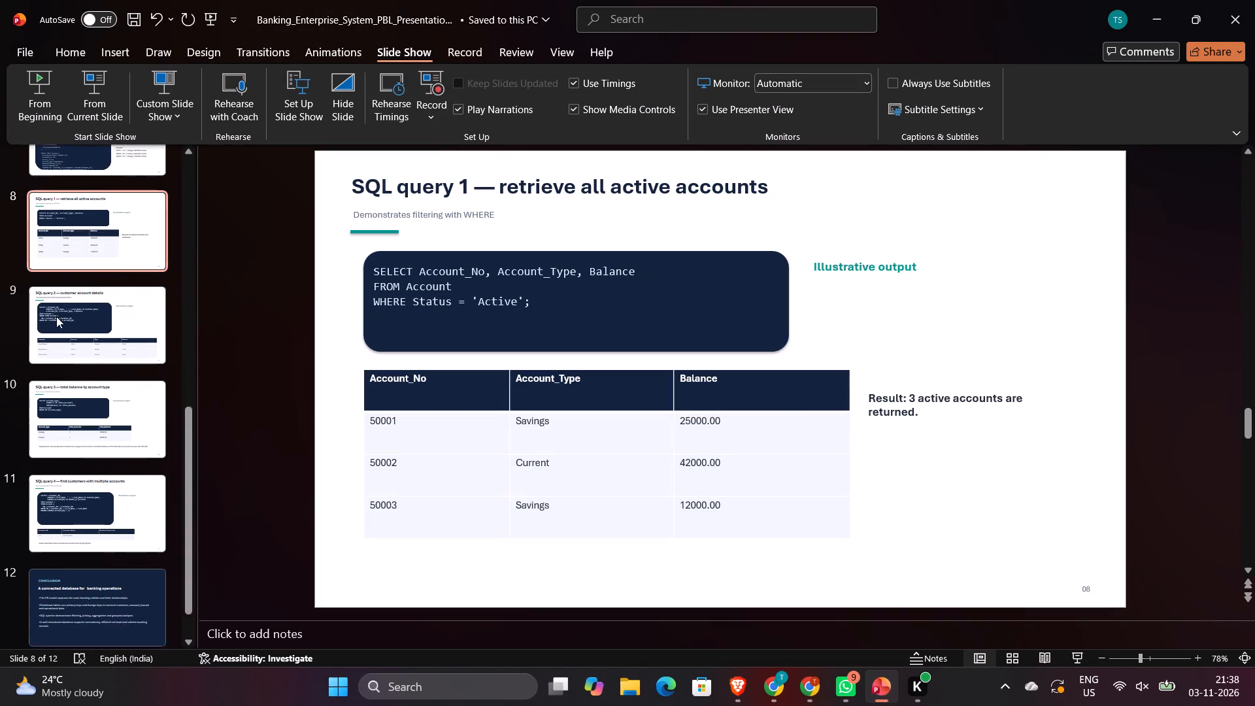
scroll(56, 316, "down", 7)
left_click(40, 358)
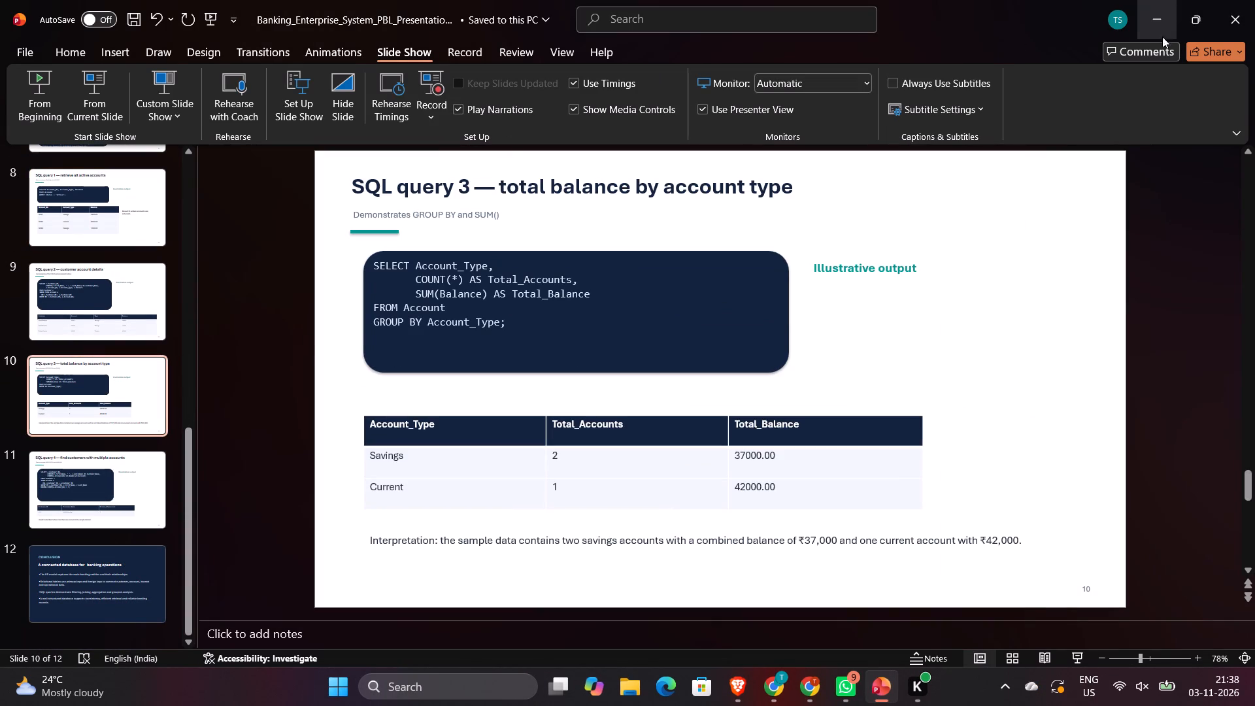
Save a copy of the presentation in the Downloads folder as Tanya_Banking_Enterprise_System_PBL_Presentation, keeping the PowerPoint Presentation format.
left_click(25, 48)
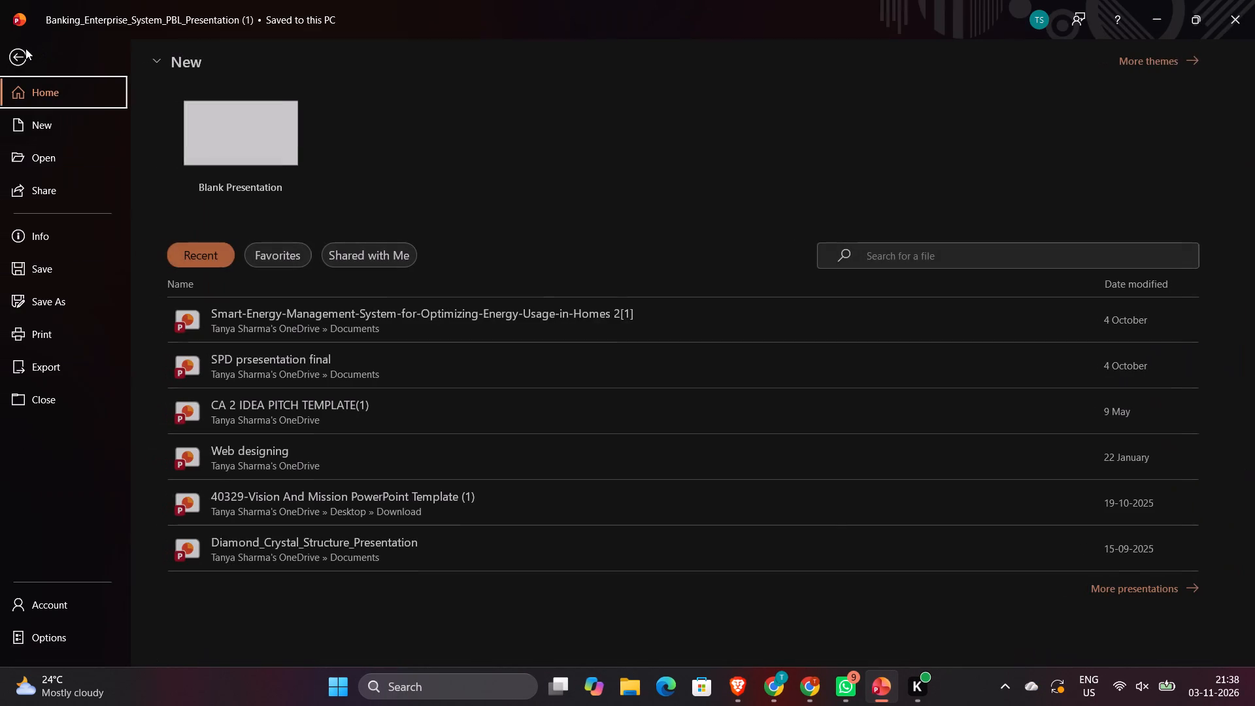
left_click(80, 307)
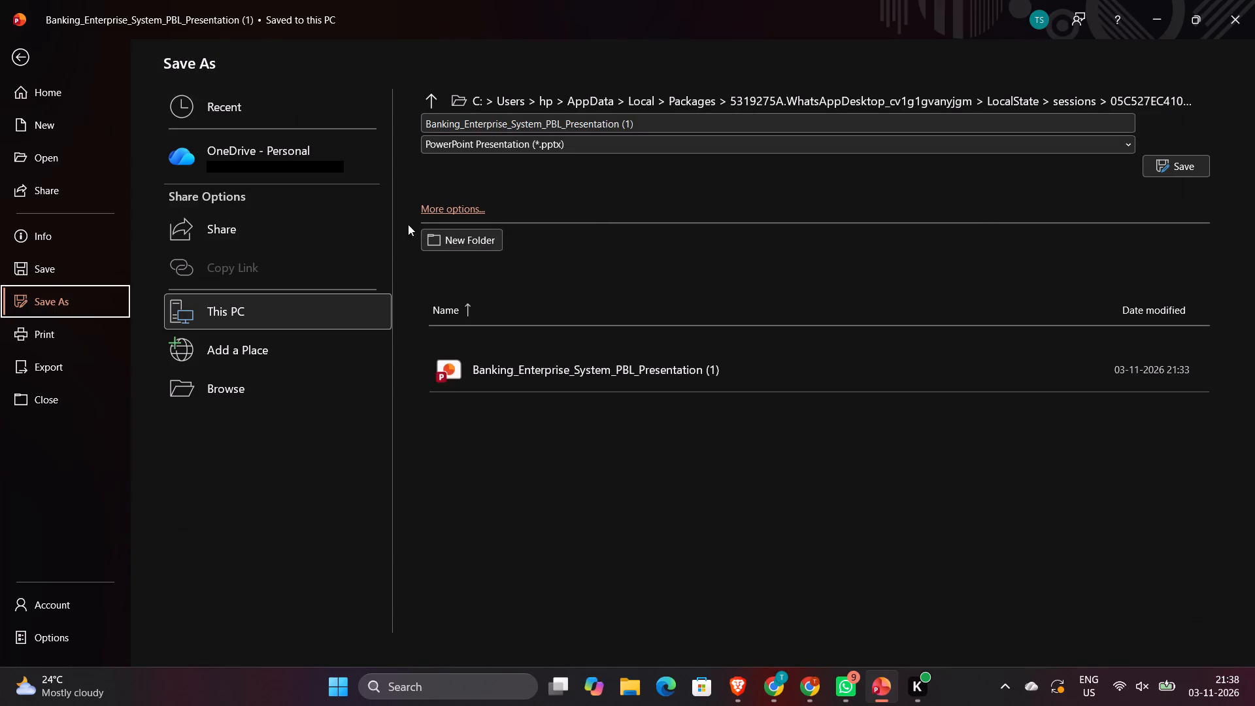
left_click(265, 378)
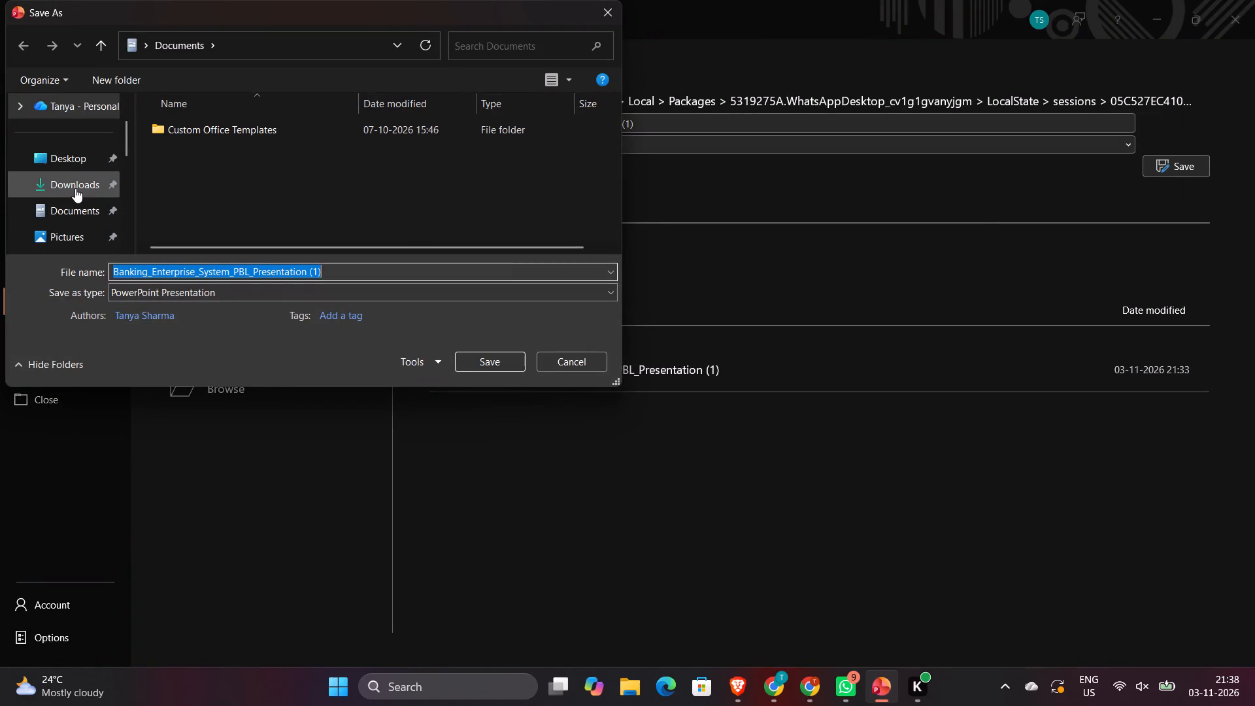
left_click(75, 188)
left_click(353, 278)
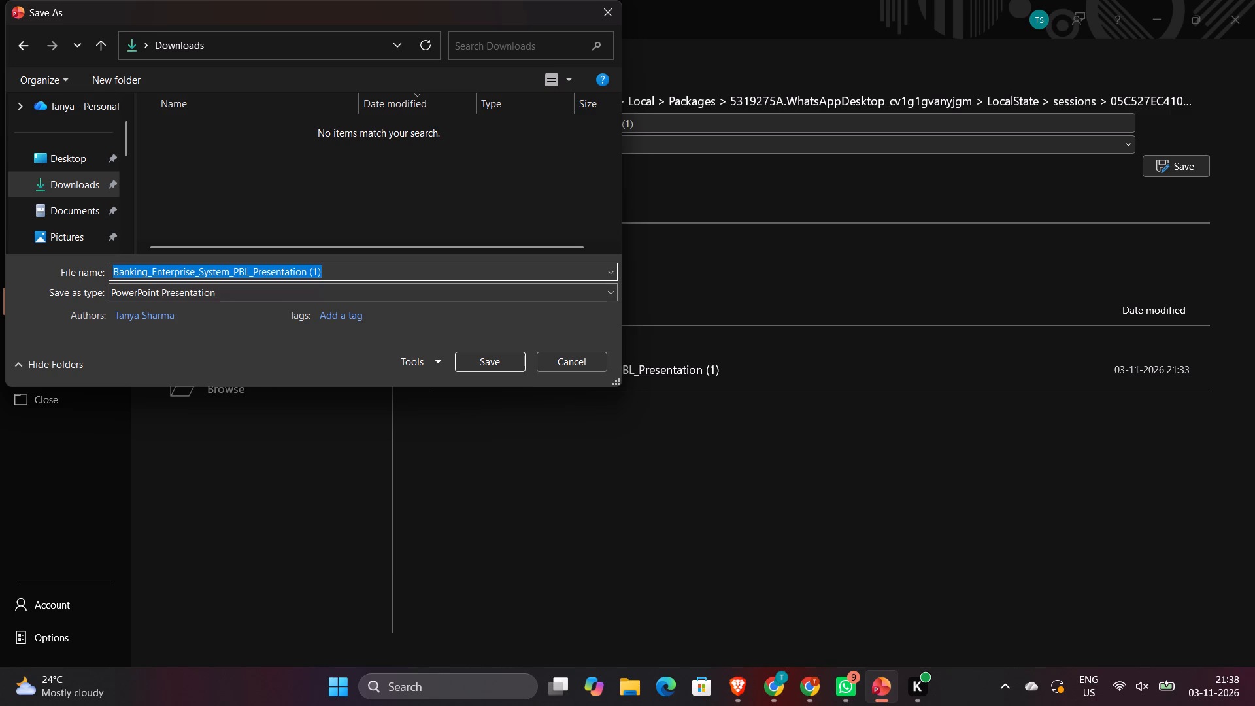
left_click(353, 278)
left_click(352, 275)
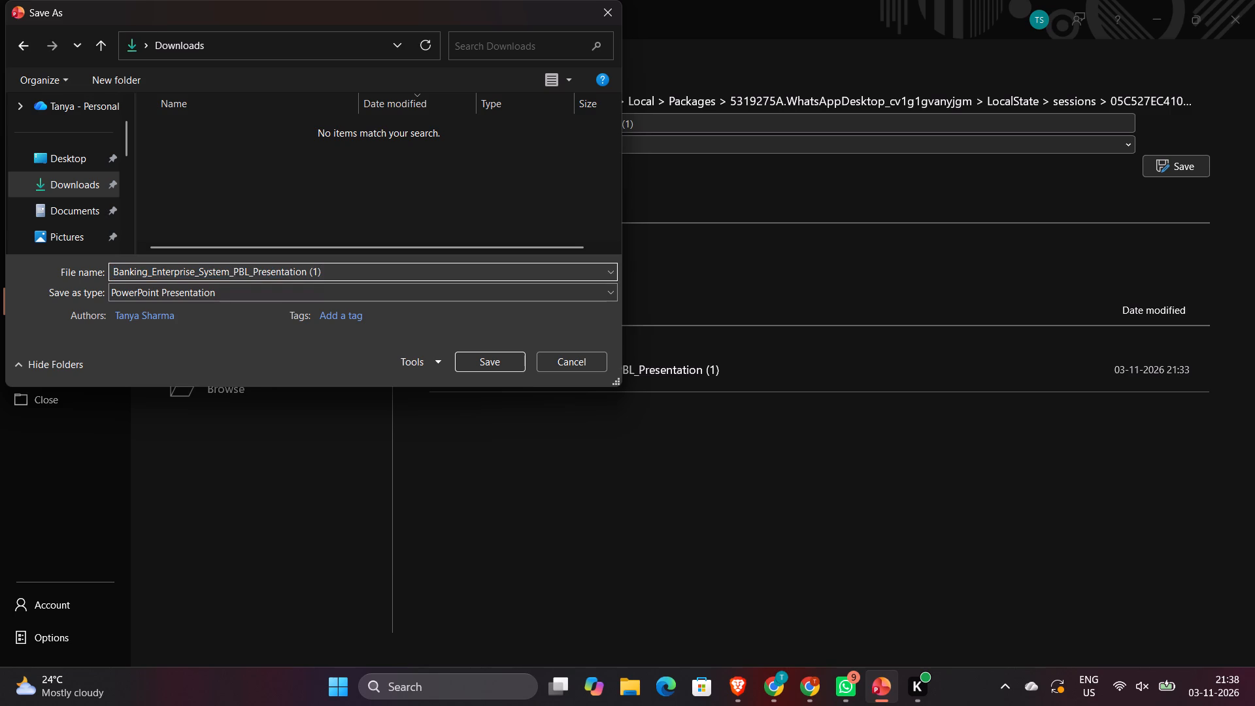
key("BackSpace")
key("BackSpace")
key("BackSpace")
left_click(116, 266)
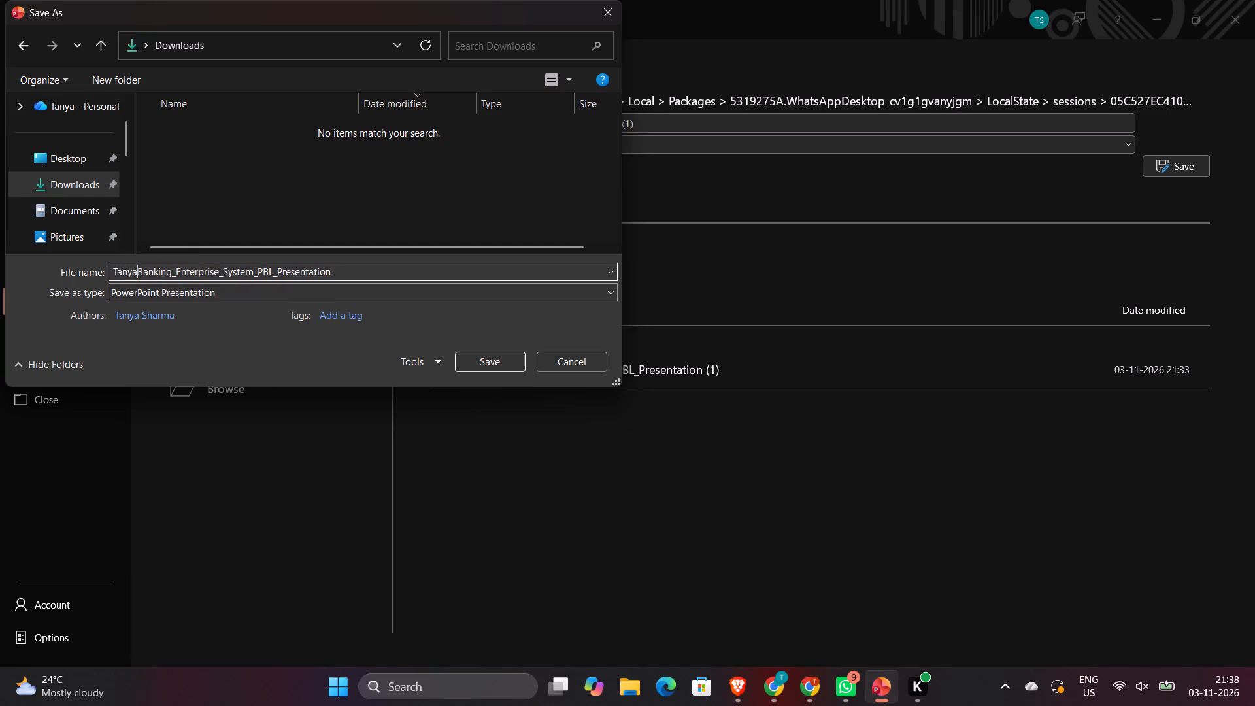
left_click(346, 263)
left_click(467, 367)
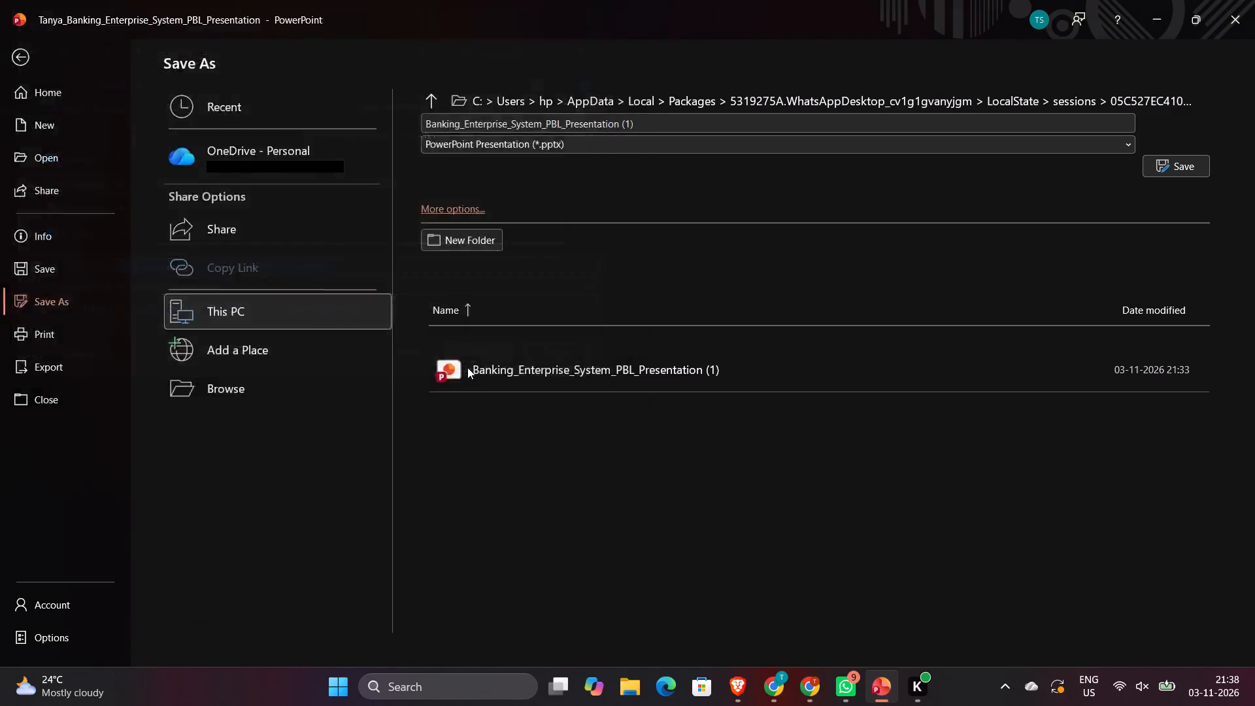
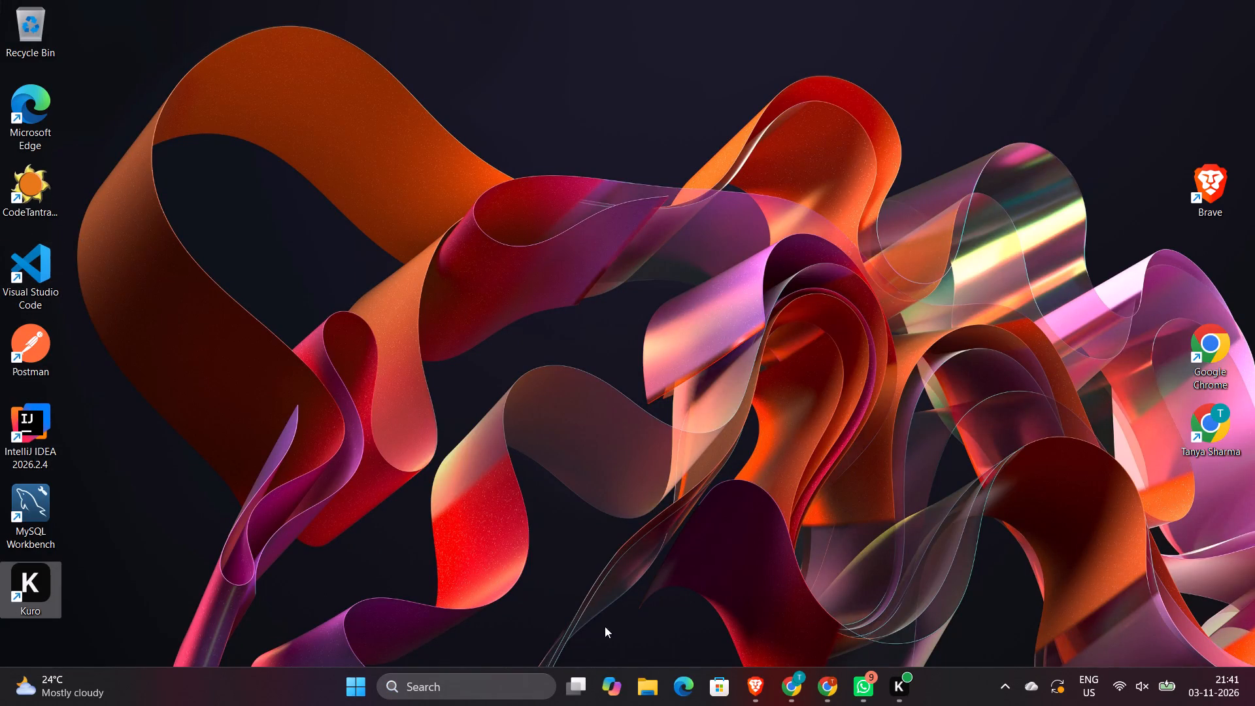
In File Explorer, open the share options for Tanya_Banking_Enterprise_System_PBL_Presentation in the Downloads folder.
double_click(660, 686)
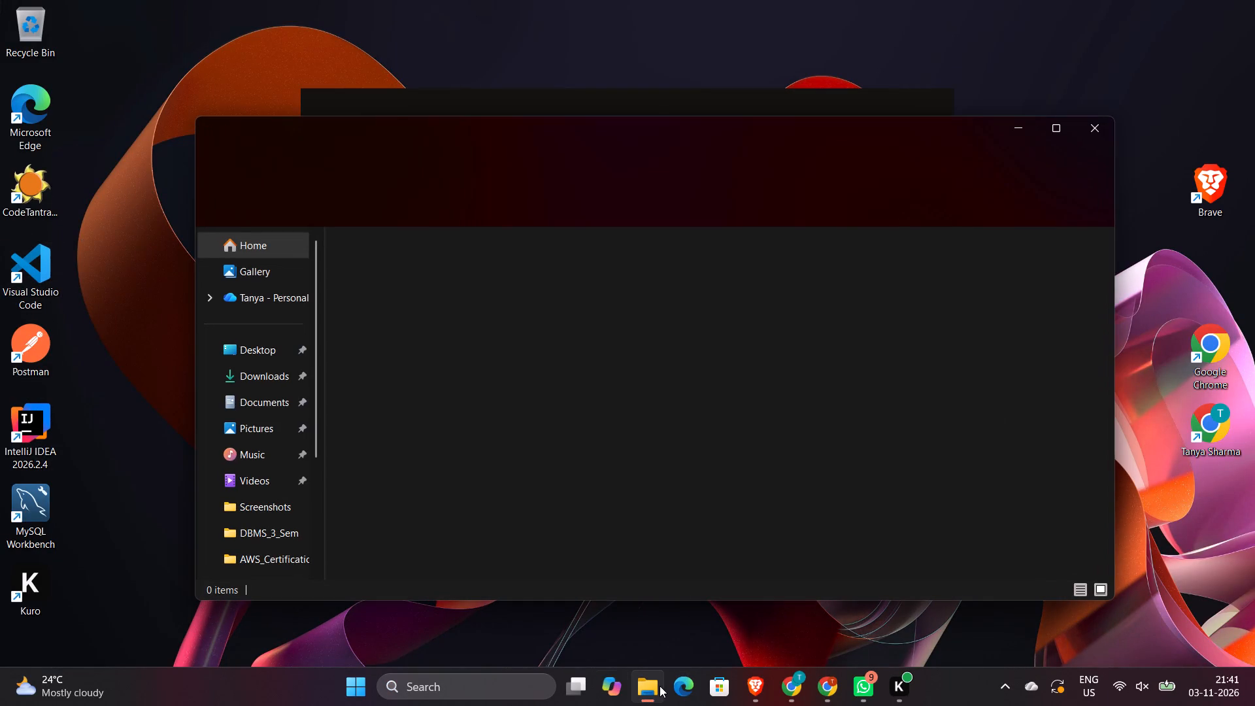
left_click(260, 378)
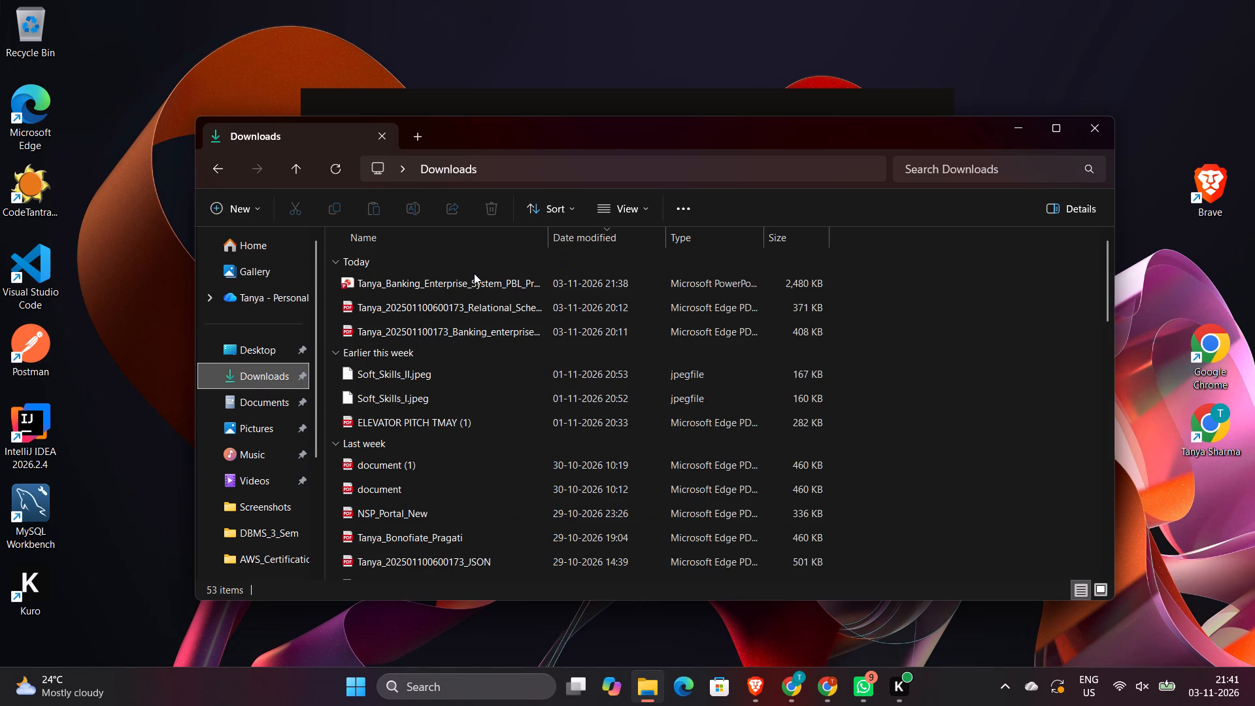
left_click(474, 273)
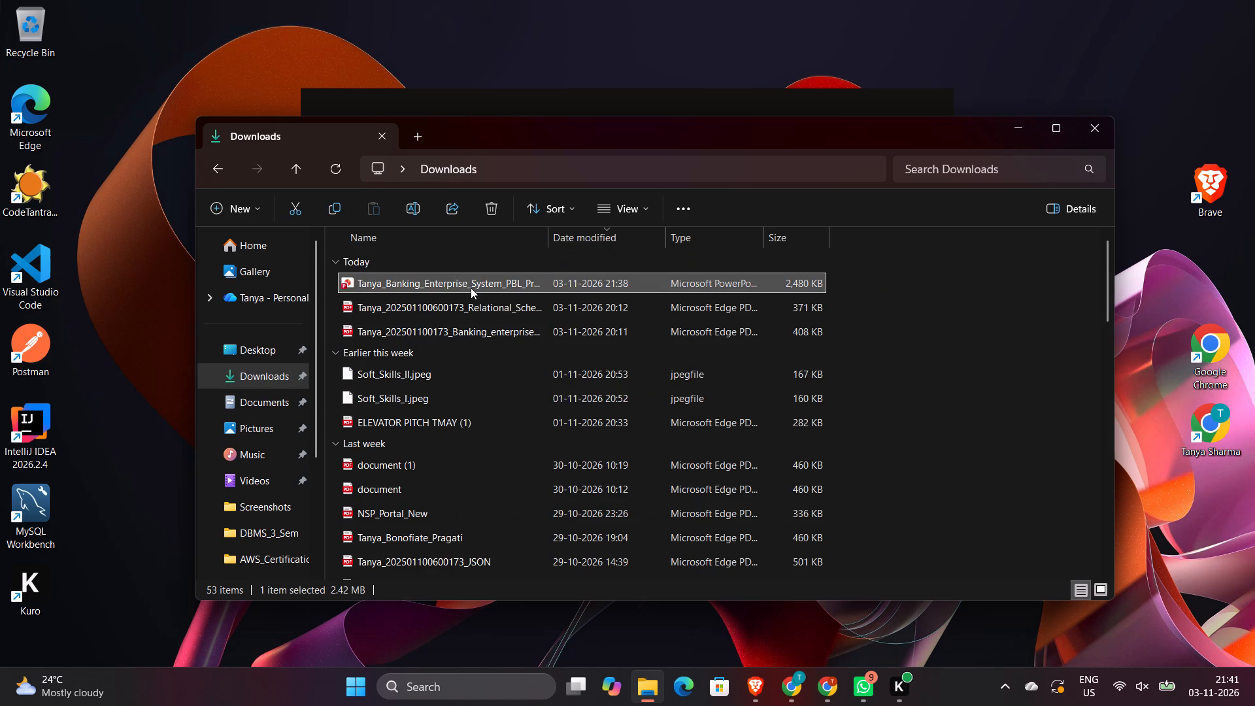
left_click(471, 288)
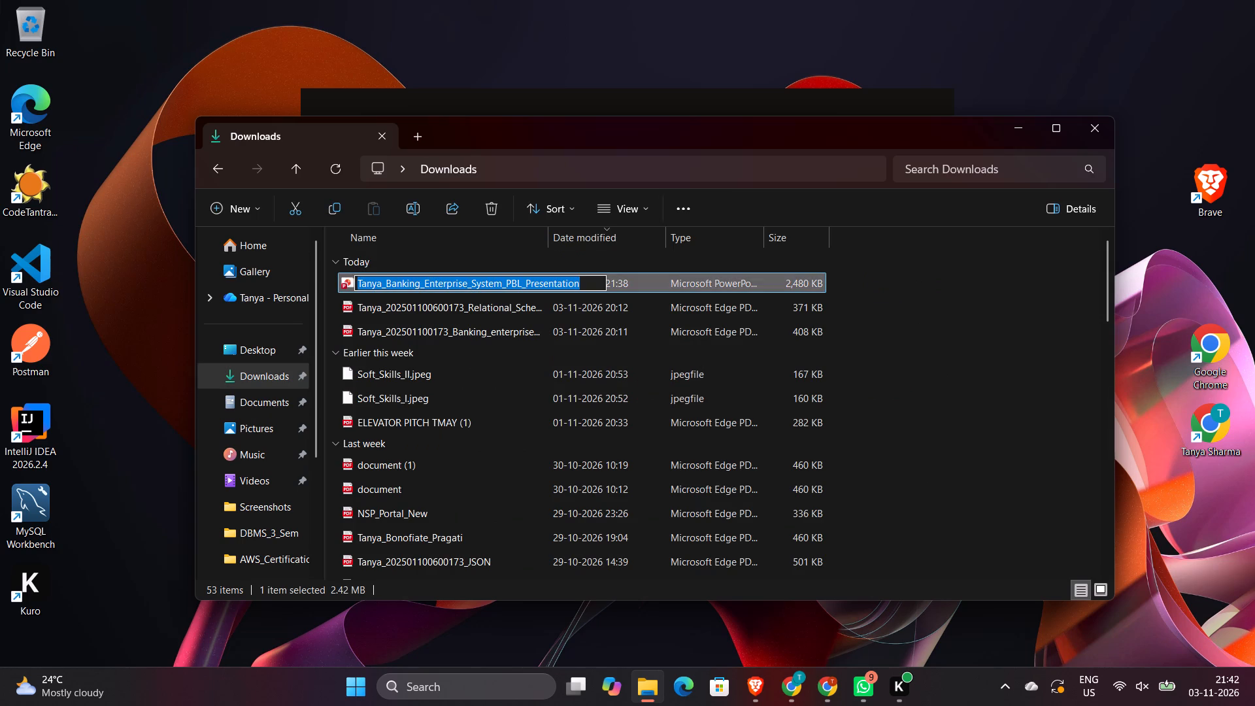
left_click(635, 286)
right_click(635, 286)
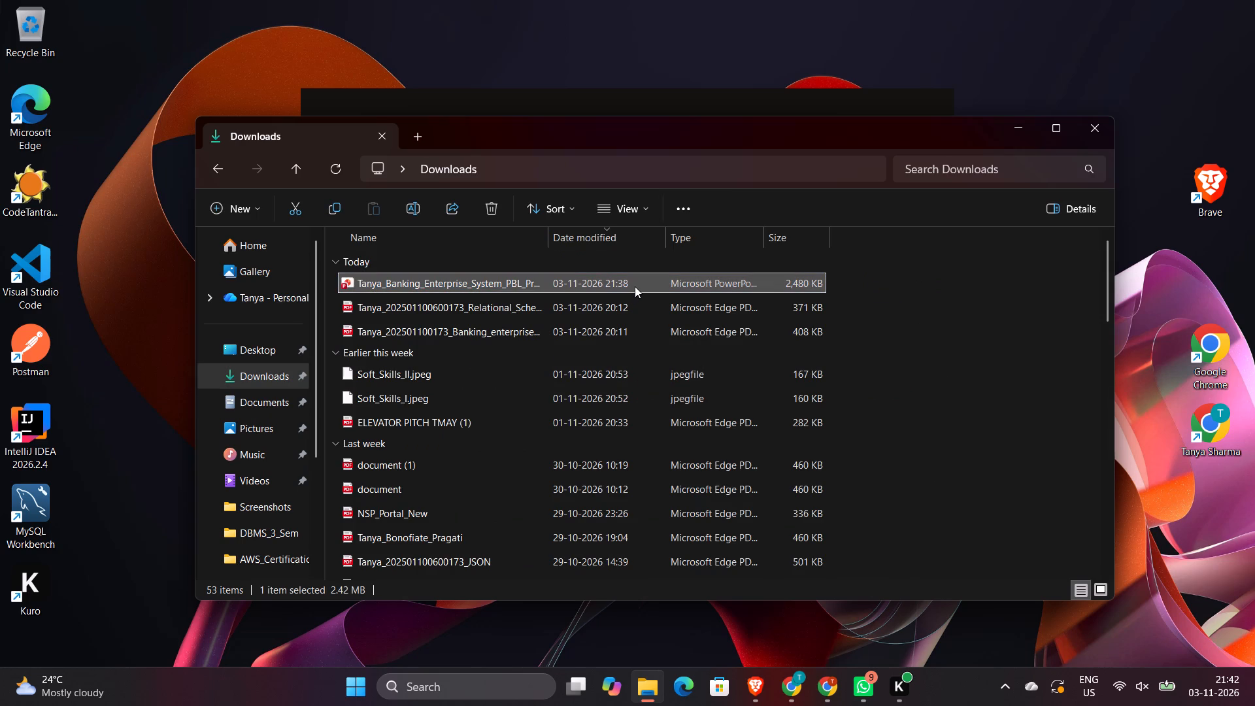
left_click(815, 217)
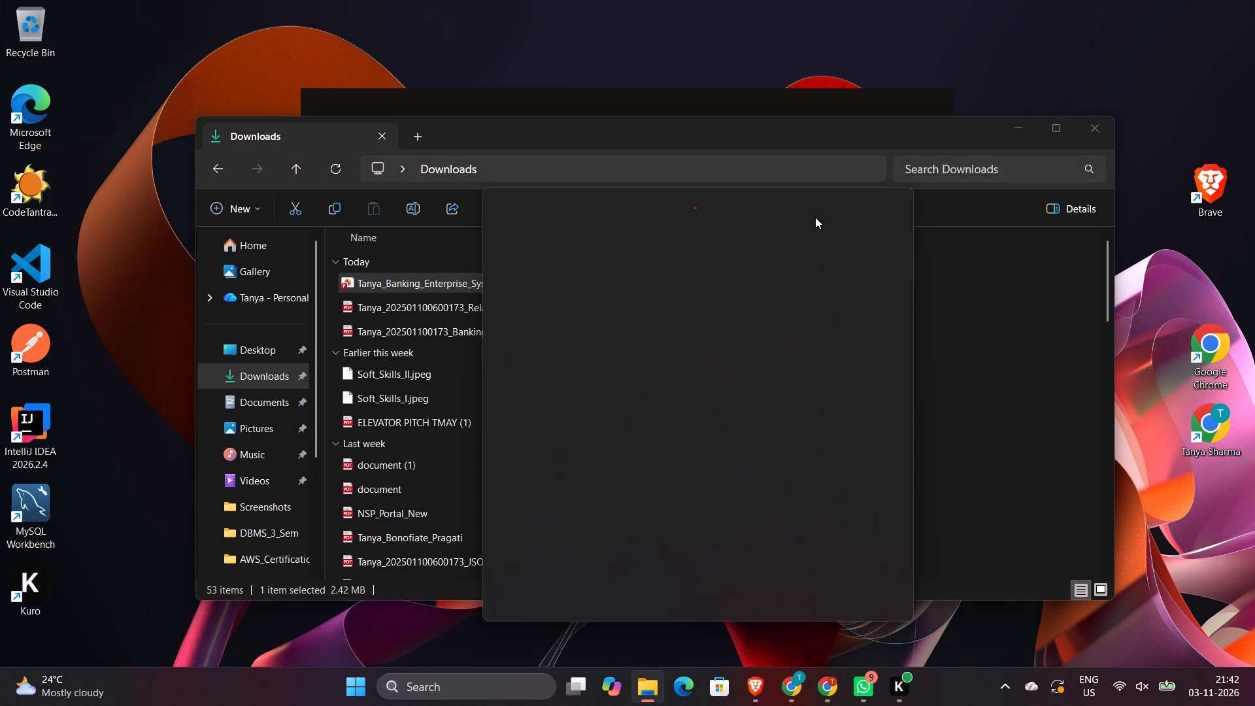
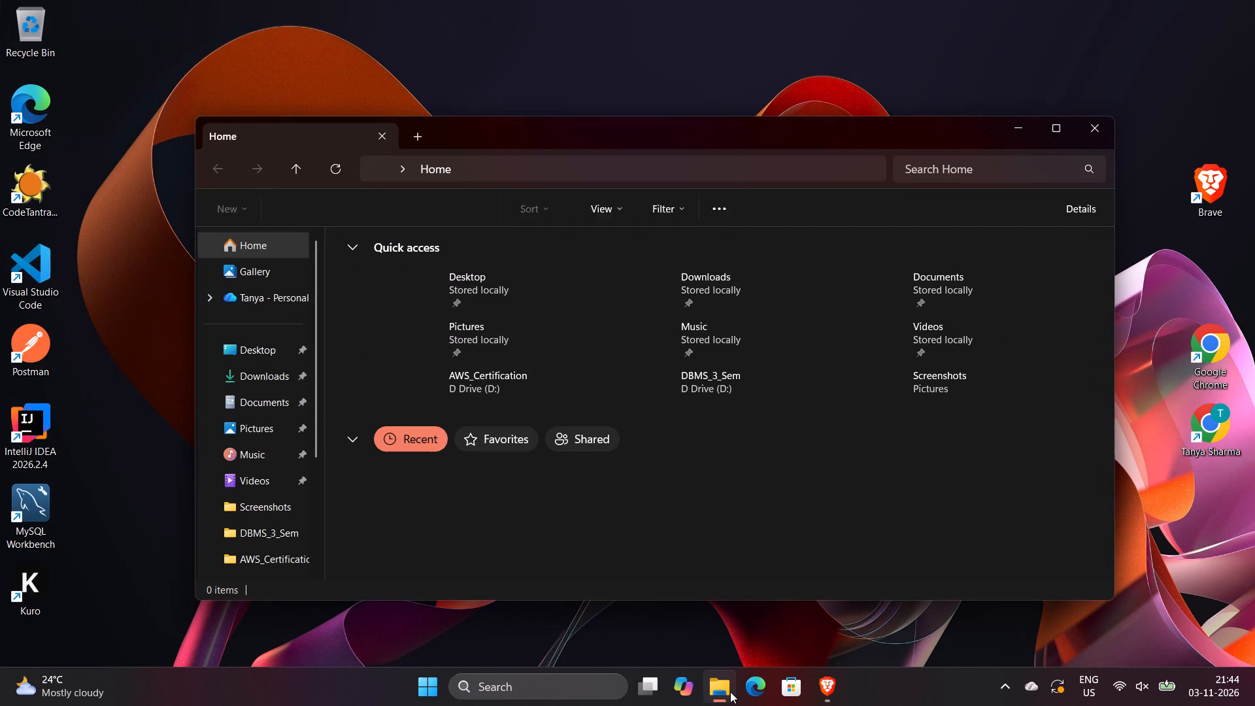
left_click(285, 376)
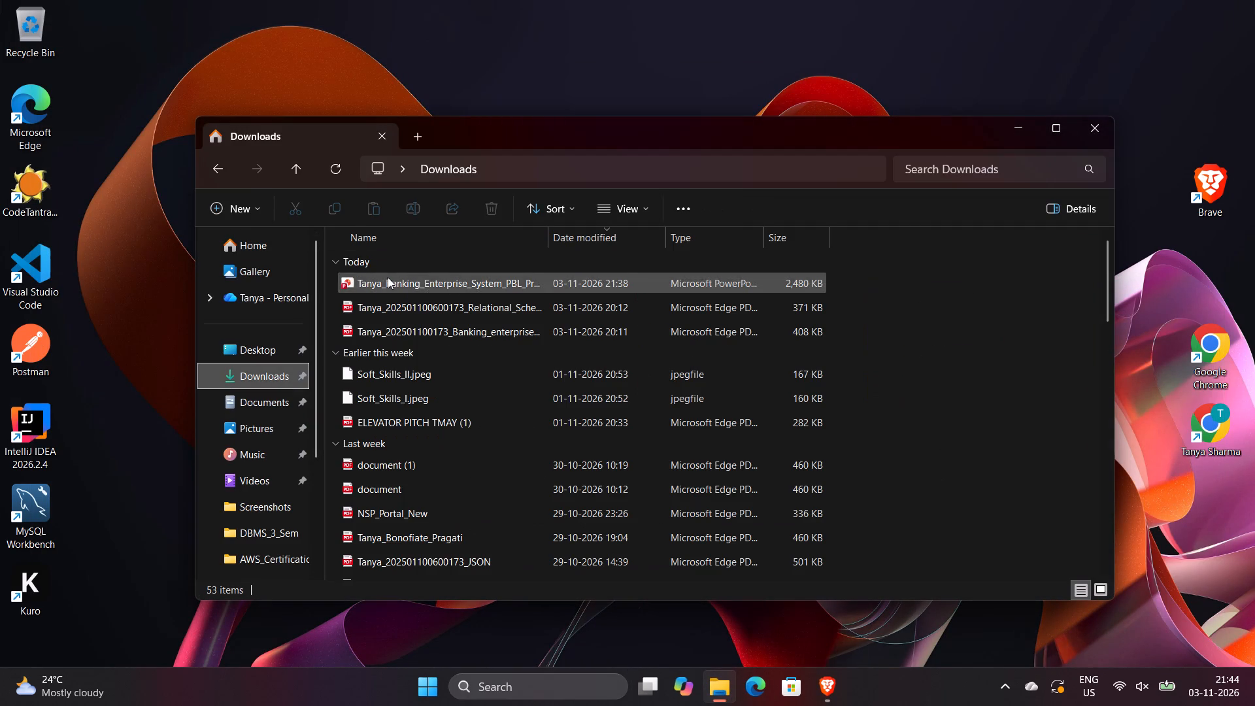
left_click(388, 278)
left_click(415, 203)
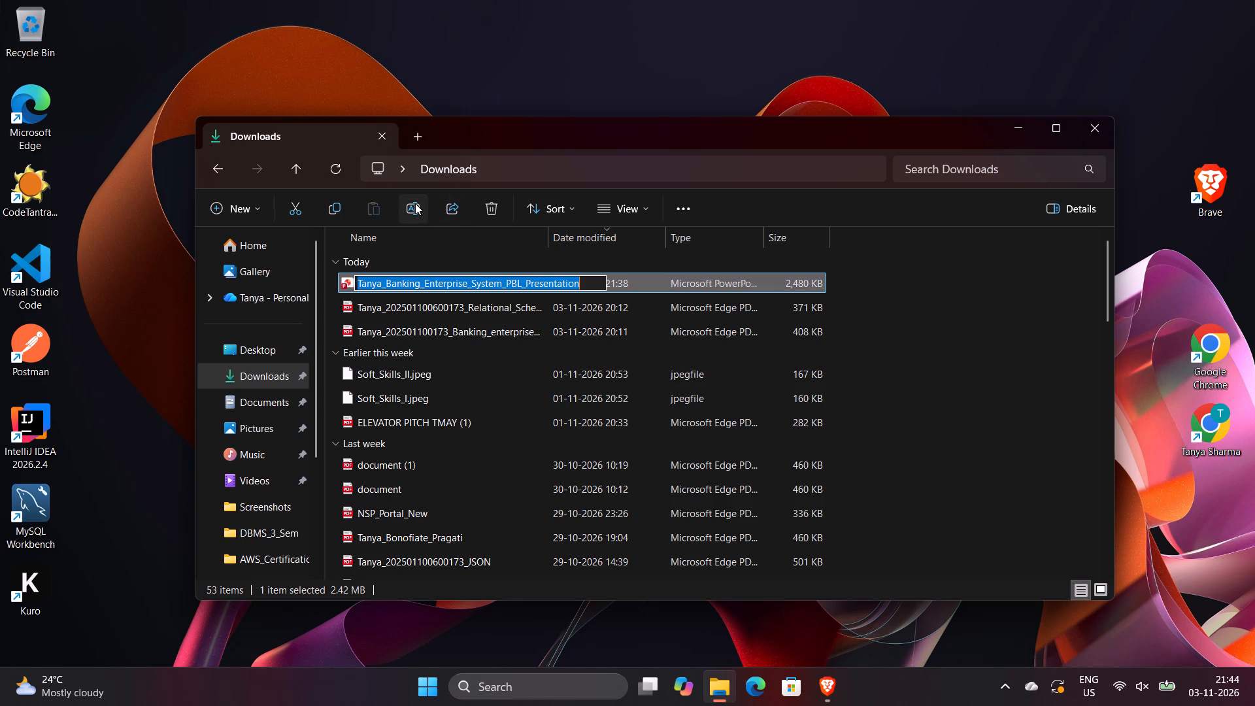
left_click(389, 280)
key("Left")
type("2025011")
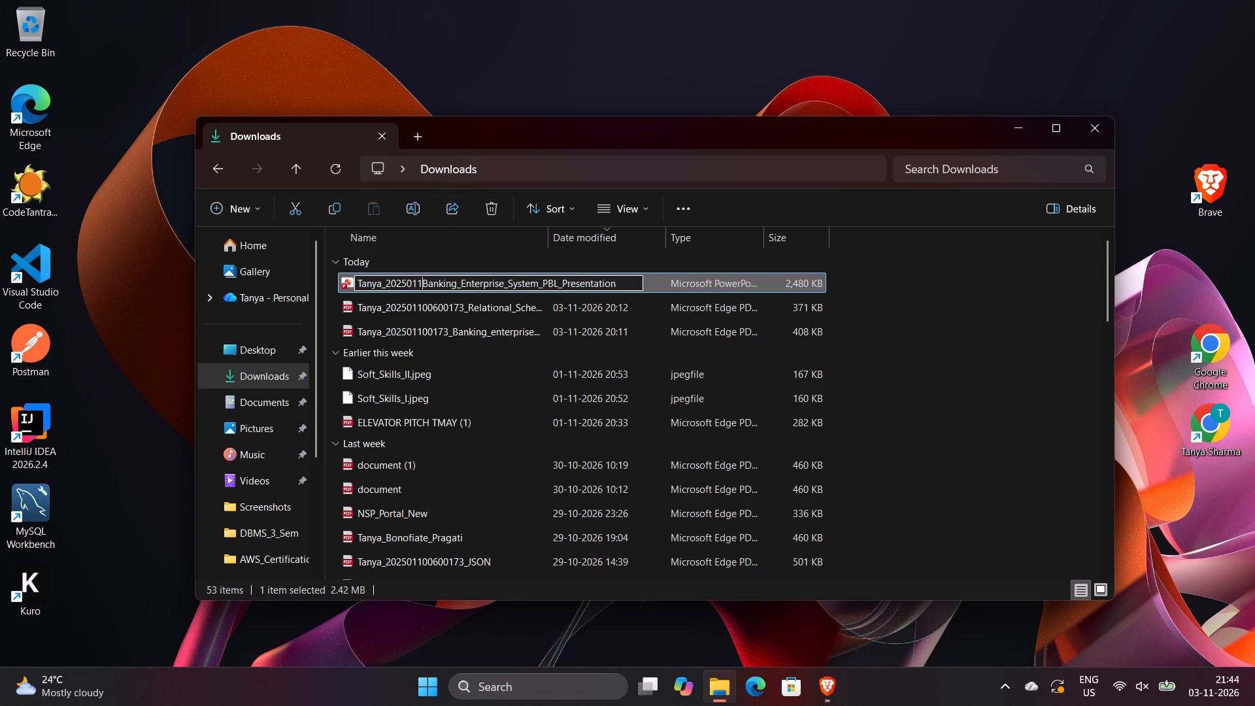
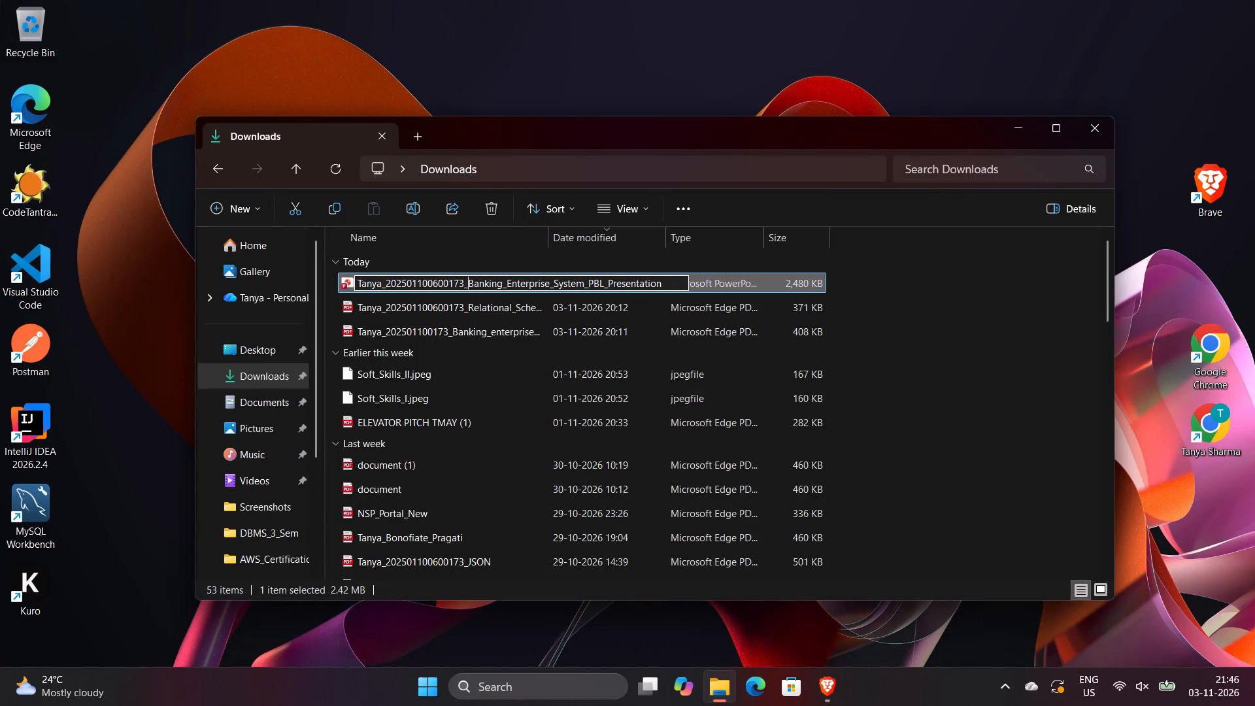
Commit the edited file name of the Banking Enterprise System PBL presentation in the Downloads folder.
key("ctrl+s")
left_click(1058, 326)
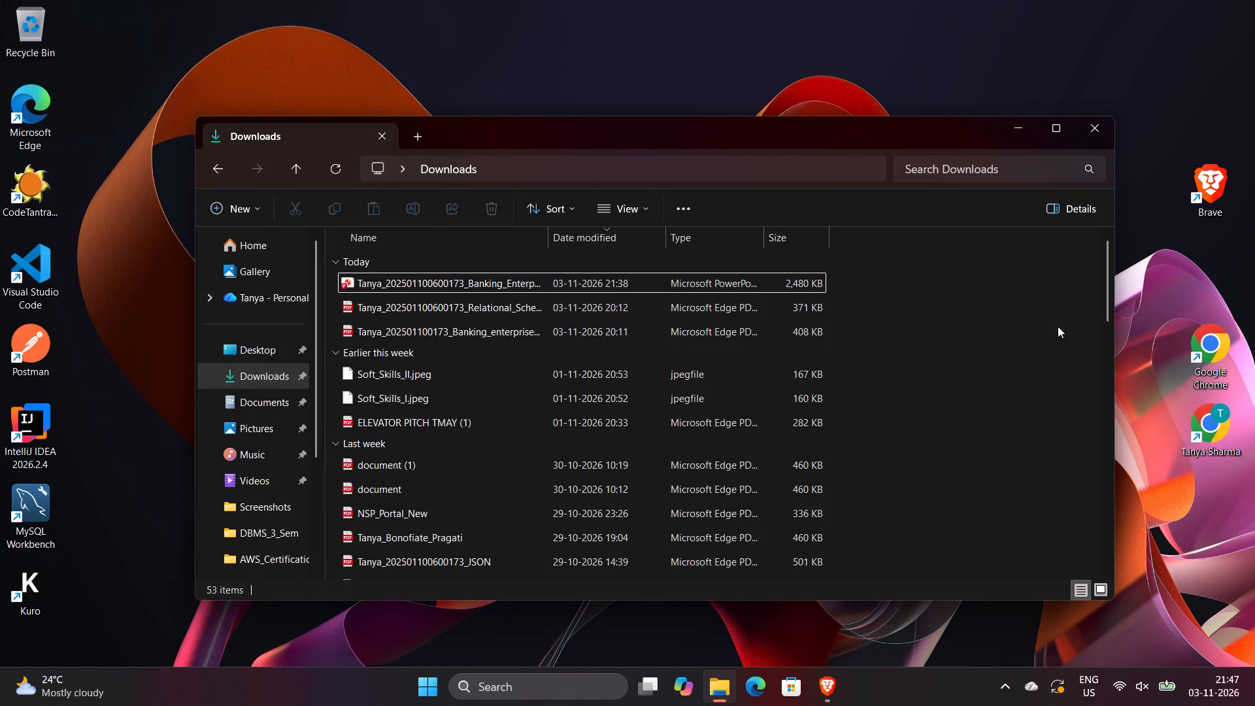
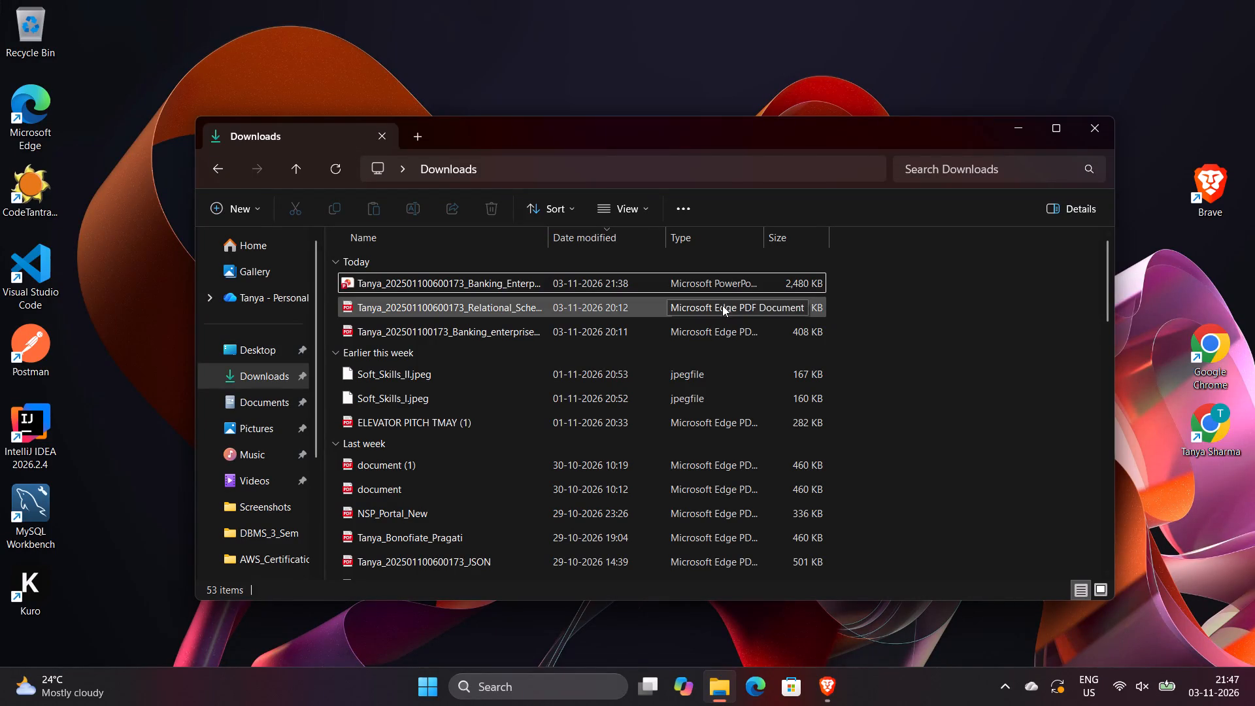
Select the renamed Banking Enterprise System PowerPoint presentation in the Downloads folder.
left_click(440, 275)
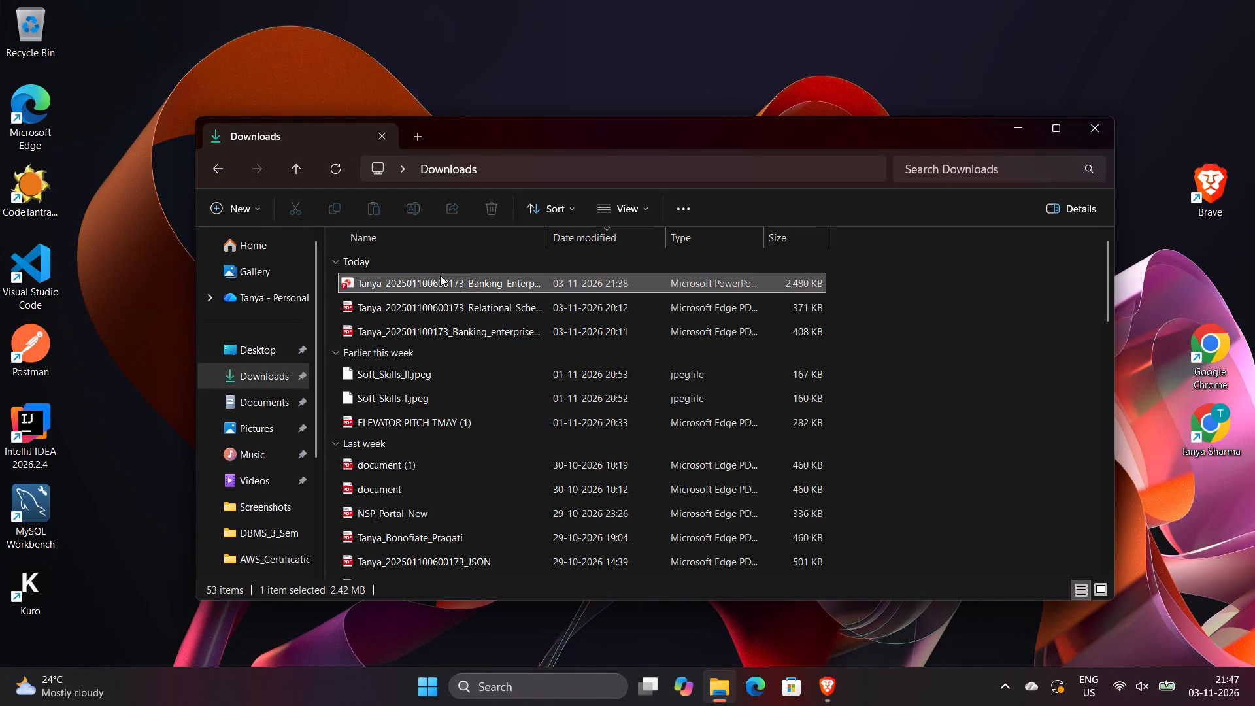
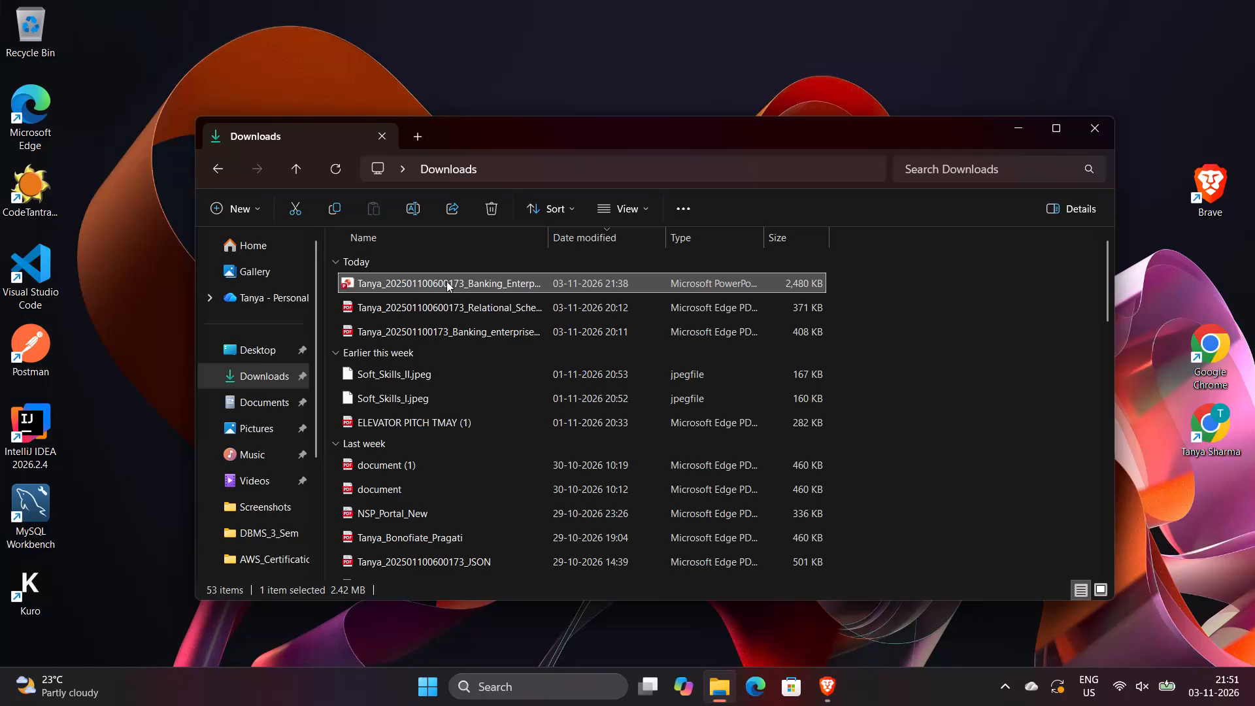
Open the Banking Enterprise System presentation's file name for editing to check it in full, leaving the name as is.
left_click(410, 209)
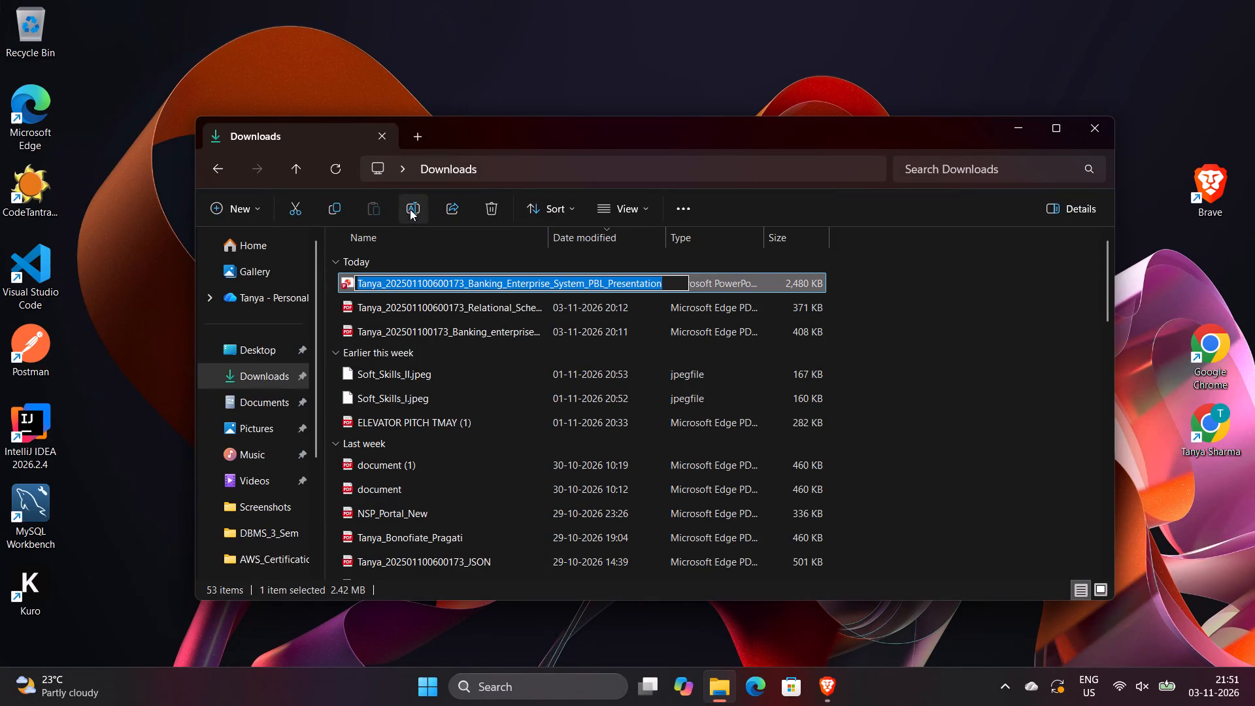
left_click(667, 324)
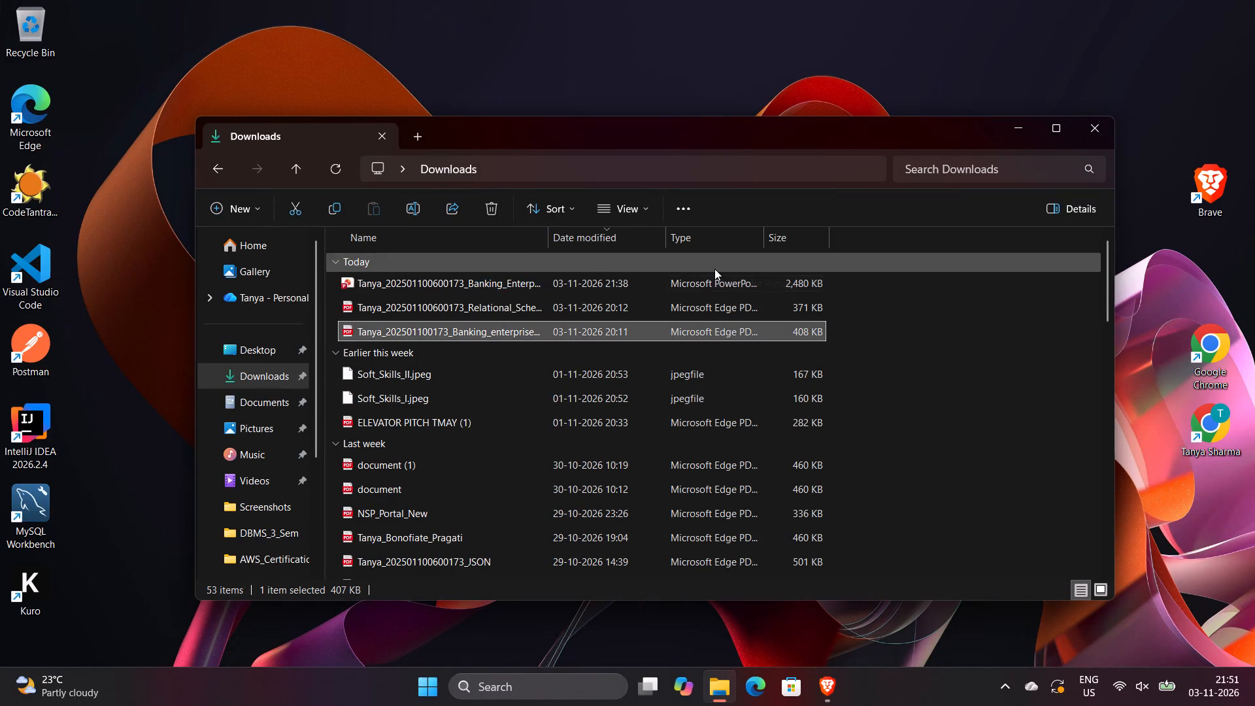
Close the Downloads folder window.
double_click(1101, 118)
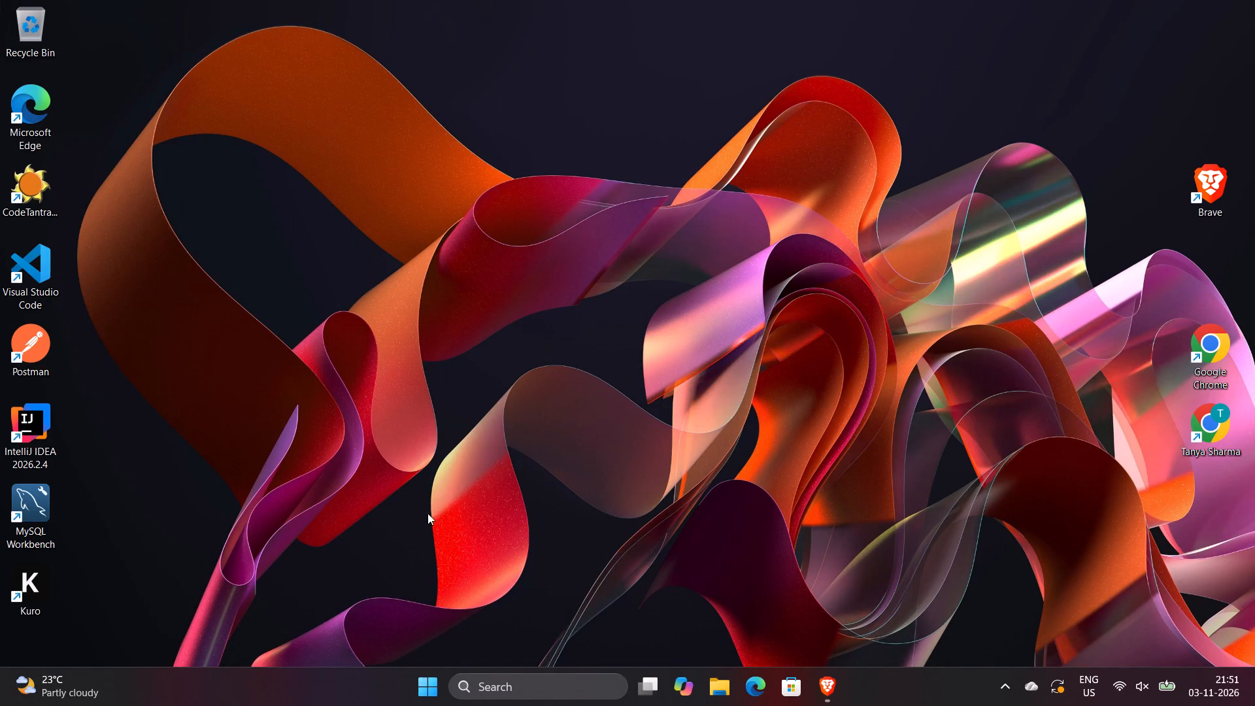
Search the computer for "wh" to find and open WhatsApp.
left_click(524, 693)
type("wh")
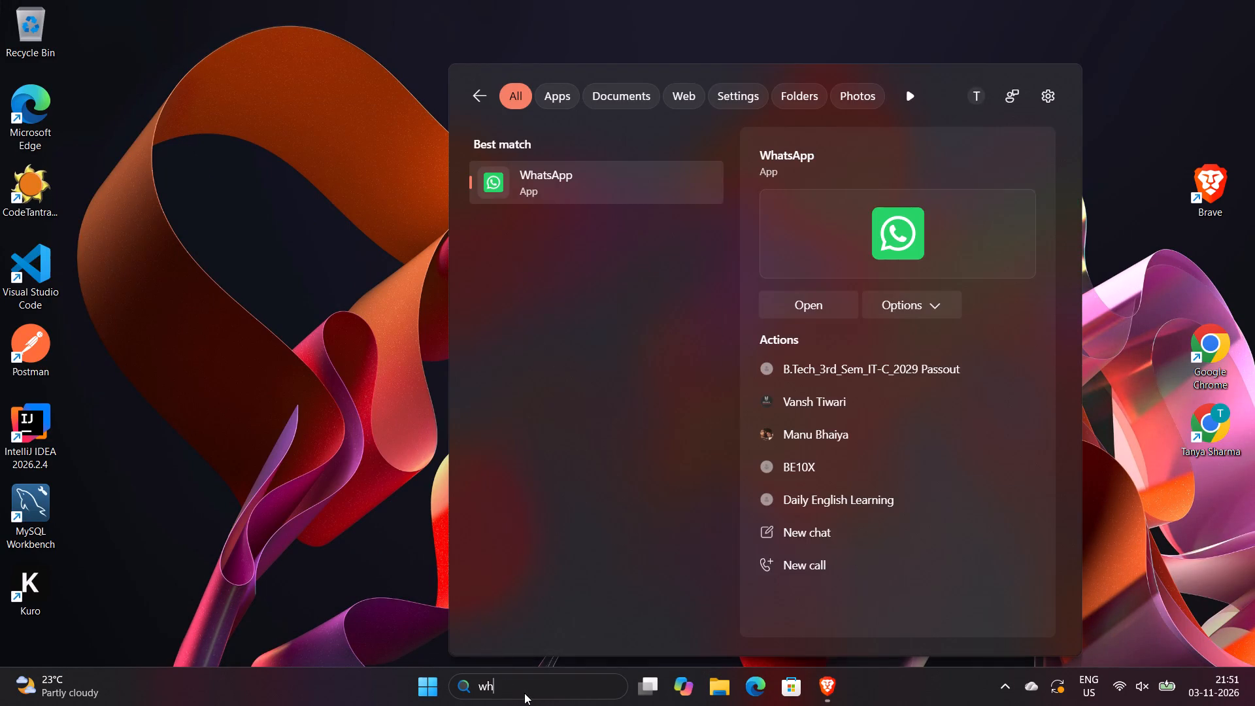
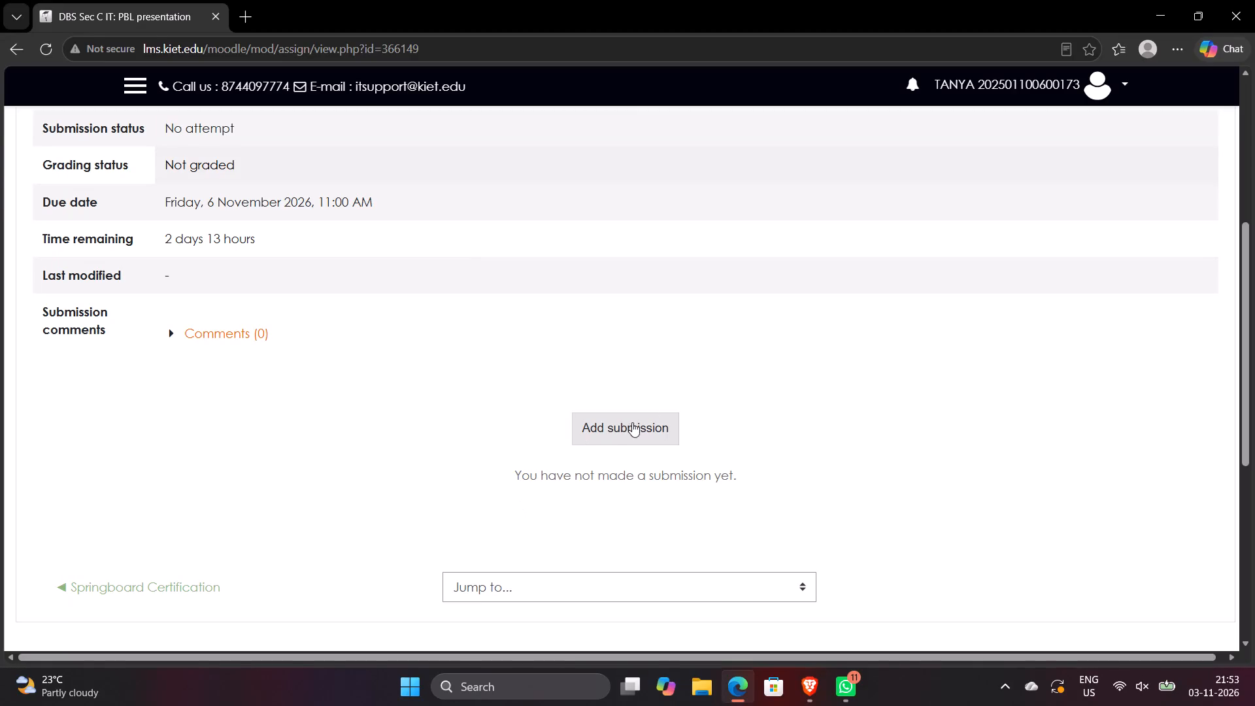
Start a submission for the PBL presentation assignment and accept the declaration that it is own work.
left_click(627, 426)
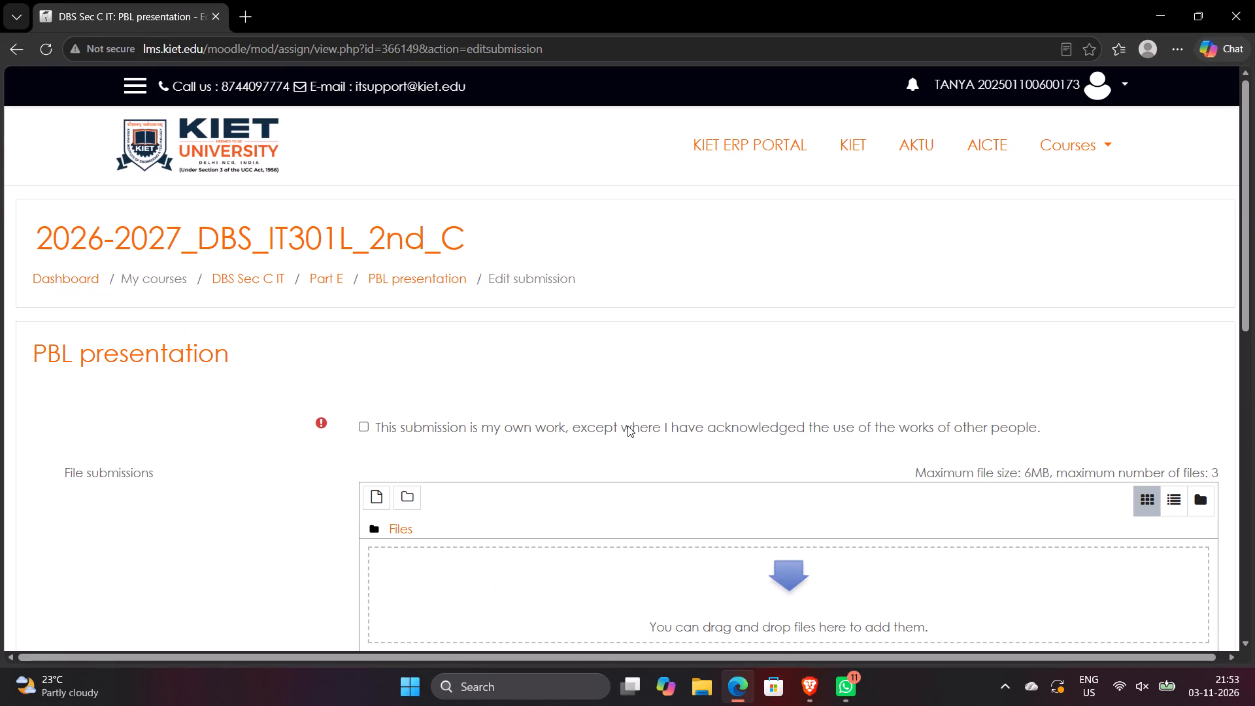
left_click(366, 424)
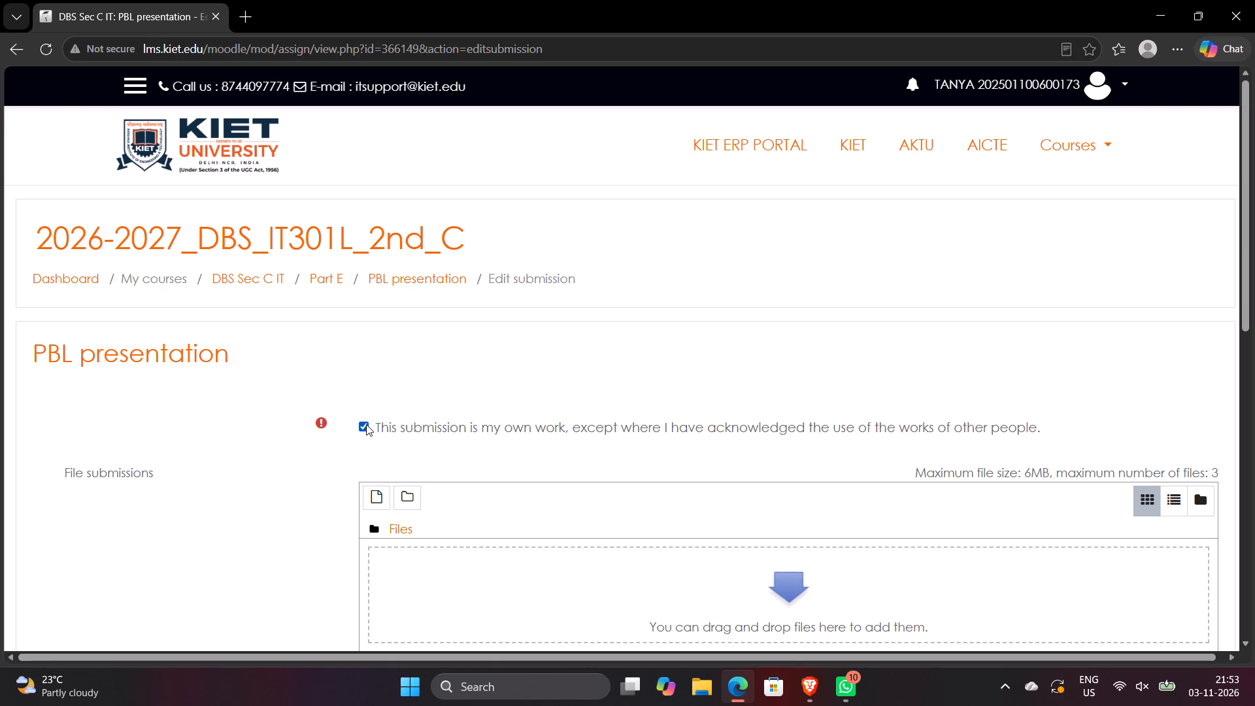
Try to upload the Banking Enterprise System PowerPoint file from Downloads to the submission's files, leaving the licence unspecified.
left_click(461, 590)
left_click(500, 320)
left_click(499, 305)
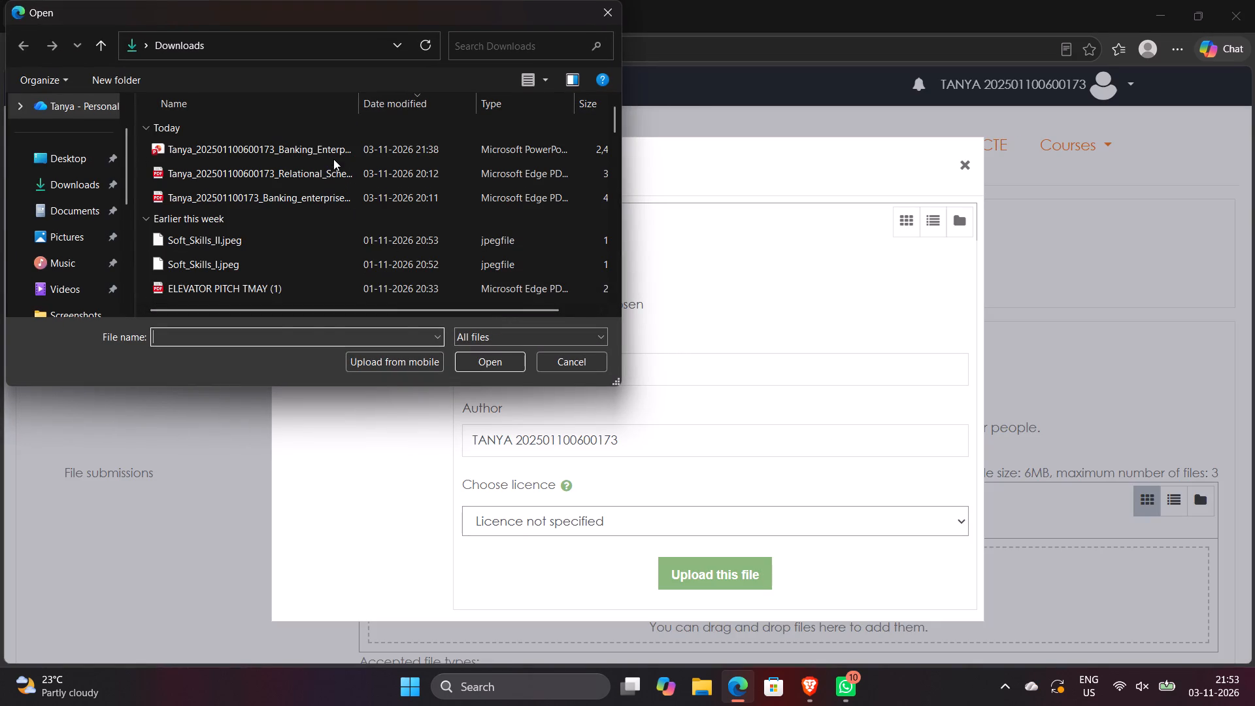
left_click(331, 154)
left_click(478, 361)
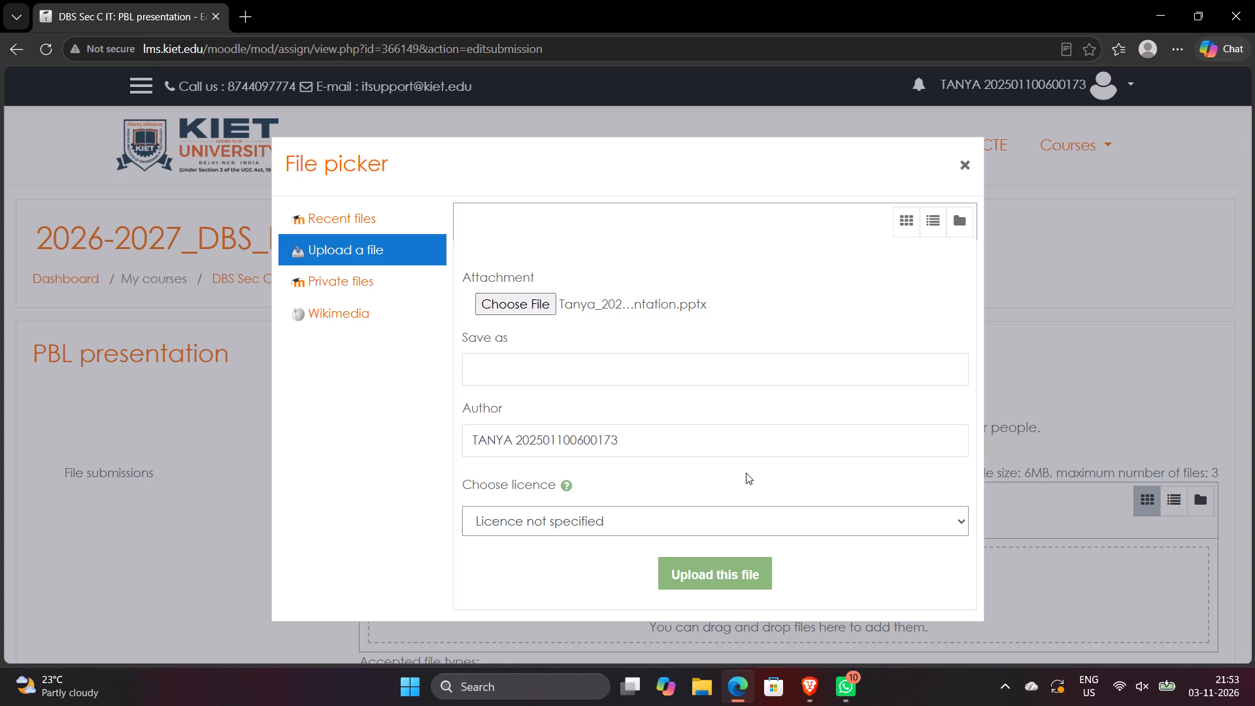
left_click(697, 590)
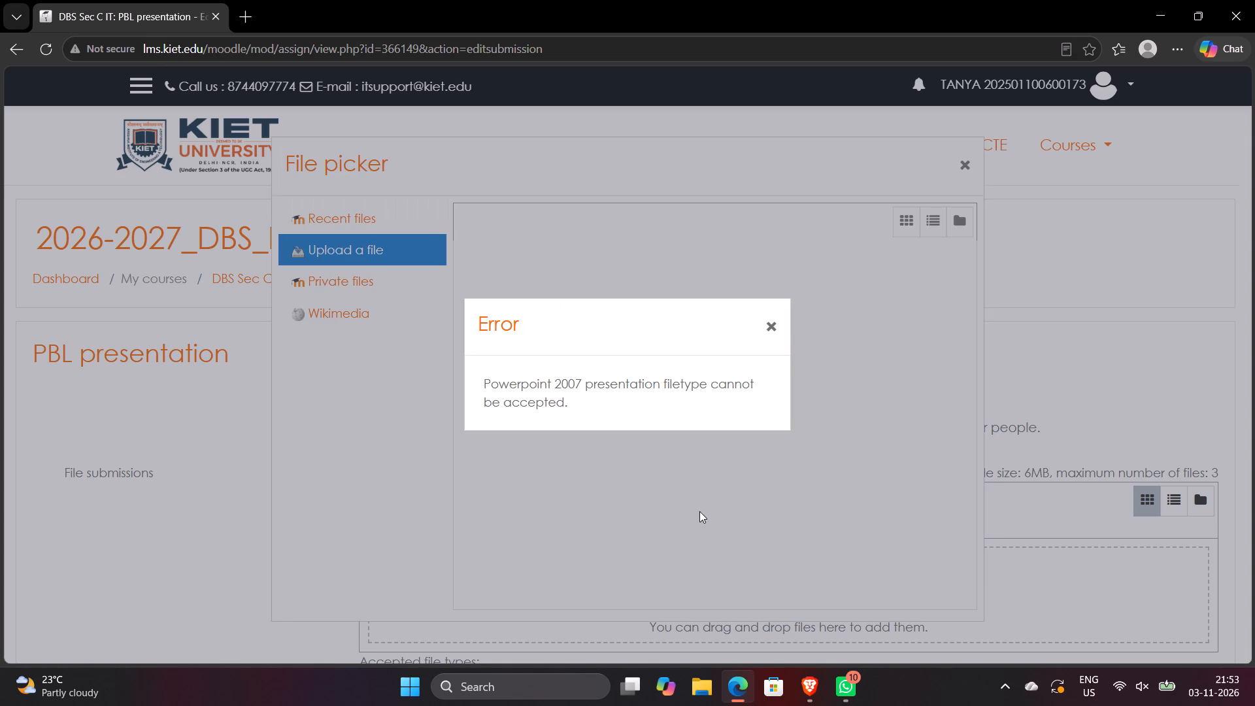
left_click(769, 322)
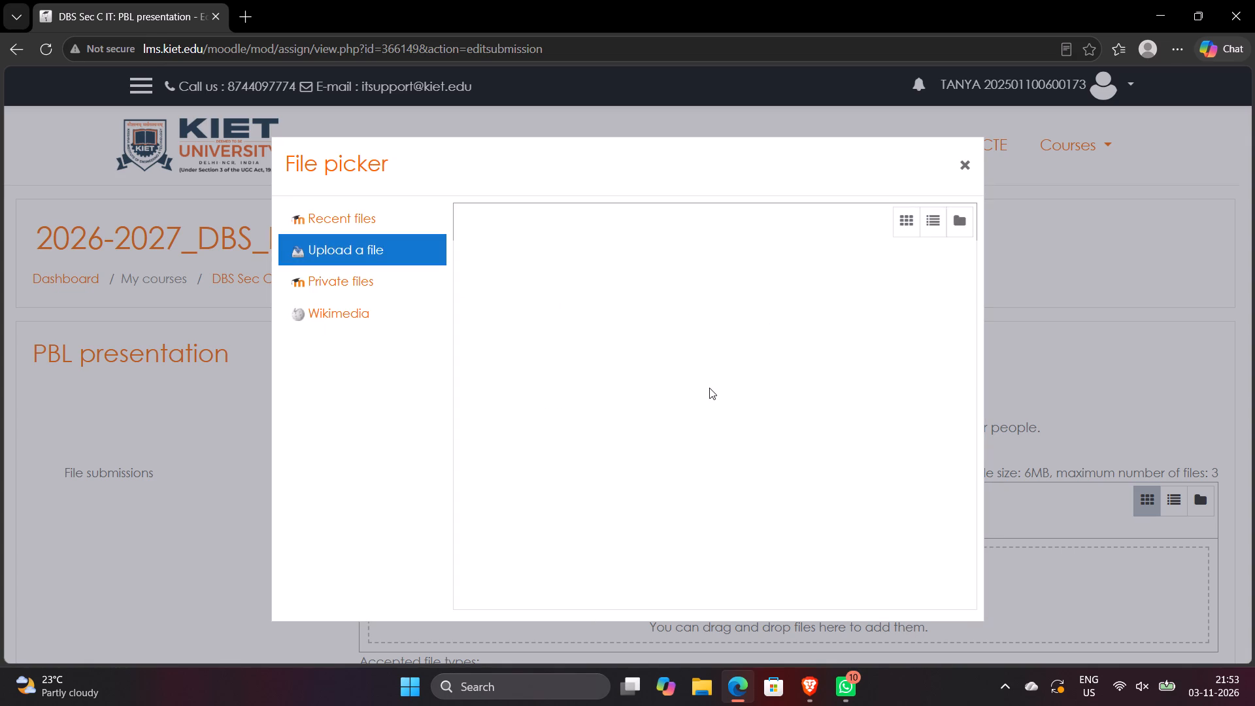
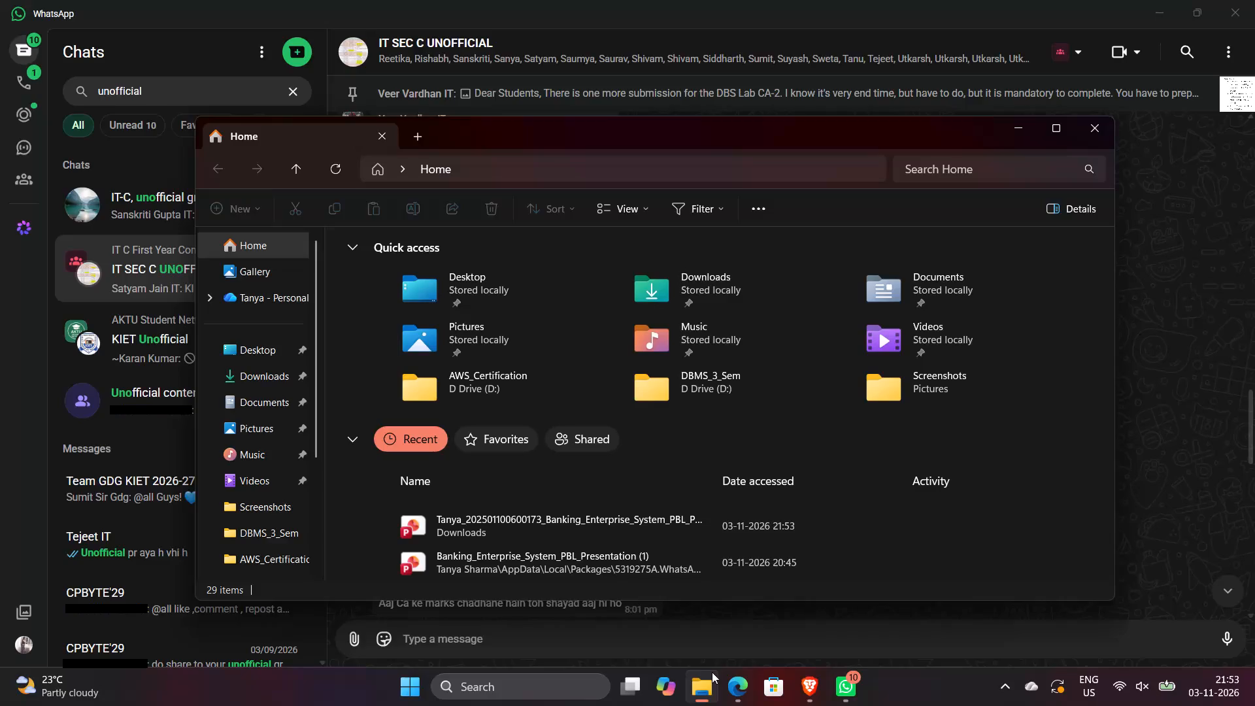
Open the Banking Enterprise System presentation from Downloads and save a PDF copy of it in Downloads under the same name.
left_click(257, 384)
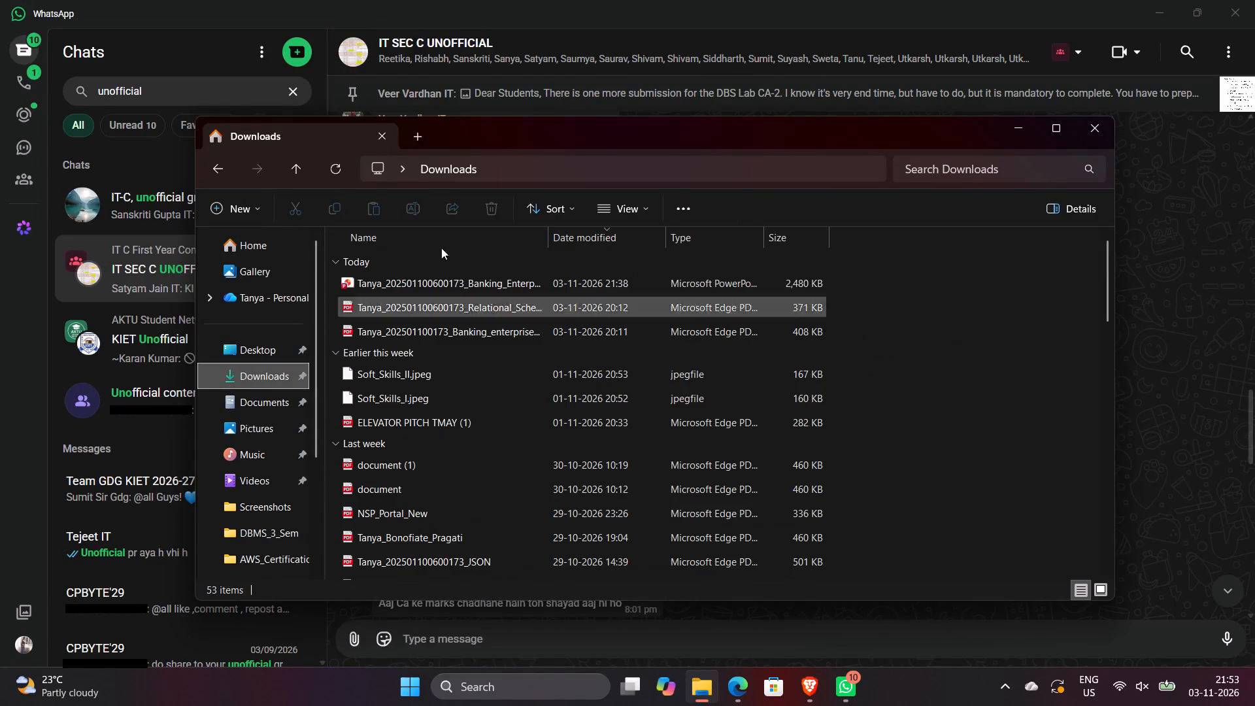
double_click(478, 282)
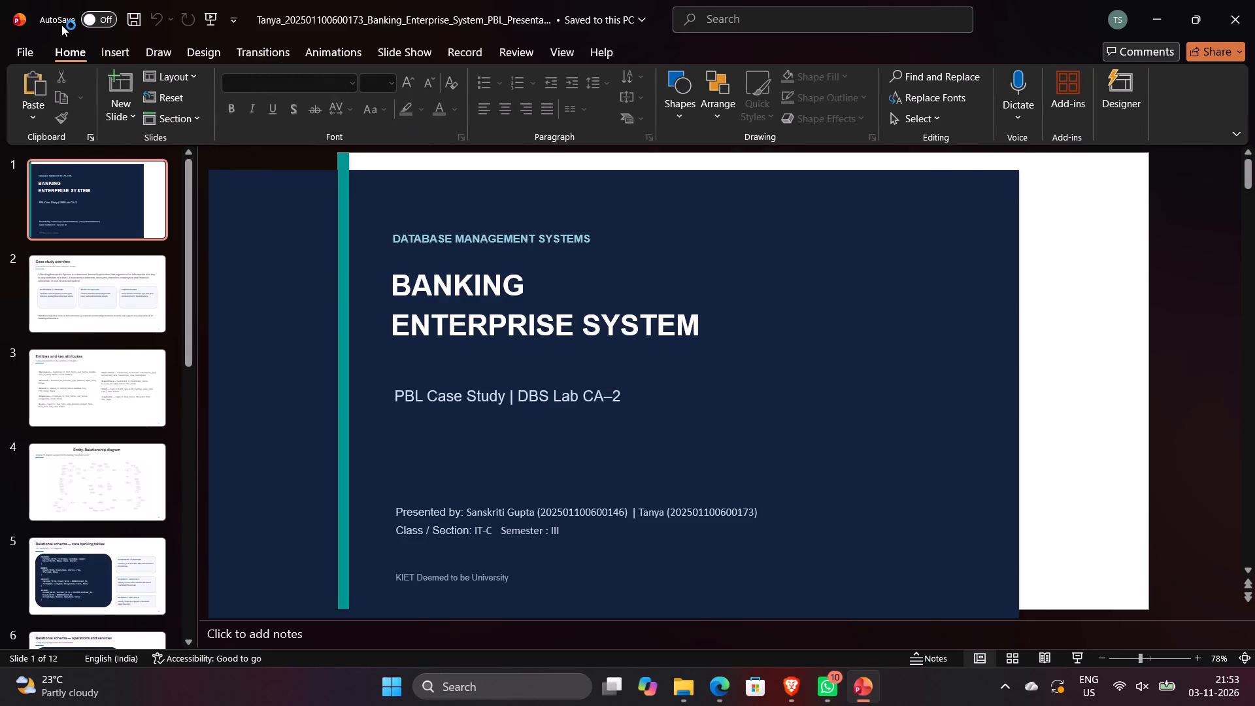
left_click(30, 43)
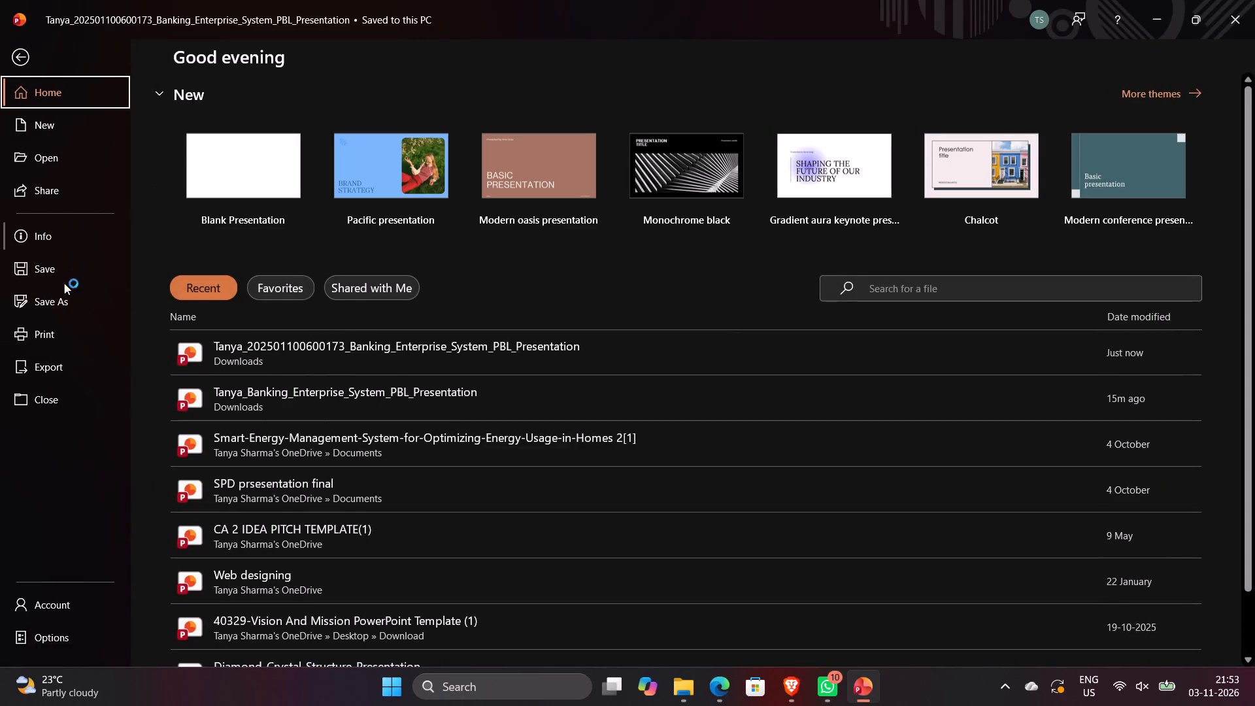
left_click(63, 292)
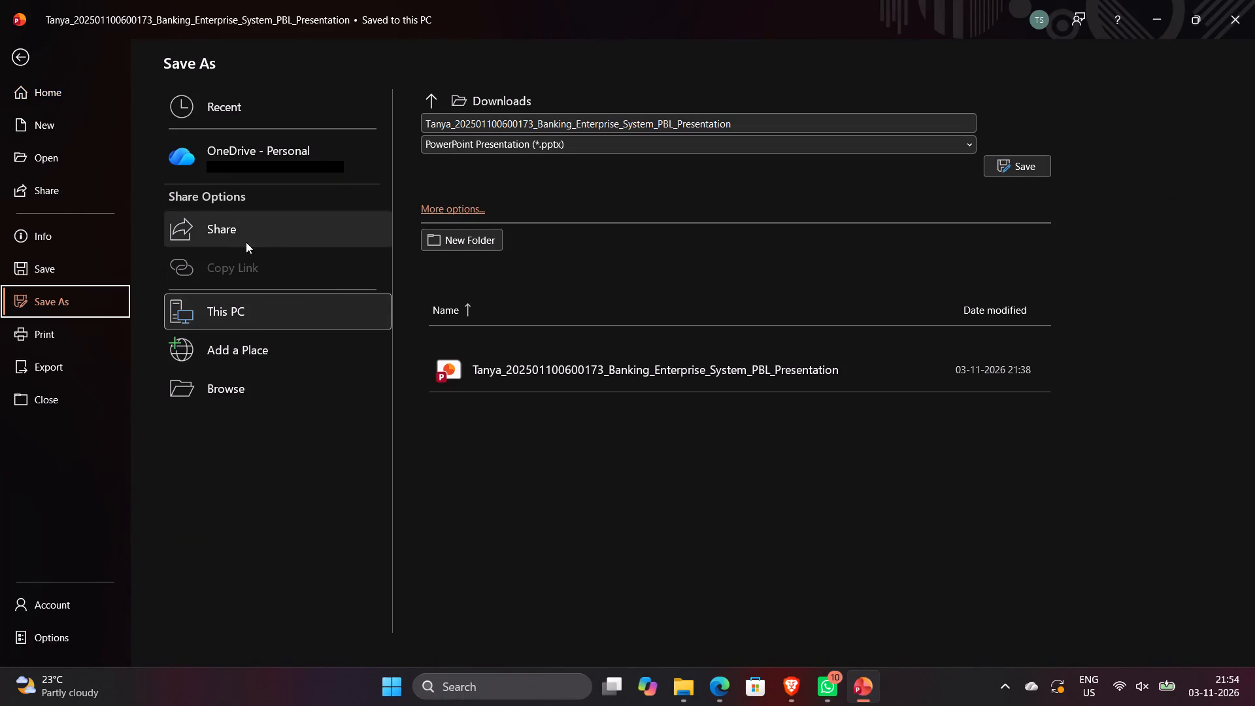
left_click(254, 377)
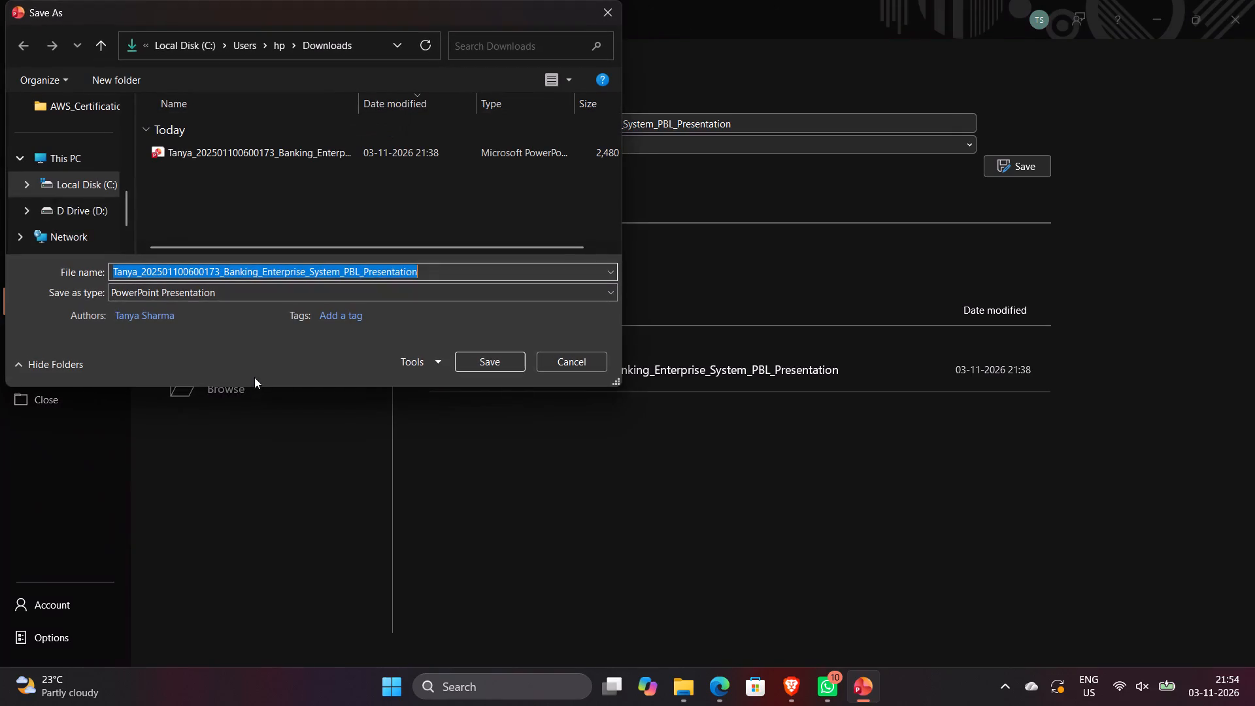
left_click(155, 289)
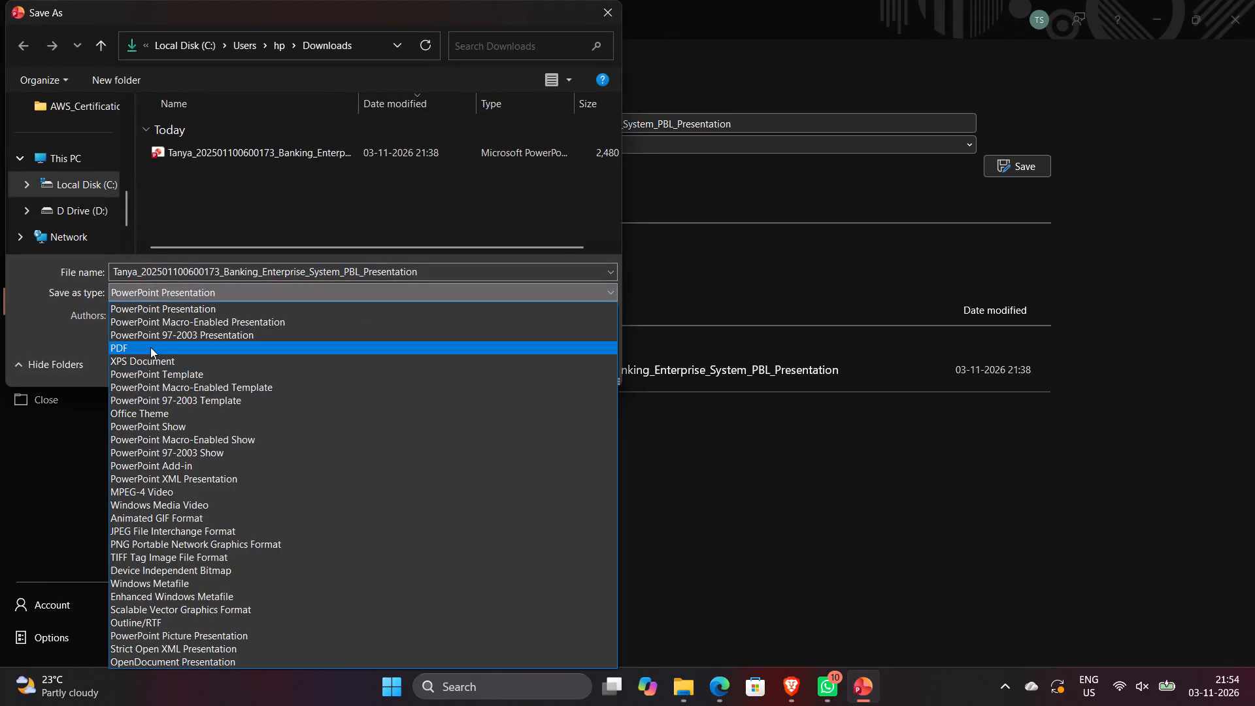
left_click(150, 351)
scroll(108, 279, "up", 2)
scroll(86, 156, "up", 3)
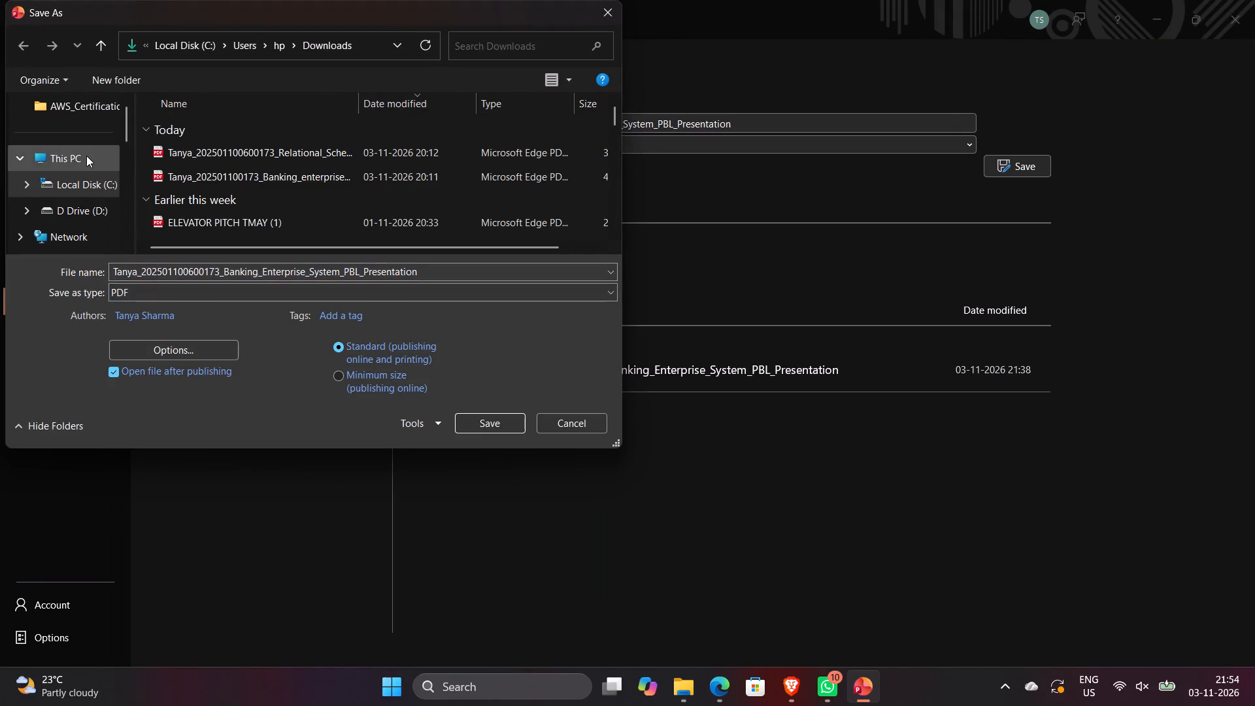
left_click(69, 248)
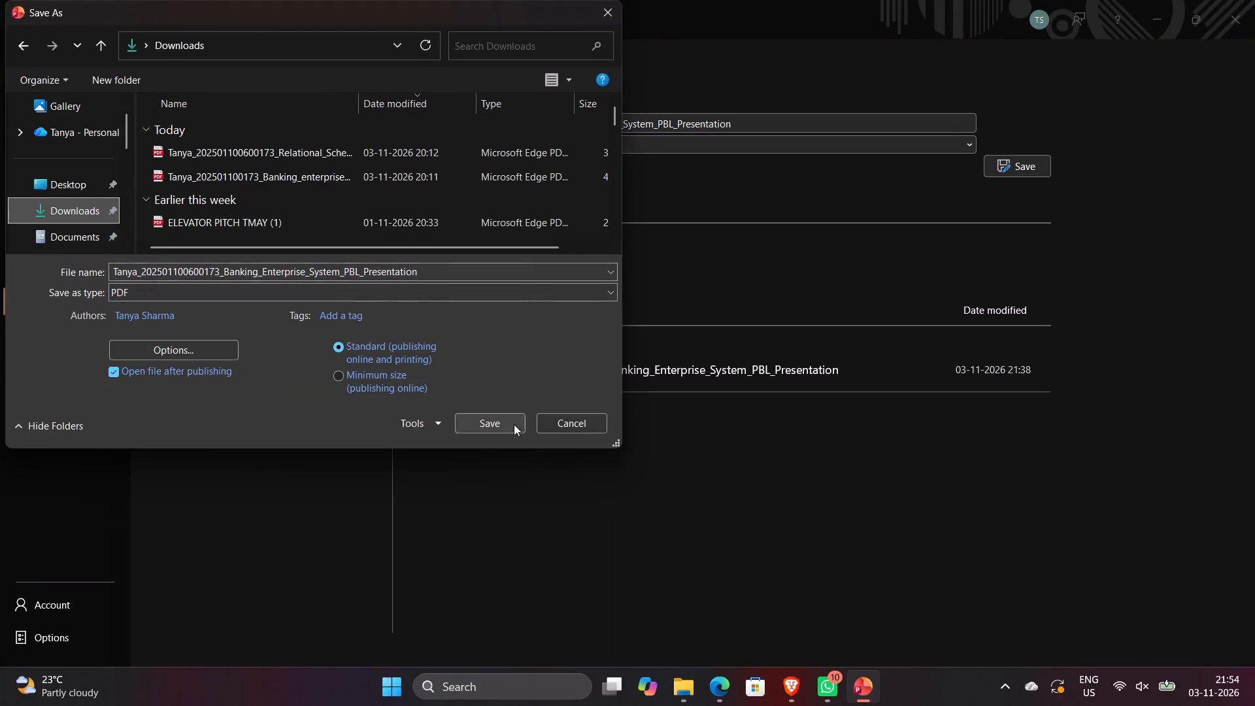
left_click(516, 425)
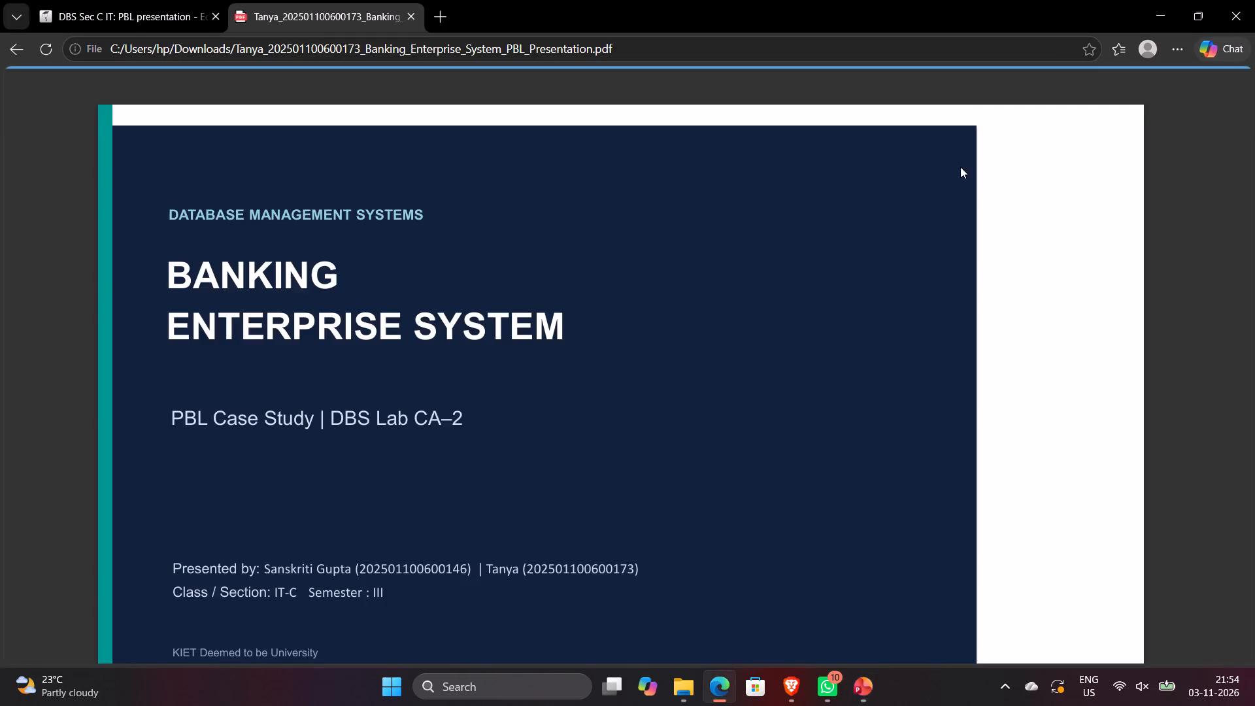
Look through all pages of the exported Banking Enterprise System PDF, from the title page to the conclusion.
scroll(839, 241, "down", 17)
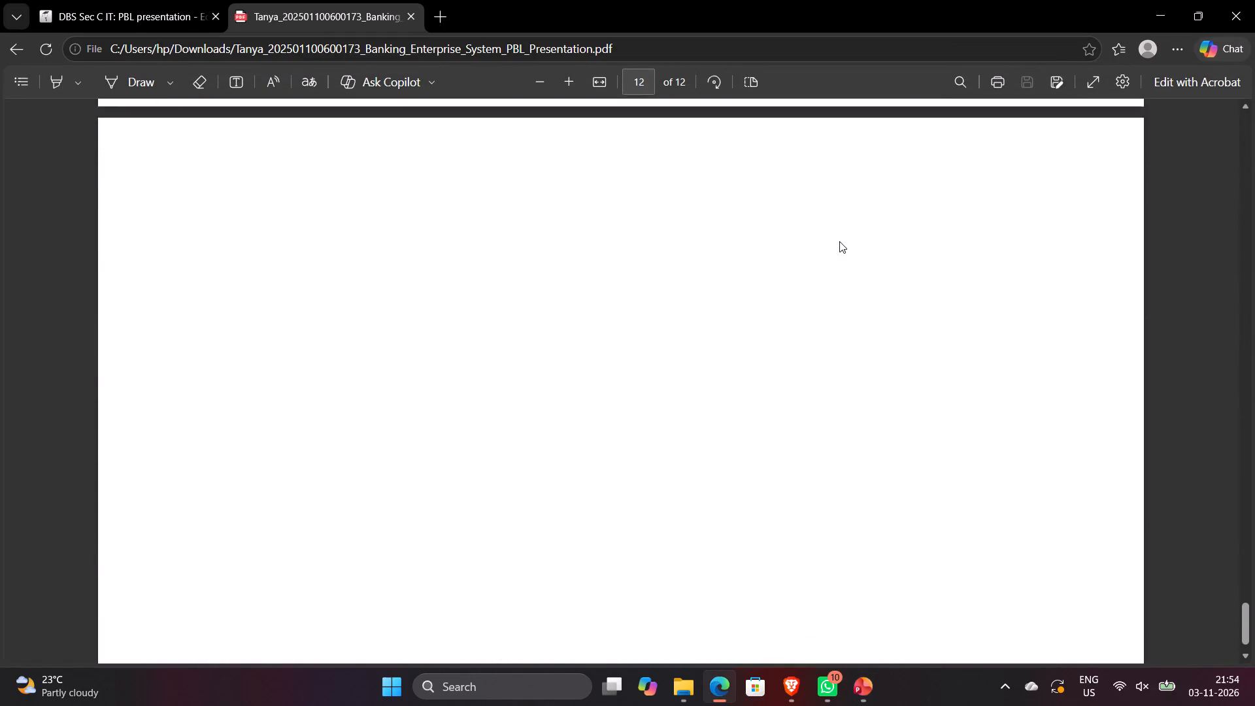
scroll(839, 241, "down", 4)
scroll(839, 241, "up", 16)
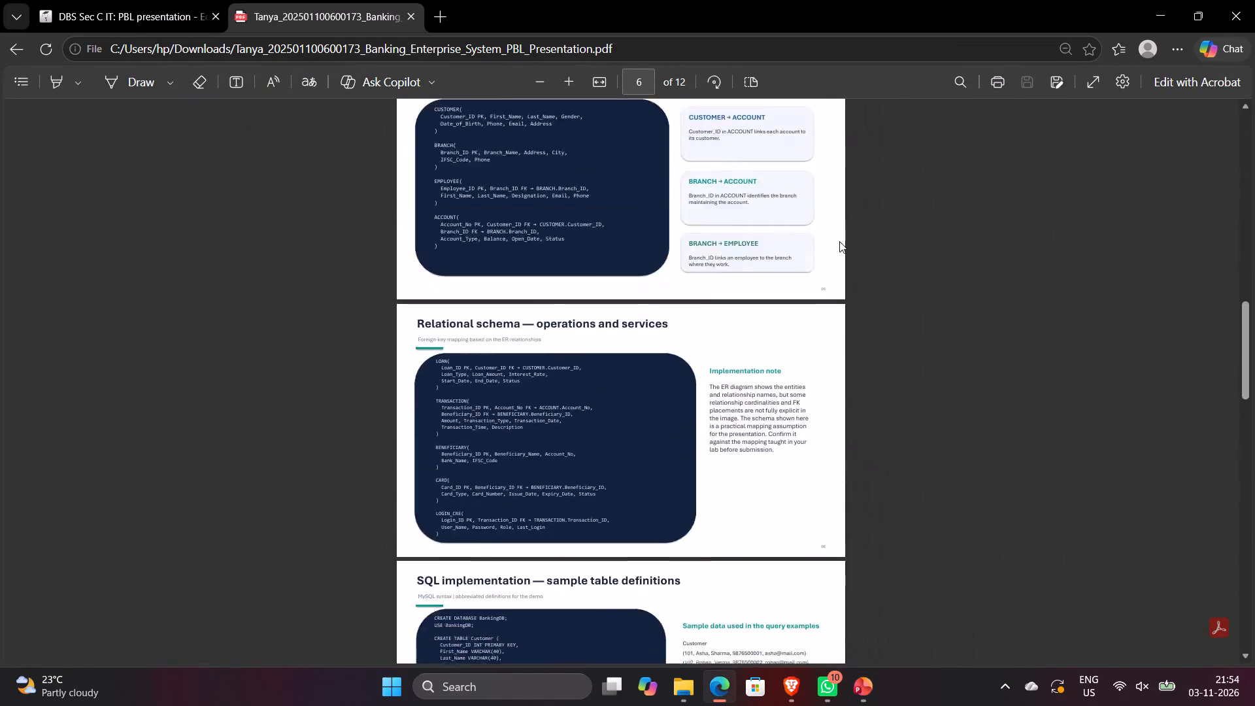
scroll(839, 241, "up", 16)
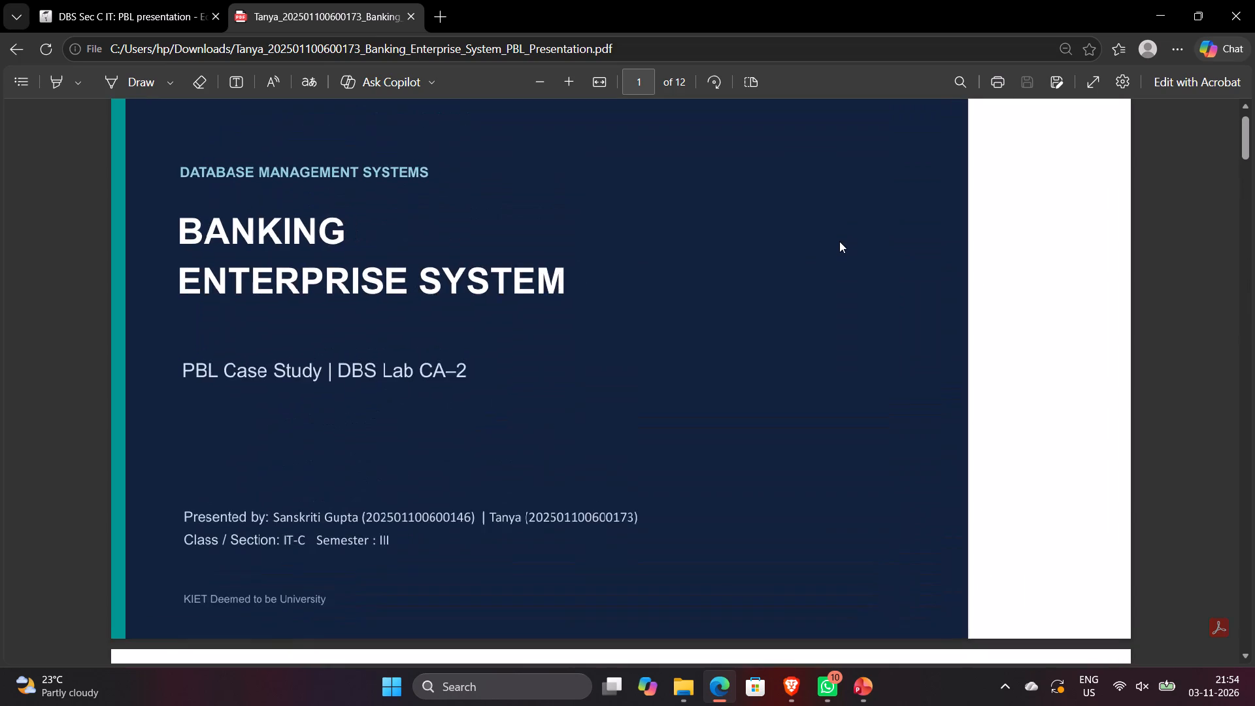
scroll(839, 241, "down", 7)
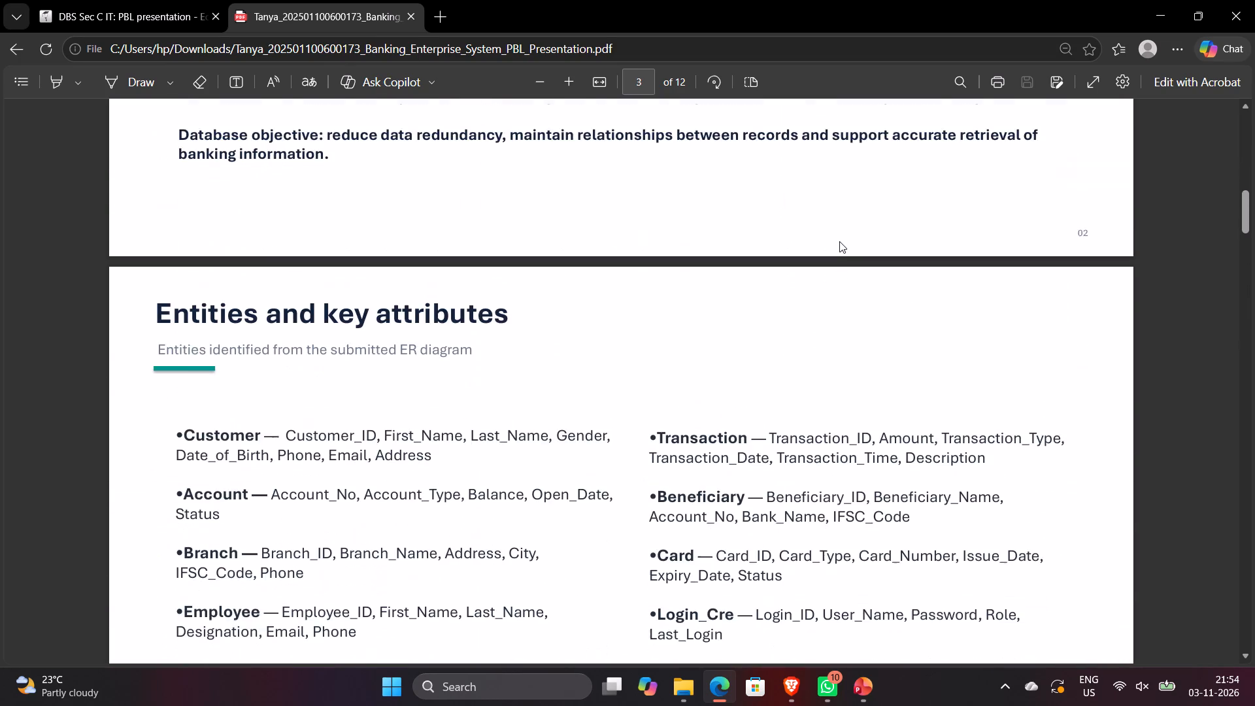
scroll(839, 241, "down", 7)
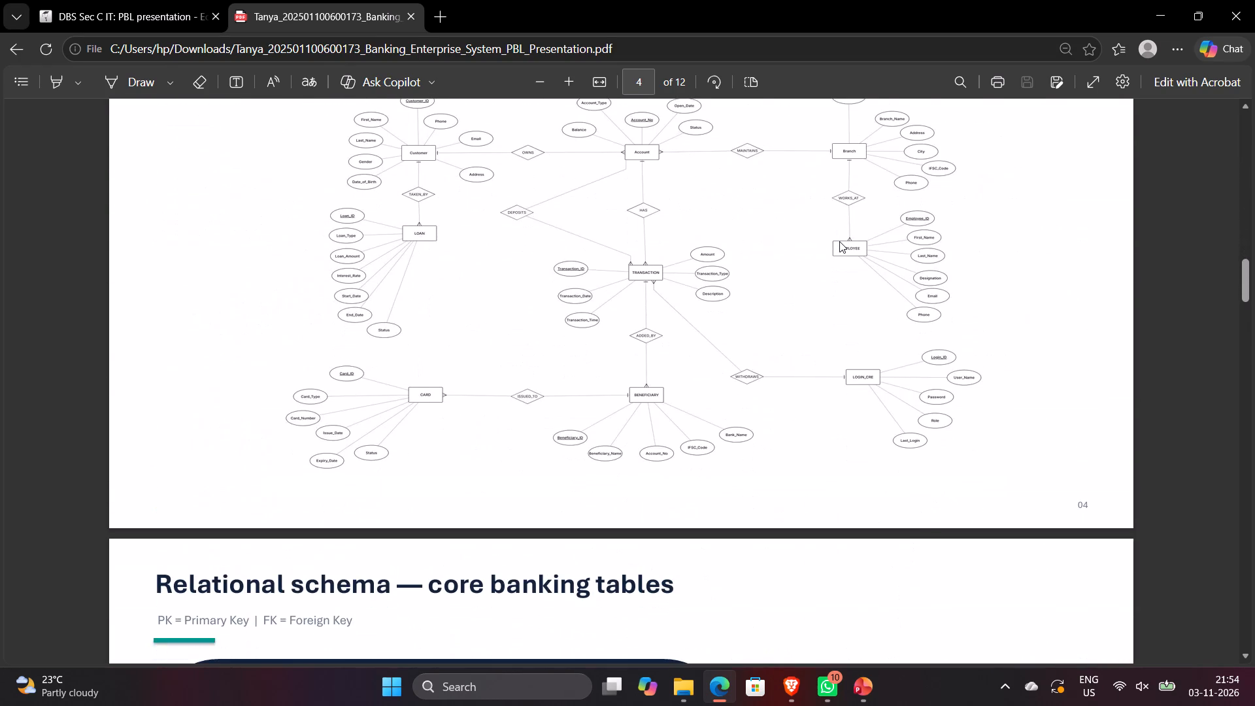
scroll(839, 241, "down", 3)
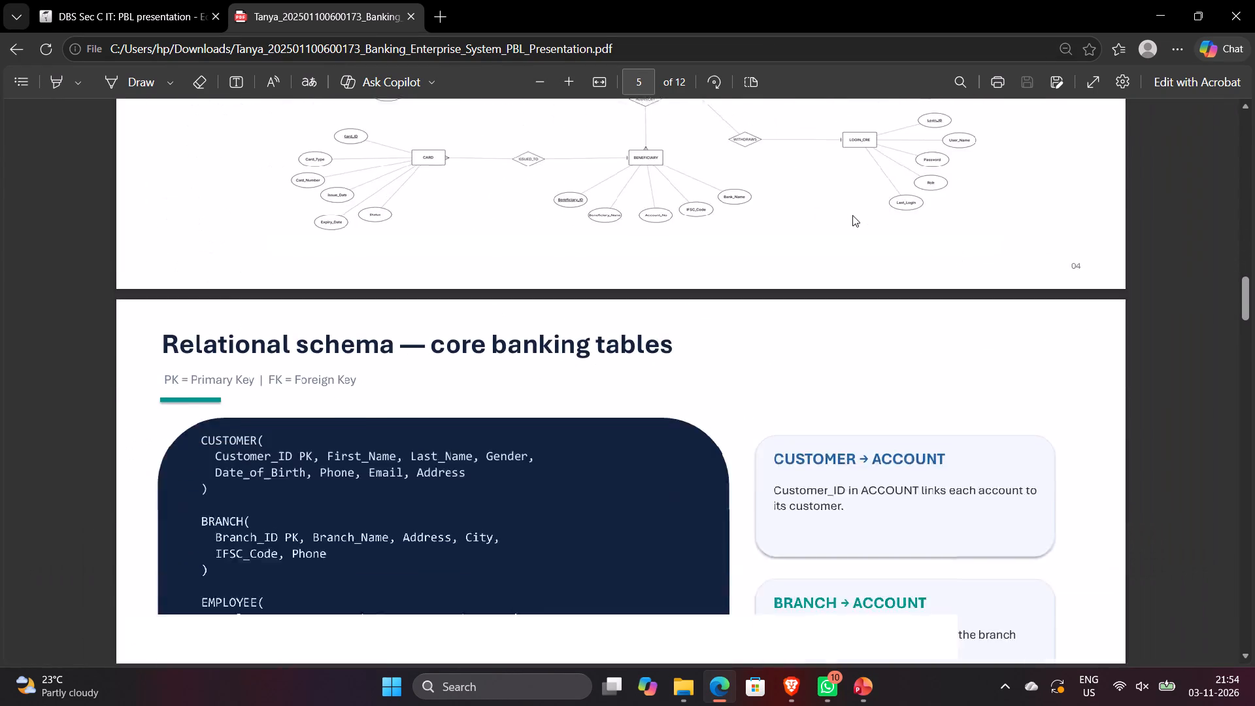
scroll(852, 215, "down", 14)
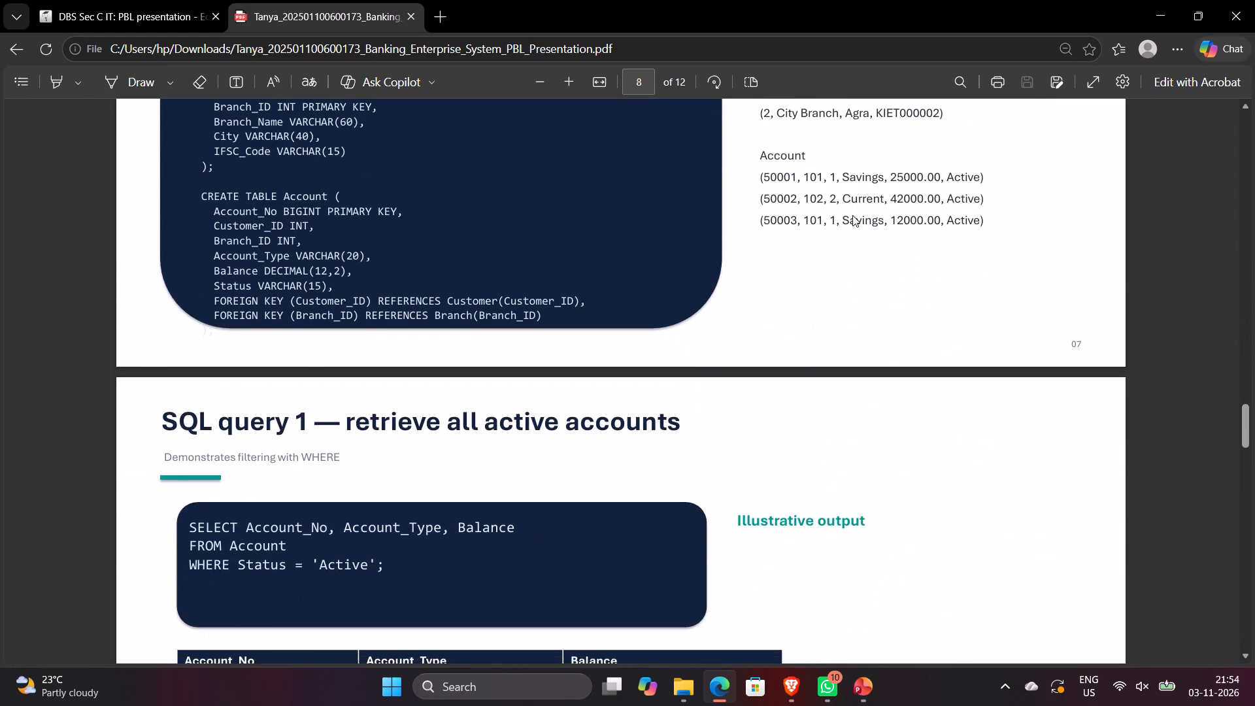
scroll(852, 215, "down", 13)
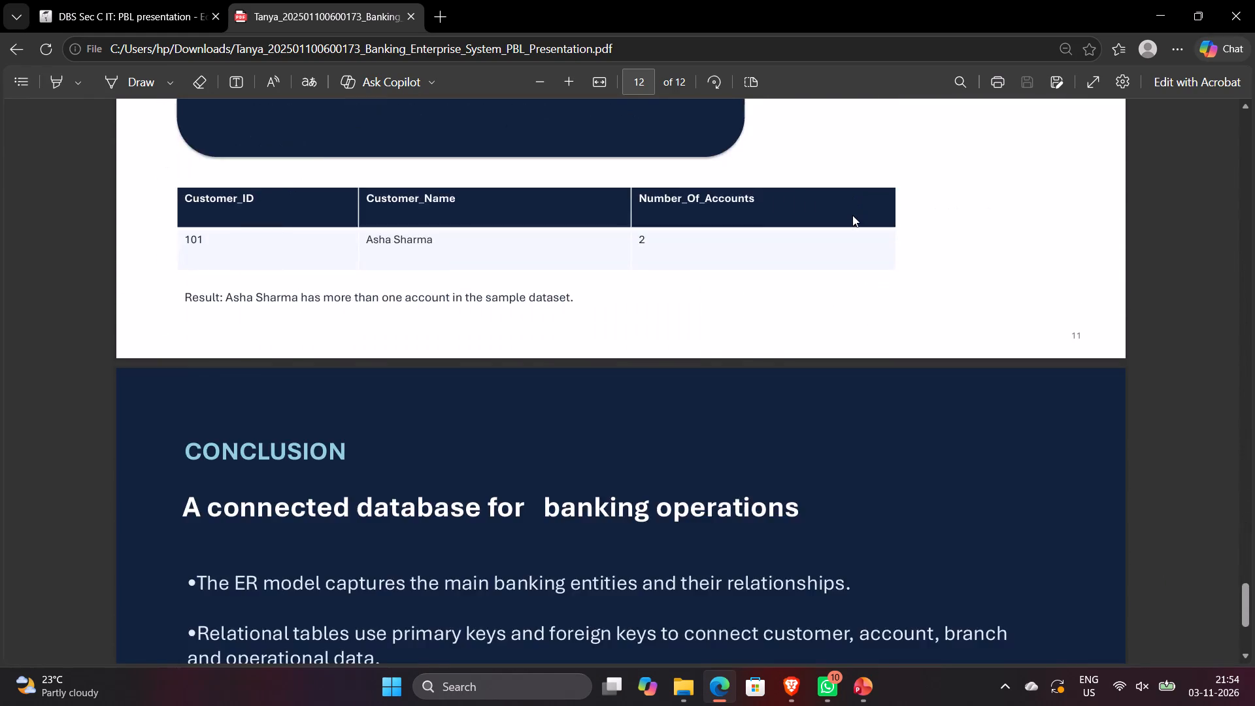
scroll(852, 215, "down", 6)
Dismiss the stalled file picker and upload the Banking Enterprise System PDF from Downloads to the submission's files, leaving the licence unspecified.
left_click(1246, 7)
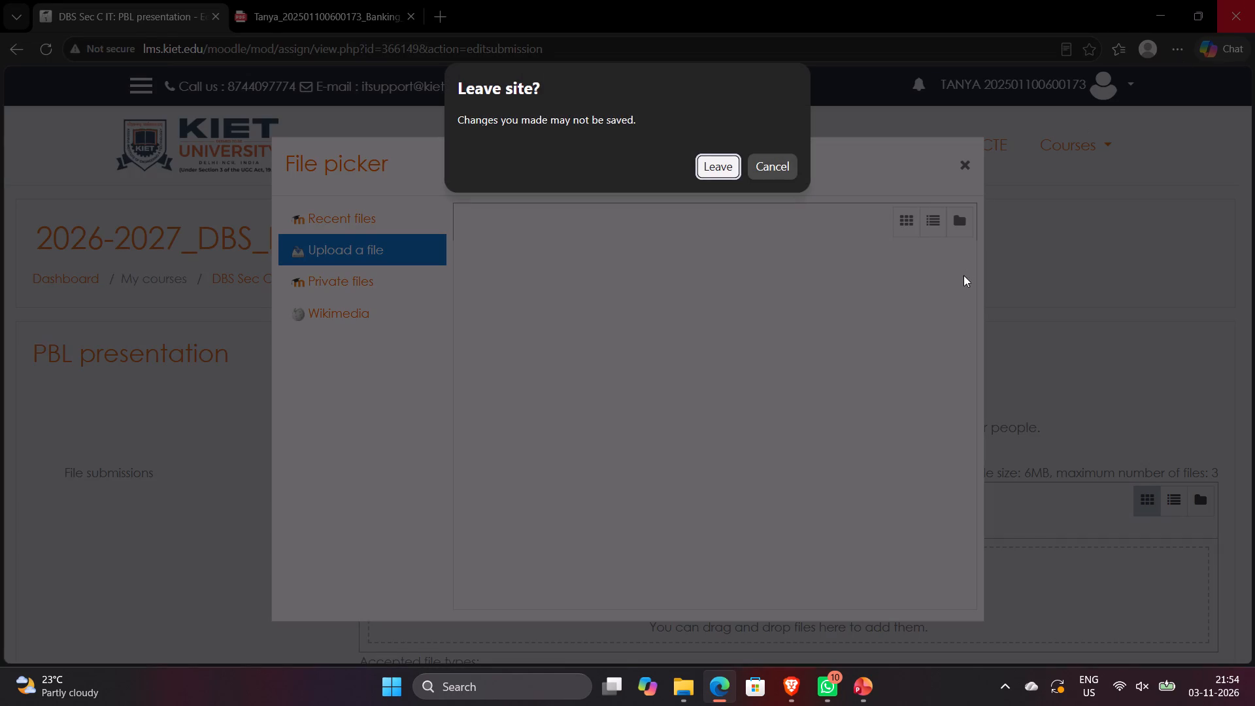
left_click(767, 165)
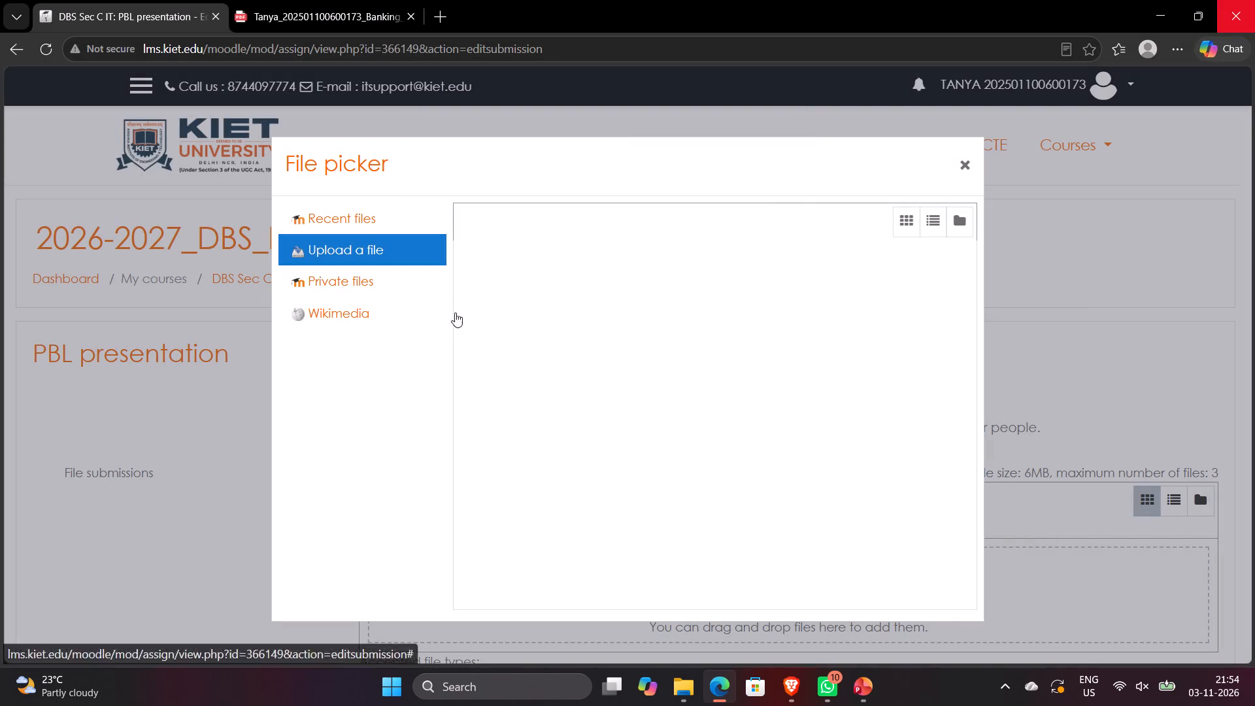
left_click(962, 169)
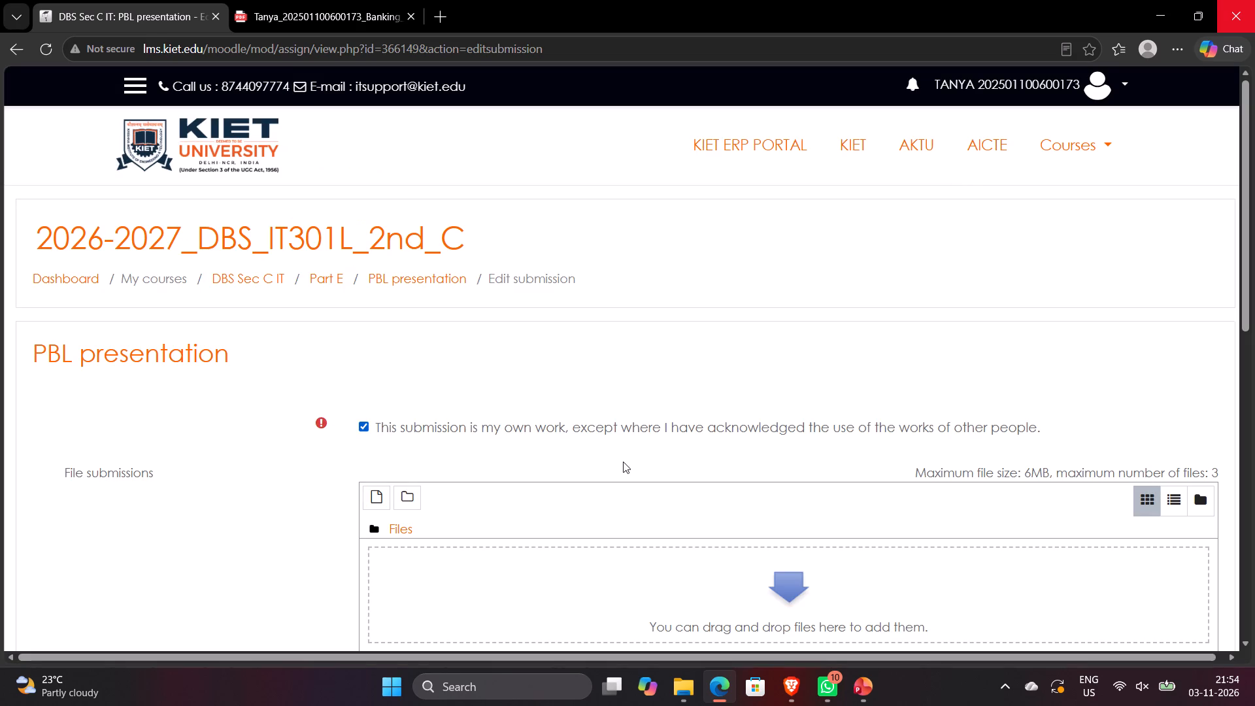
left_click(507, 570)
left_click(521, 297)
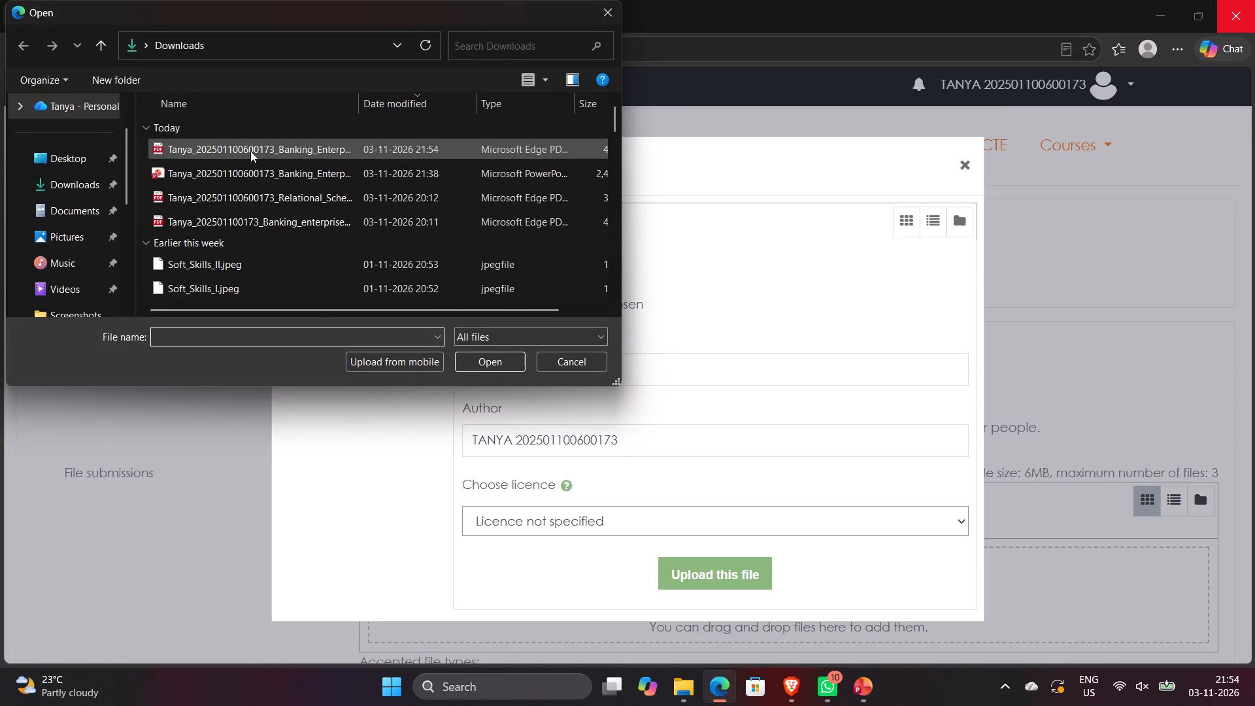
left_click(250, 151)
left_click(477, 358)
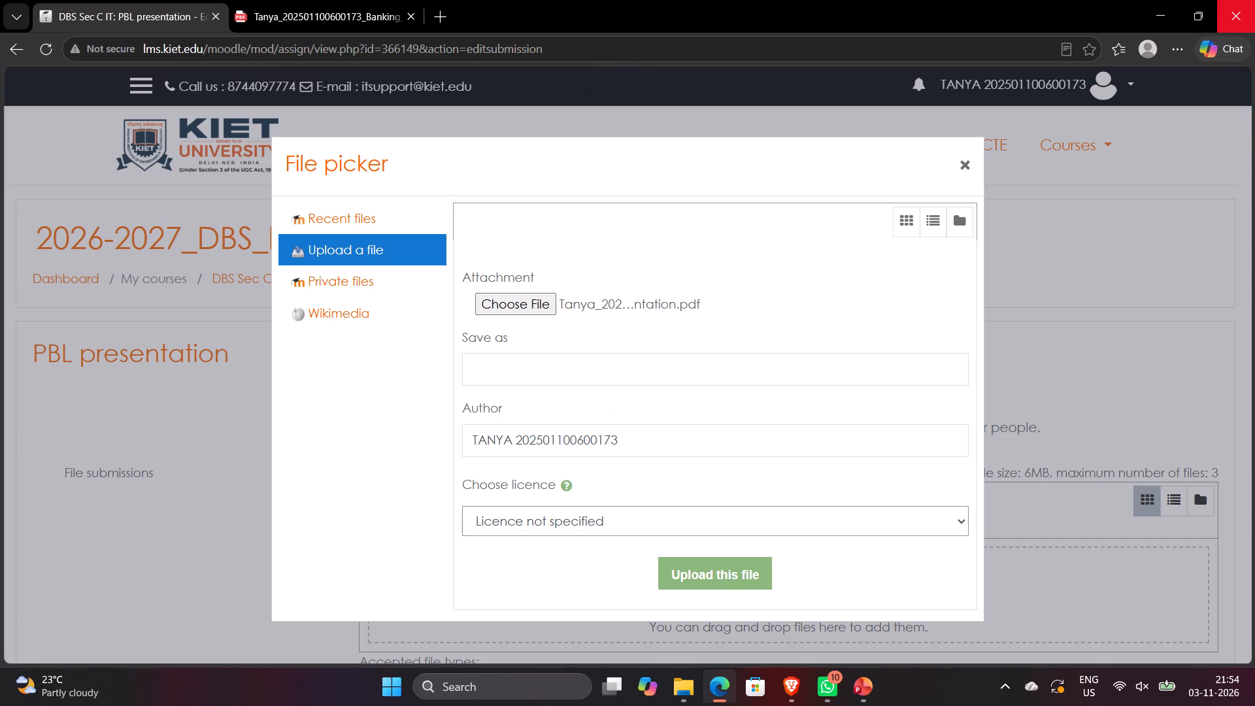
left_click(724, 562)
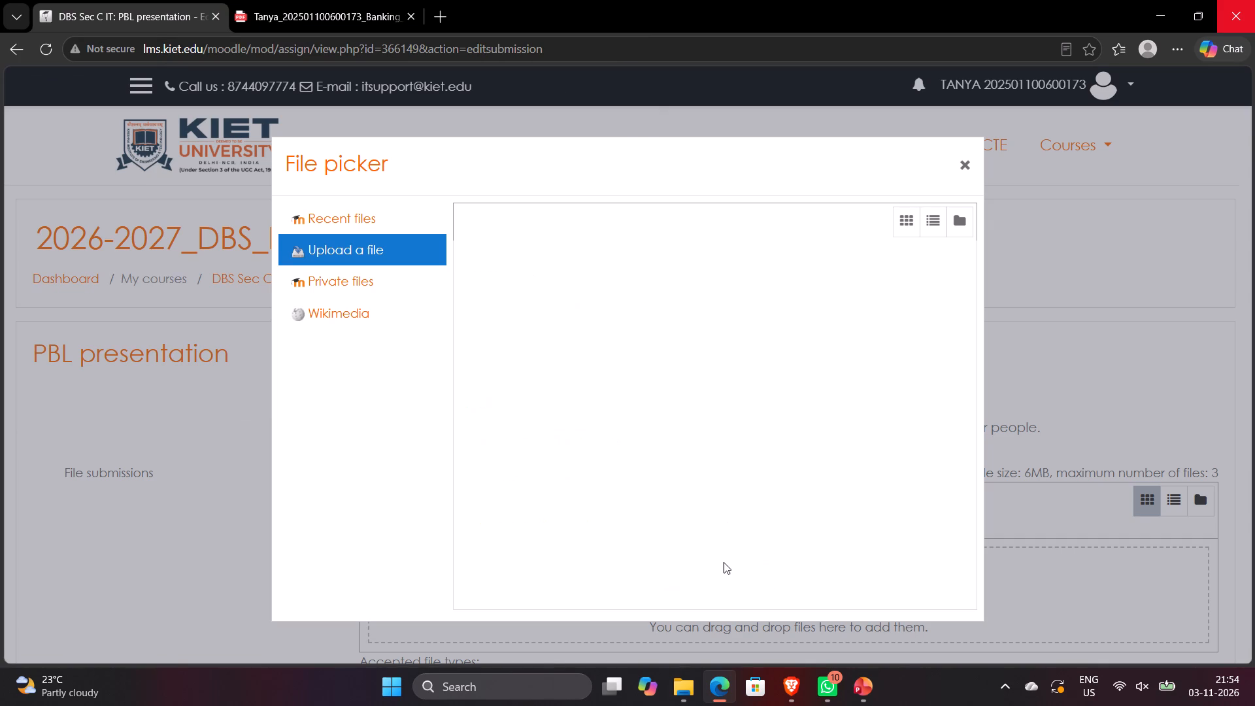
Save the PBL presentation submission with the attached PDF and review its submission status.
scroll(705, 604, "down", 2)
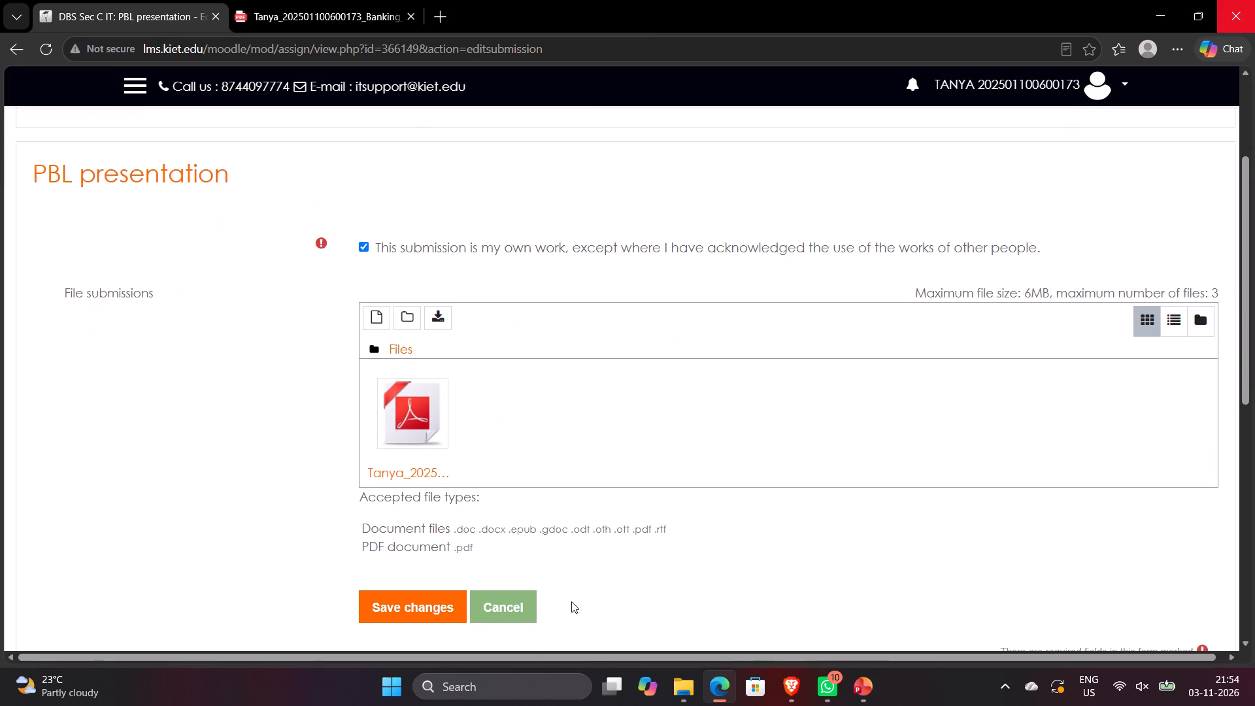
left_click(444, 607)
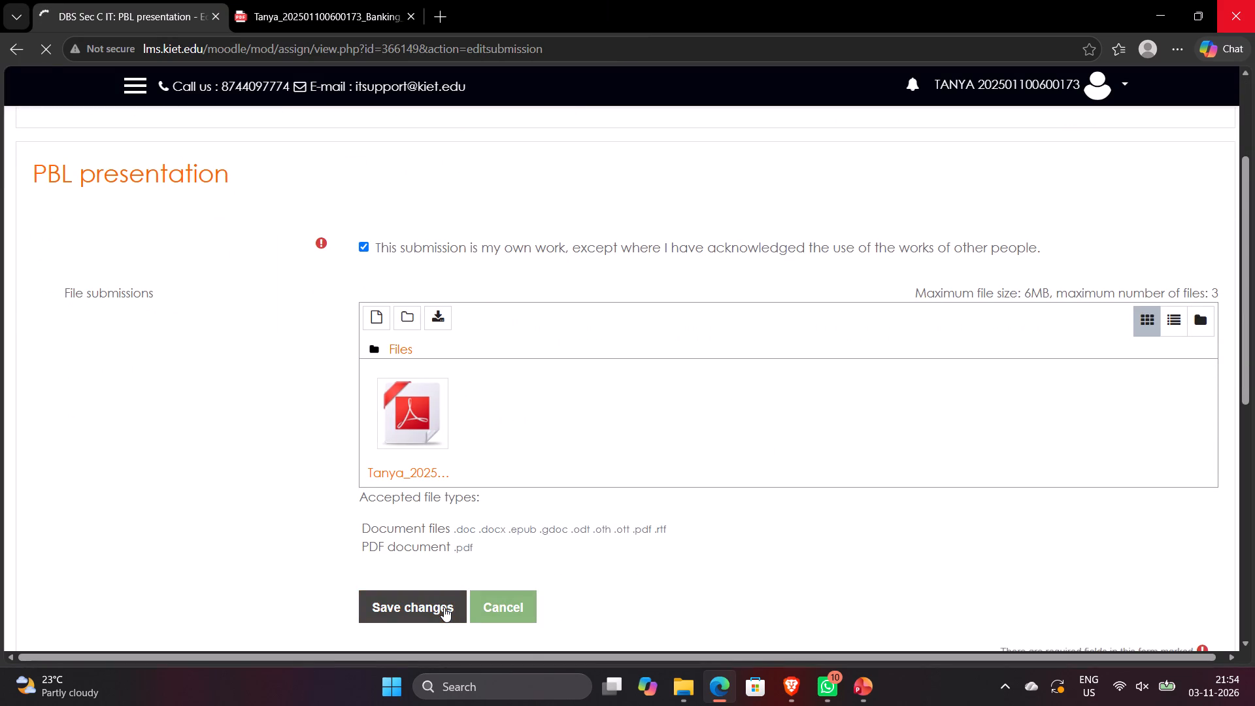
scroll(444, 574, "down", 1)
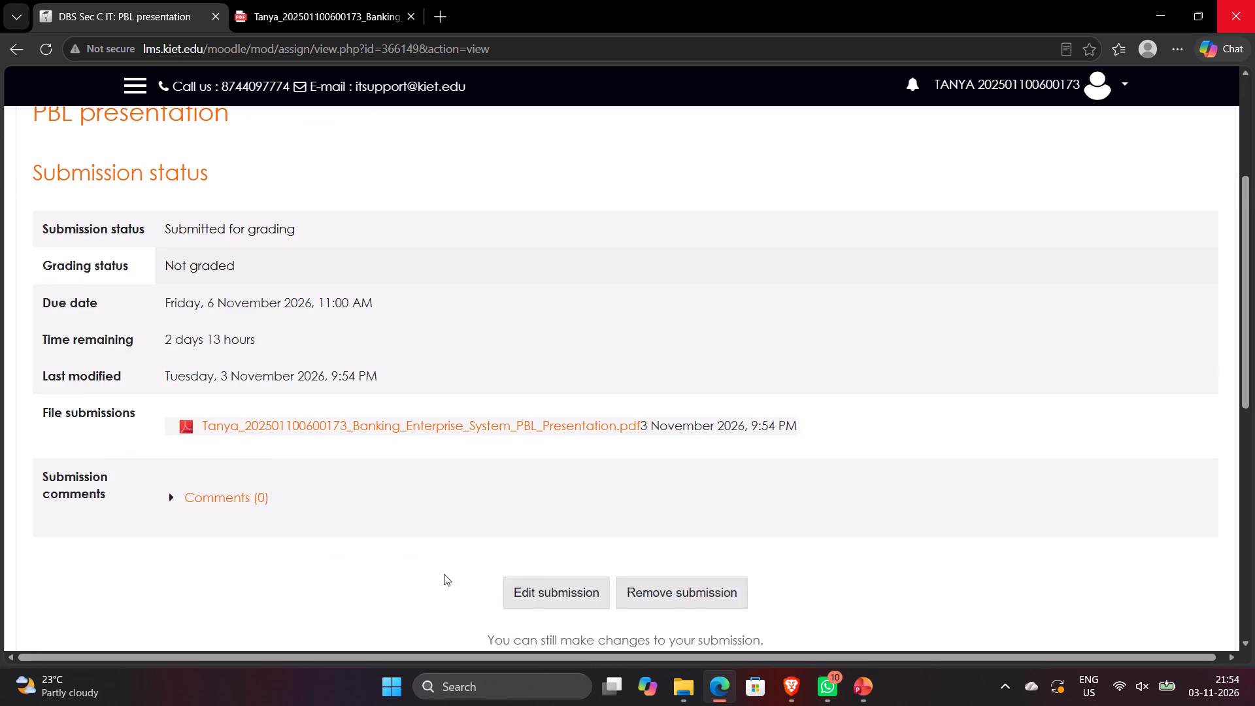
scroll(444, 574, "down", 2)
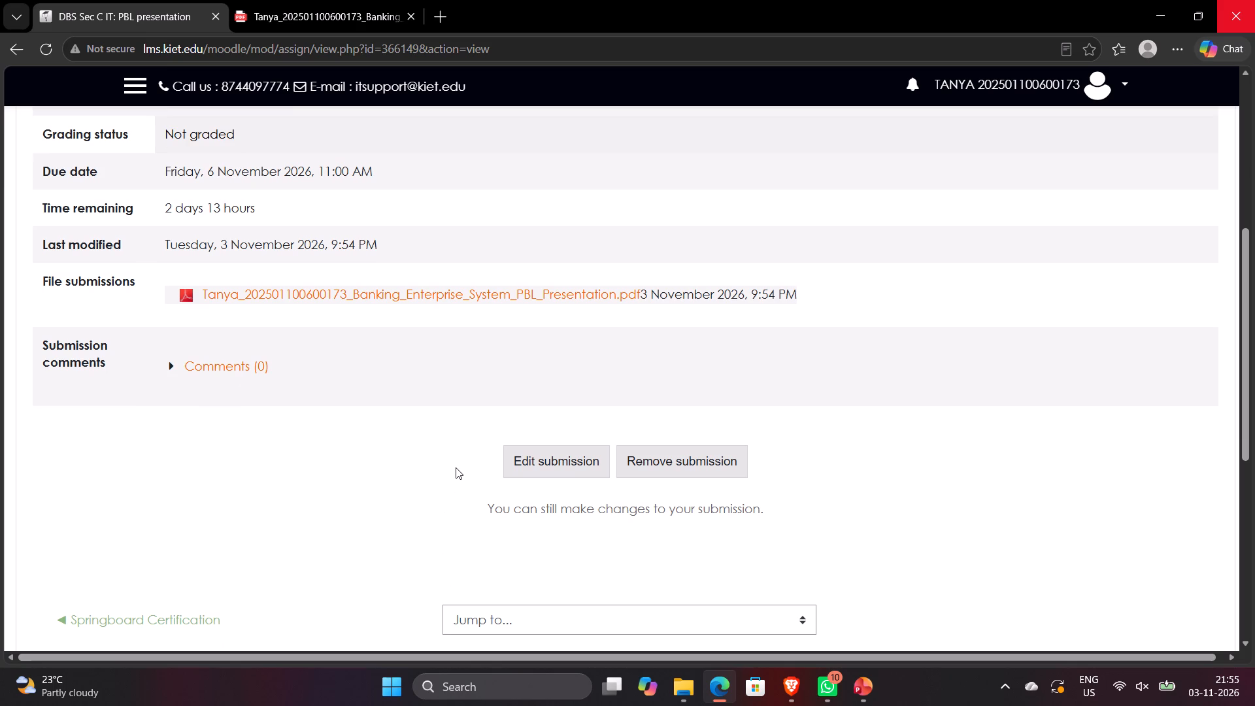
scroll(456, 467, "up", 6)
scroll(578, 281, "up", 5)
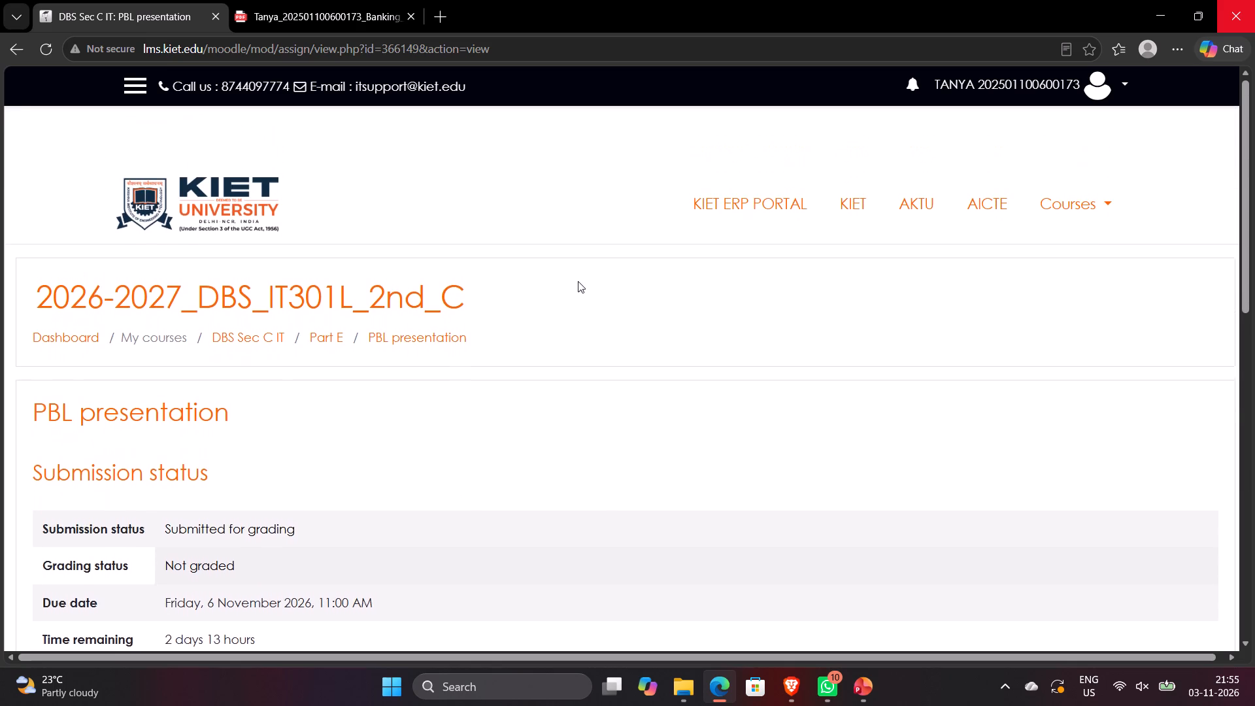
Close the open browser, PowerPoint, WhatsApp and Downloads folder windows, and refresh the desktop.
left_click(1243, 16)
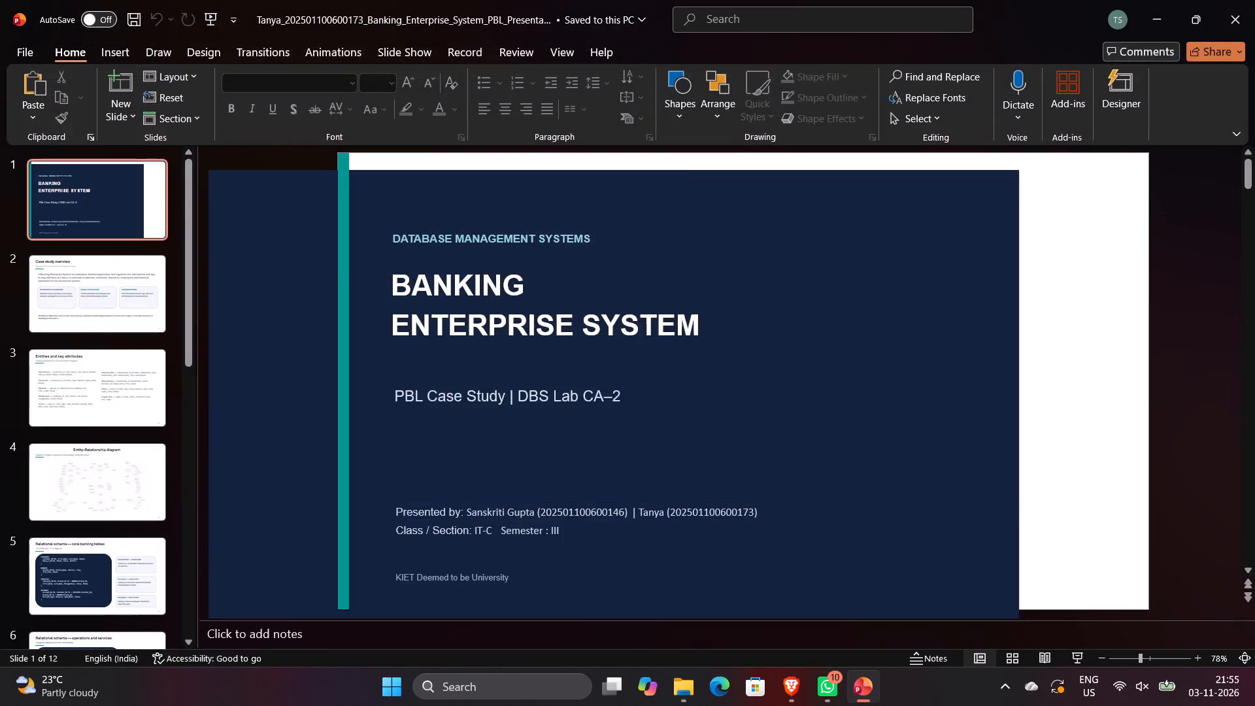
double_click(1243, 1)
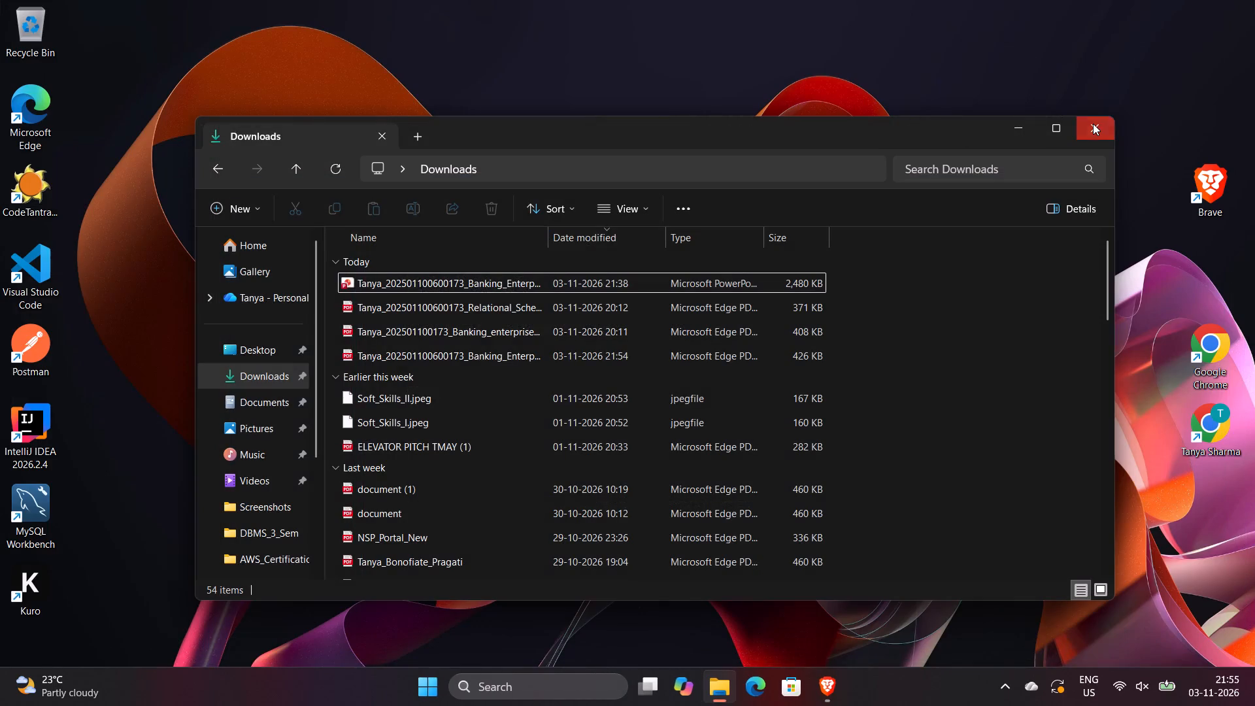
left_click(1093, 124)
right_click(851, 169)
left_click(898, 241)
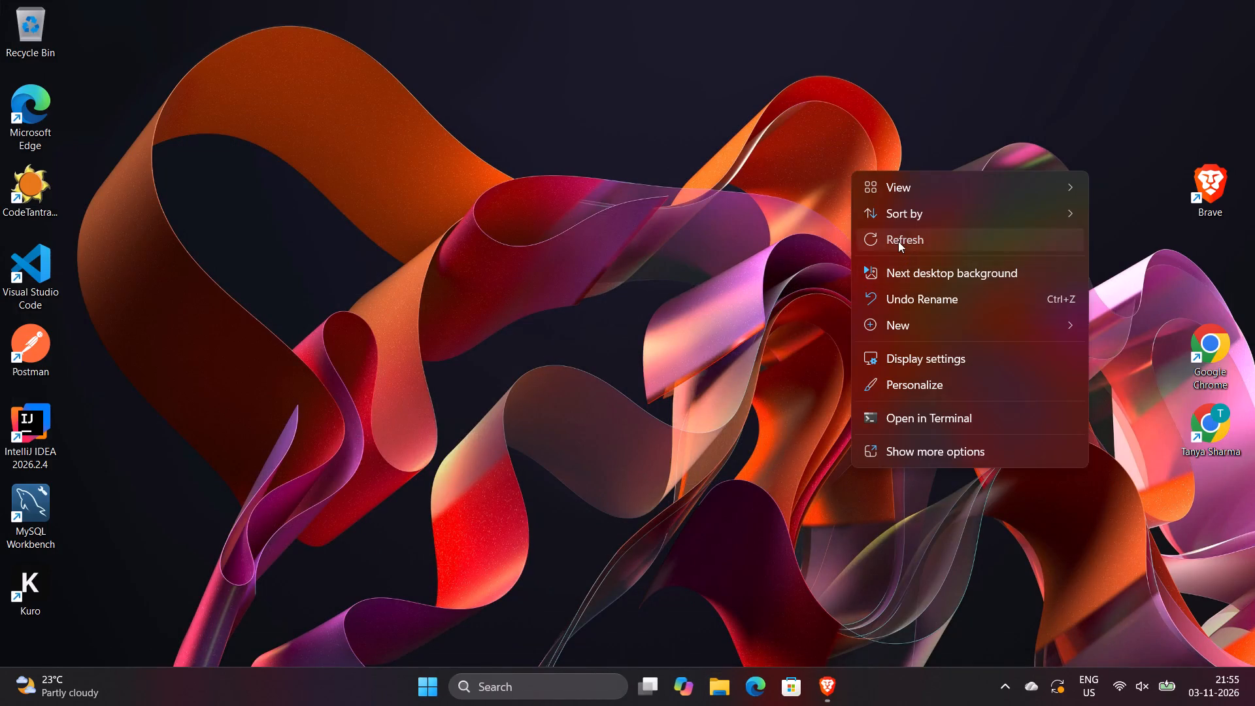
Open the exported Banking Enterprise System presentation PDF from the Downloads folder.
double_click(711, 676)
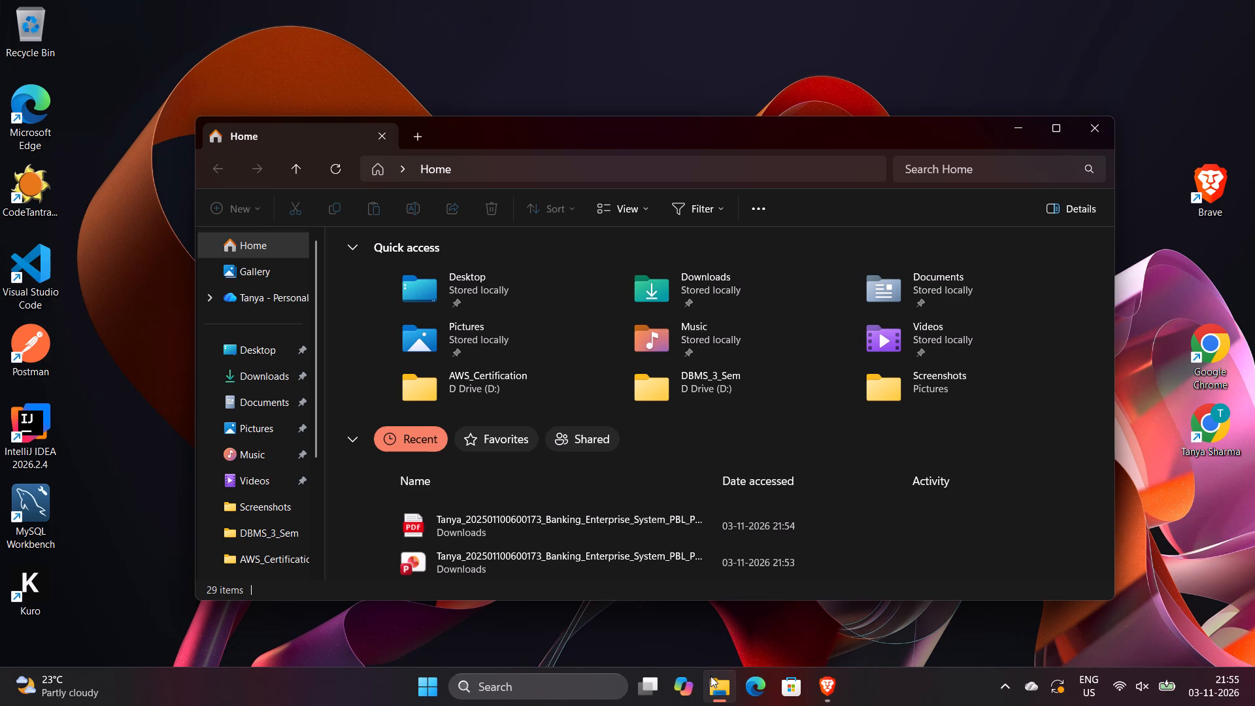
left_click(256, 388)
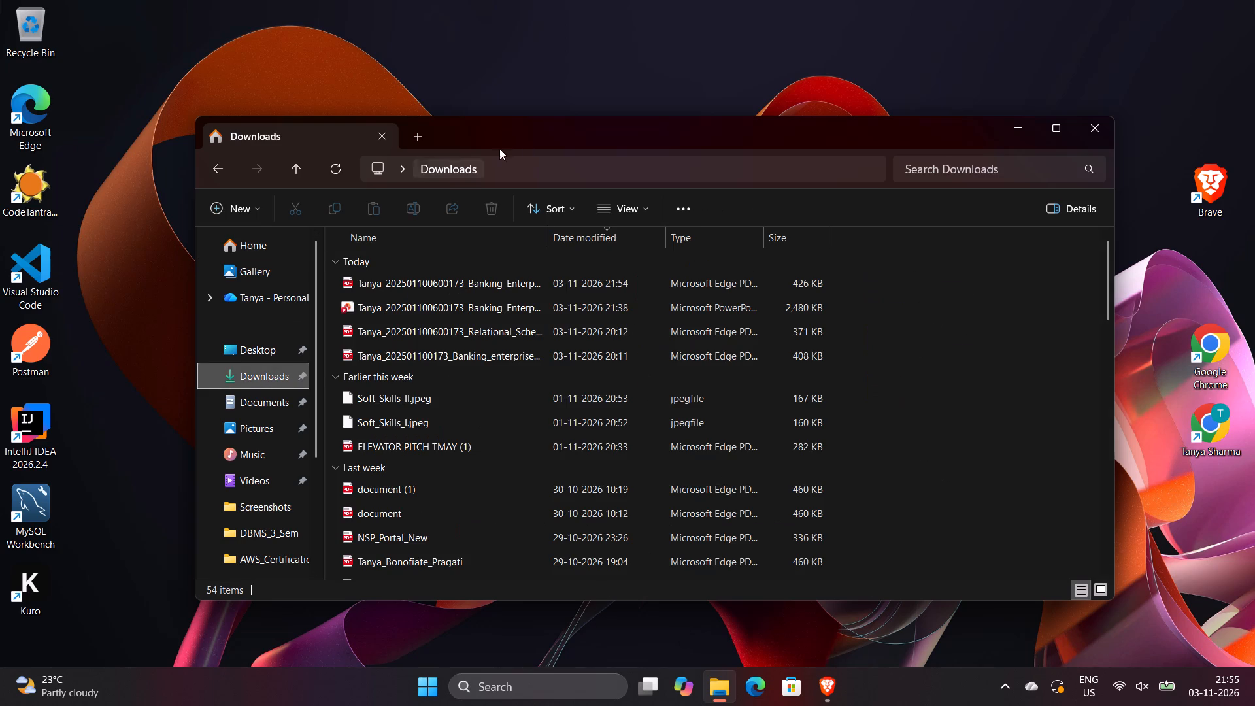
double_click(527, 131)
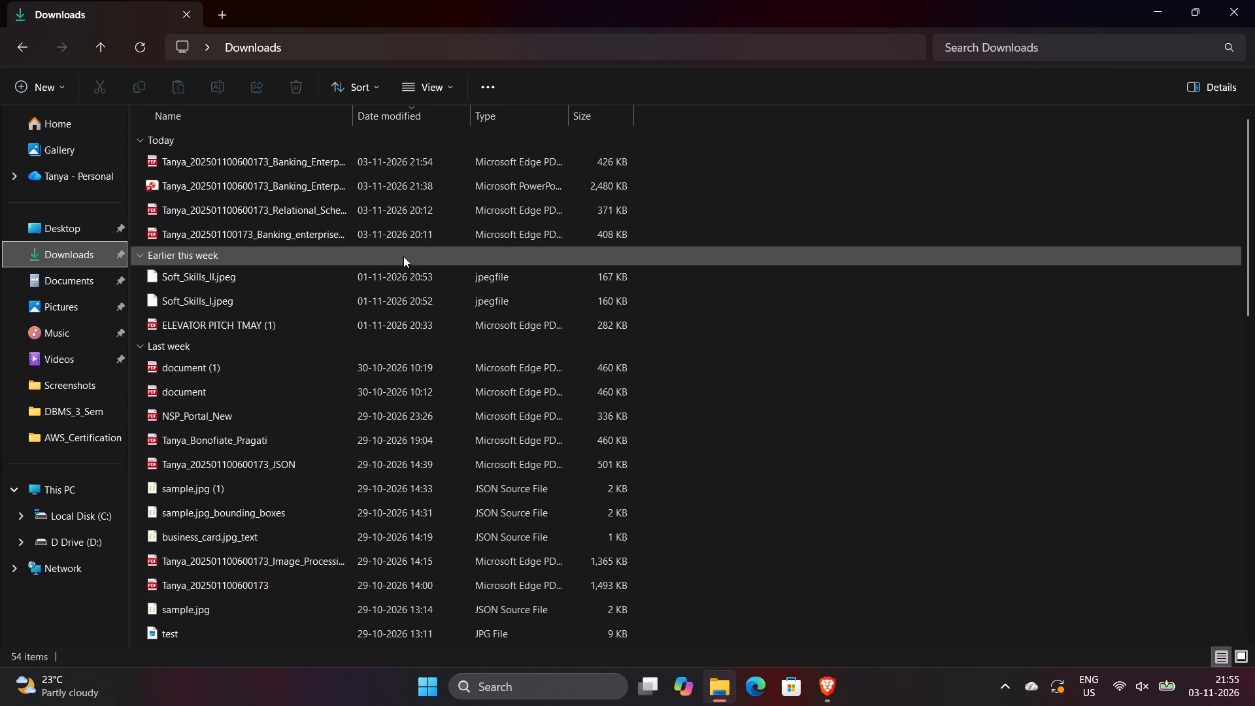
double_click(298, 168)
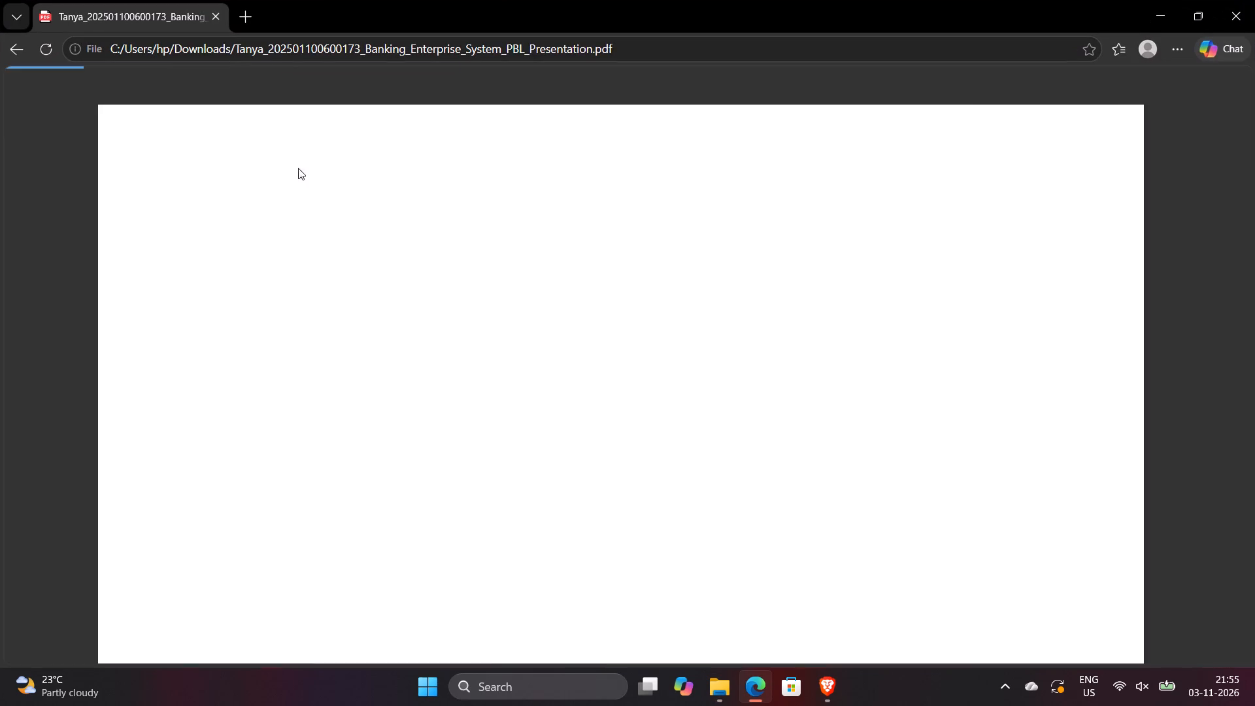
Go back through the exported Banking Enterprise System PDF to check its title slide.
scroll(365, 410, "up", 19)
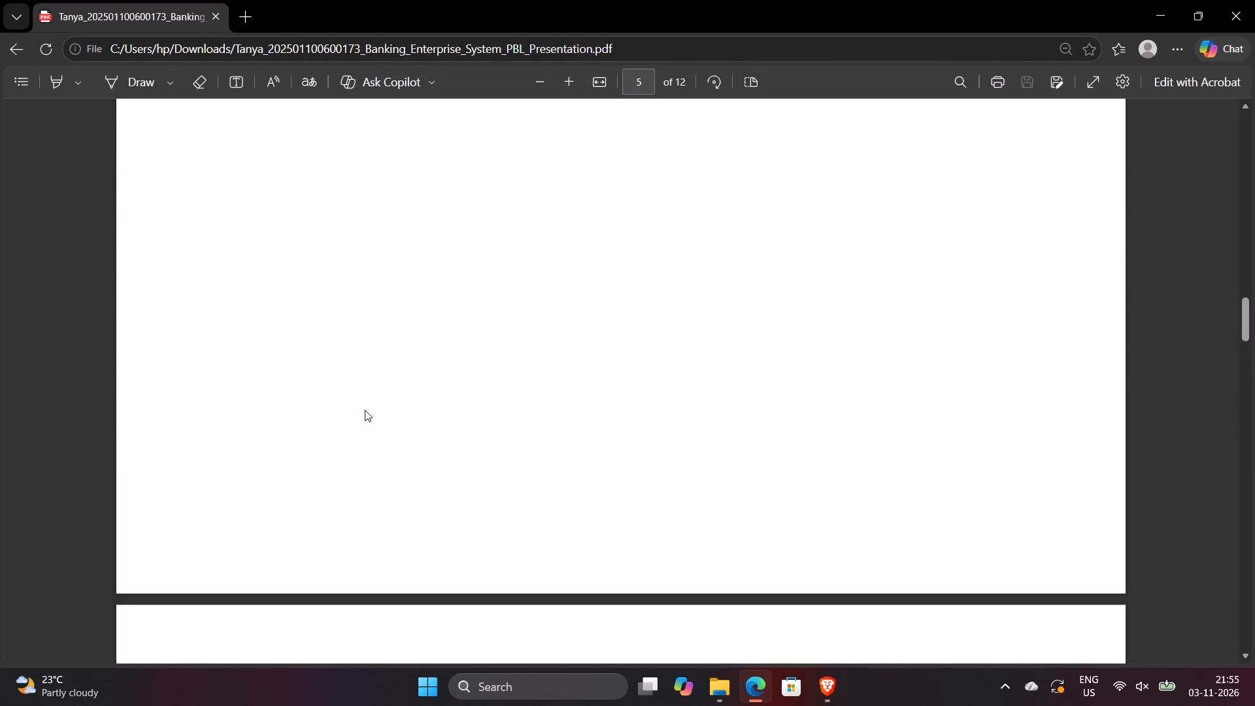
scroll(365, 410, "up", 14)
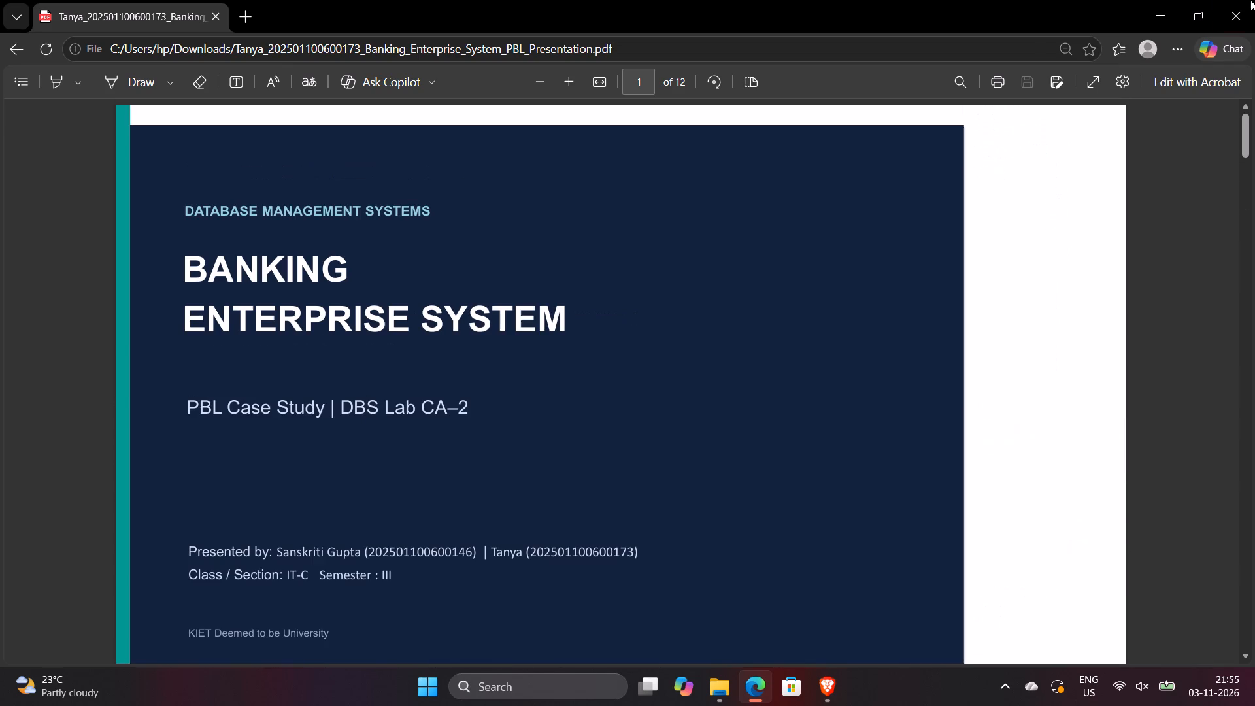
Close the presentation PDF and the Downloads folder windows, and refresh the desktop.
left_click(1254, 10)
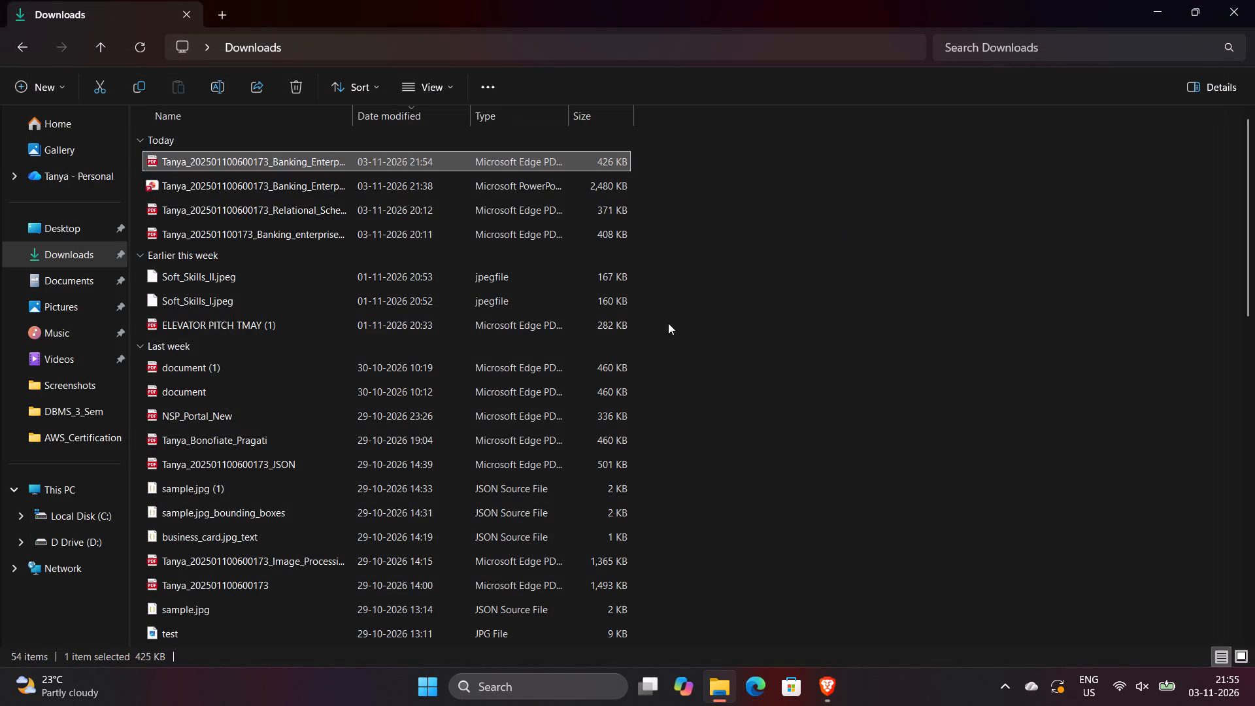
double_click(1241, 0)
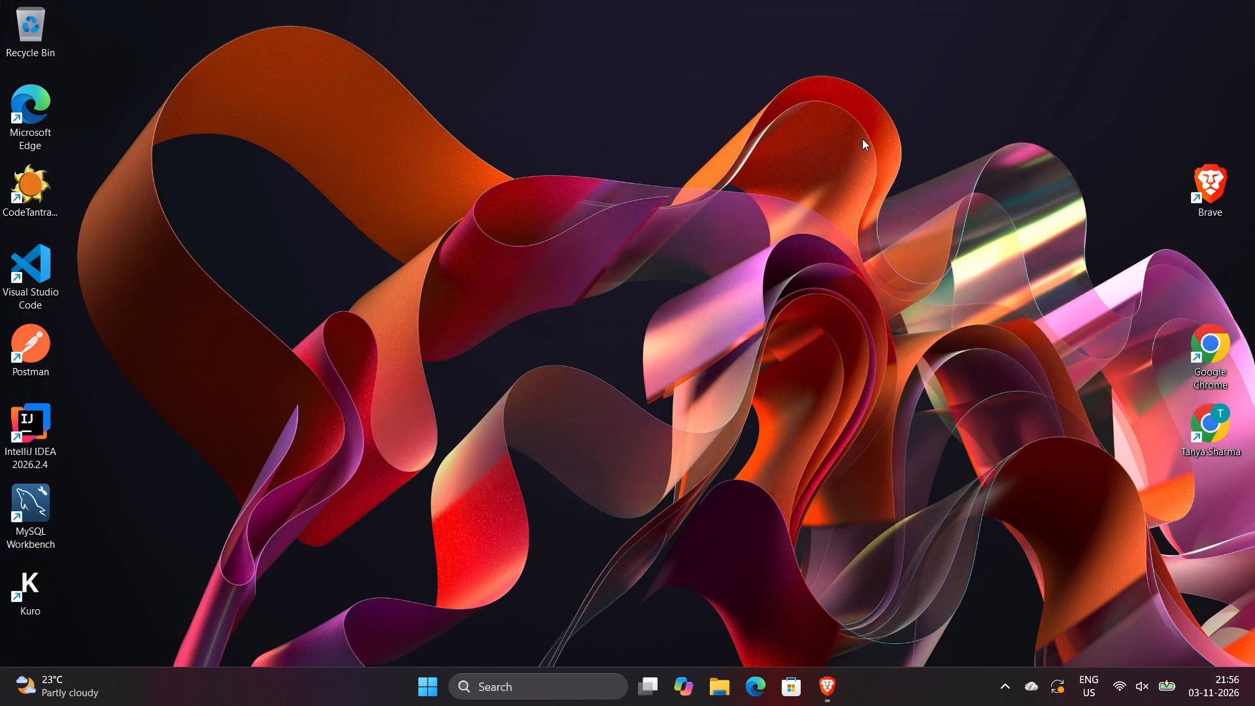
right_click(862, 139)
left_click(921, 220)
Reopen the Downloads folder and cut today's Banking Enterprise PowerPoint file, relational schema PDF and older Banking enterprise PDF.
double_click(720, 679)
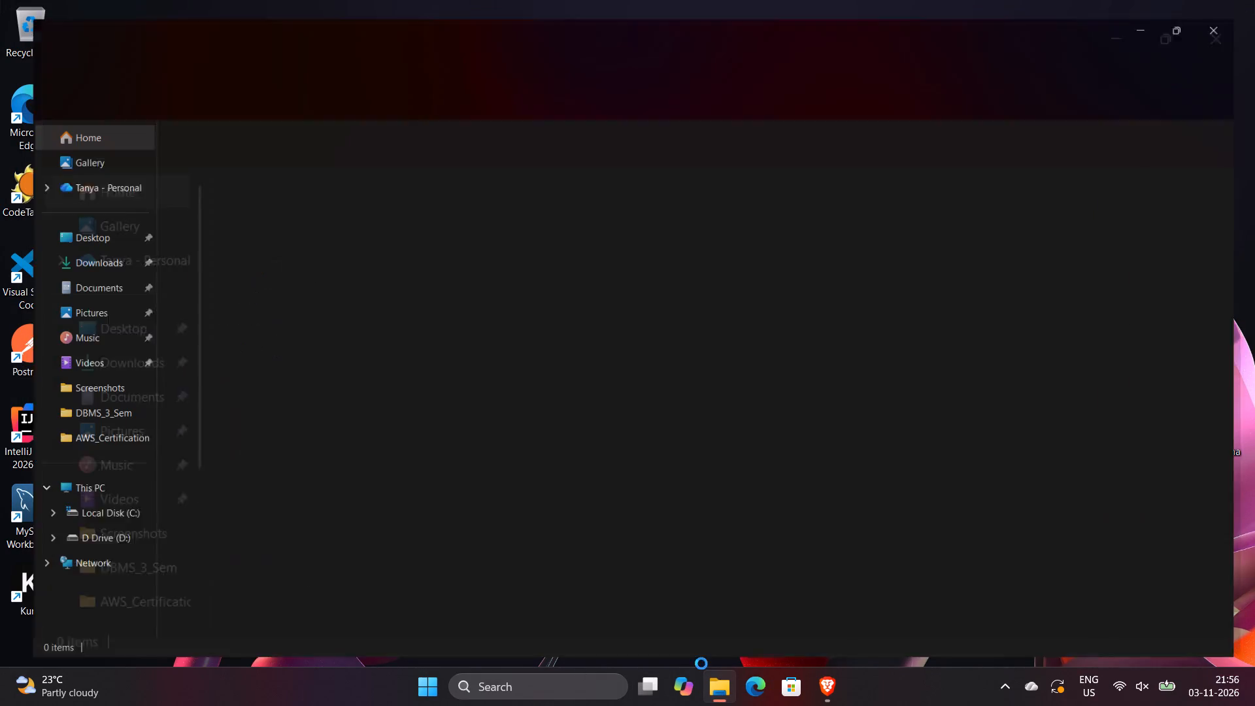
double_click(37, 258)
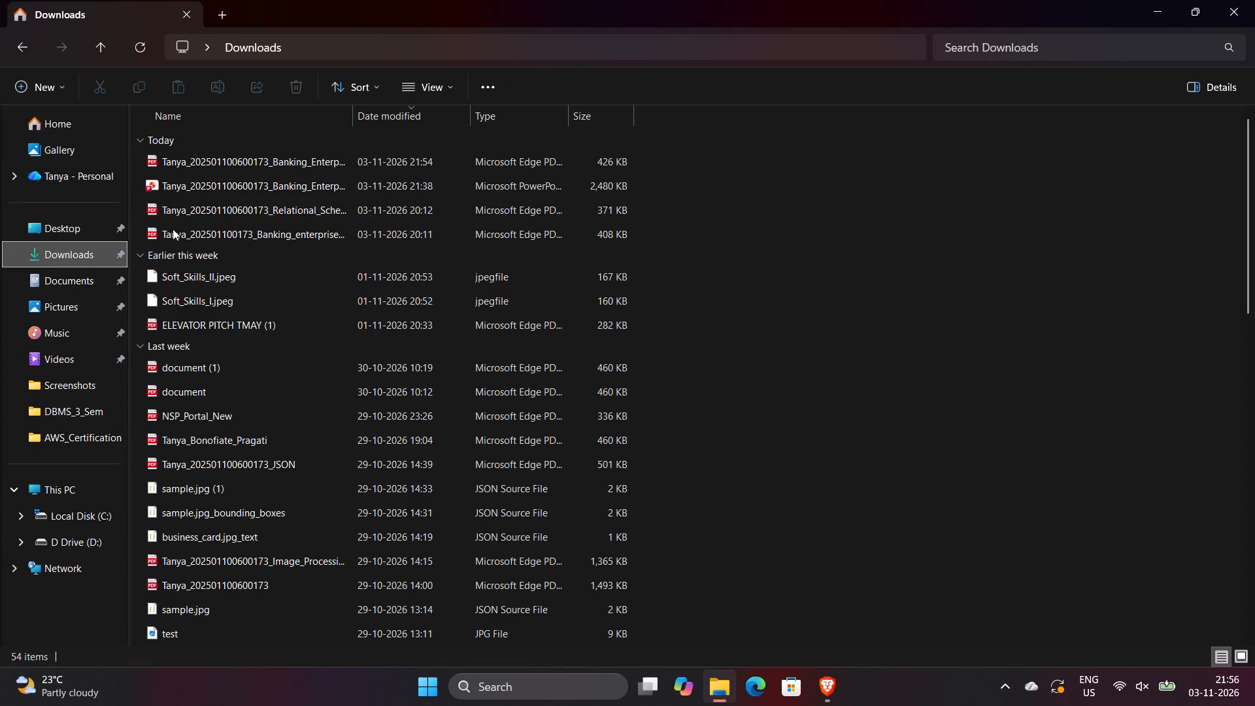
left_click(184, 235, "ctrl")
left_click(182, 222, "ctrl")
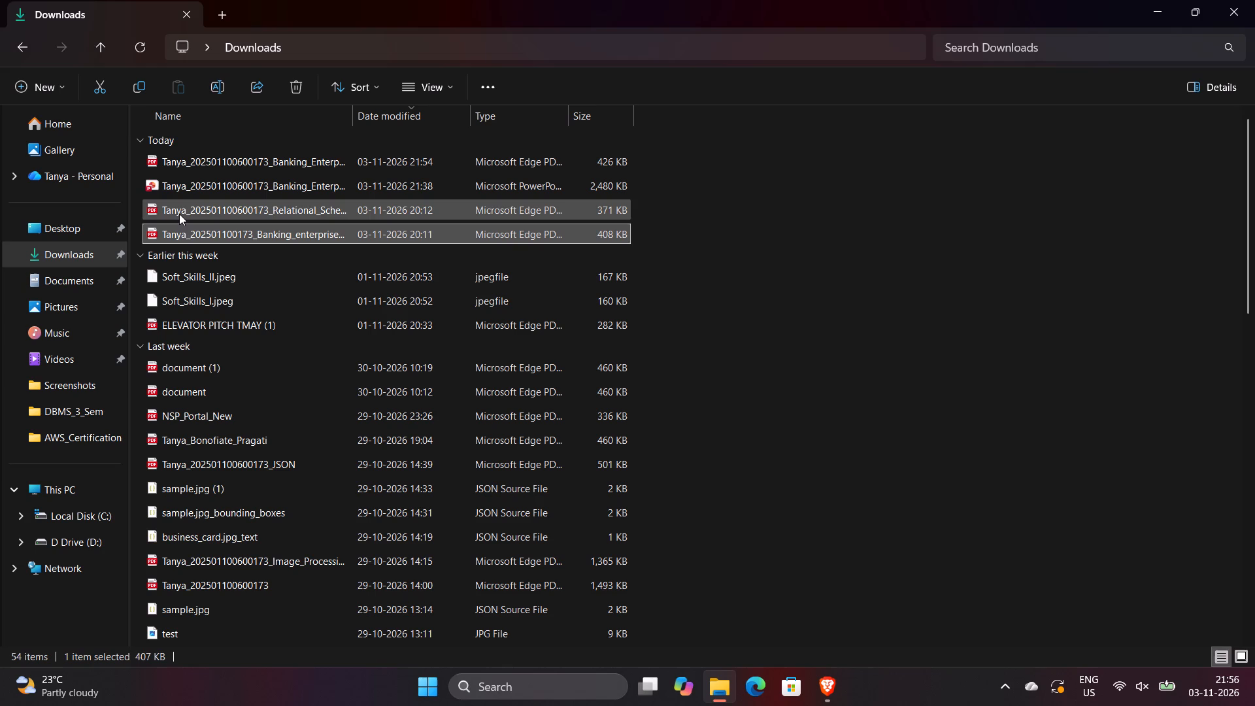
left_click(179, 214, "ctrl")
left_click(178, 190, "ctrl")
left_click_drag(178, 173, 175, 159, "ctrl")
left_click(175, 159, "ctrl")
key("ctrl+x")
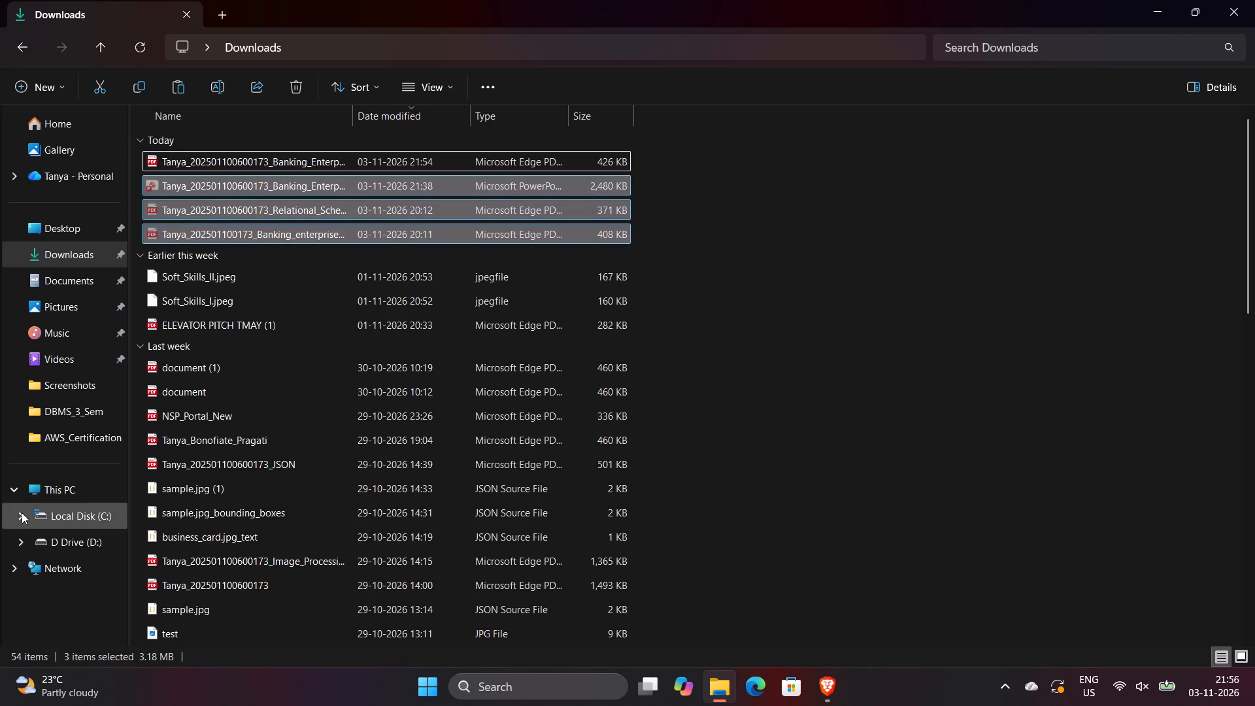
Paste the three cut files into the College_Assignment folder on D Drive (D:).
left_click(19, 542)
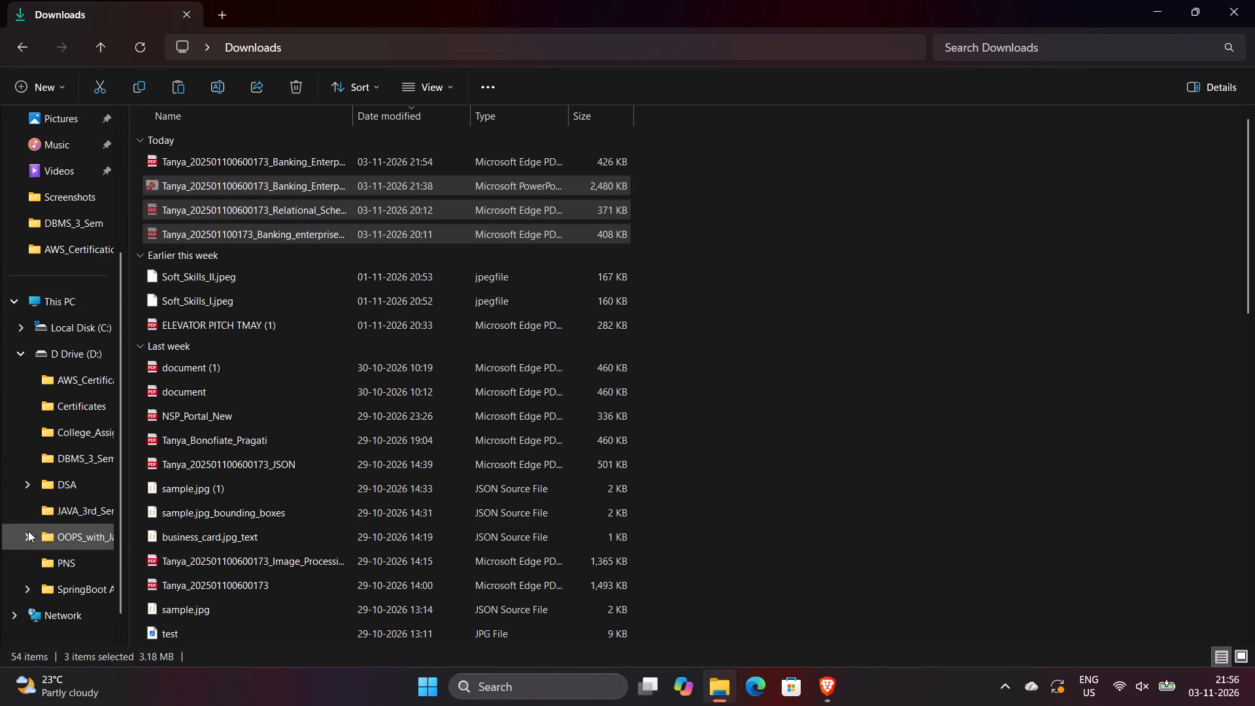
left_click(44, 343)
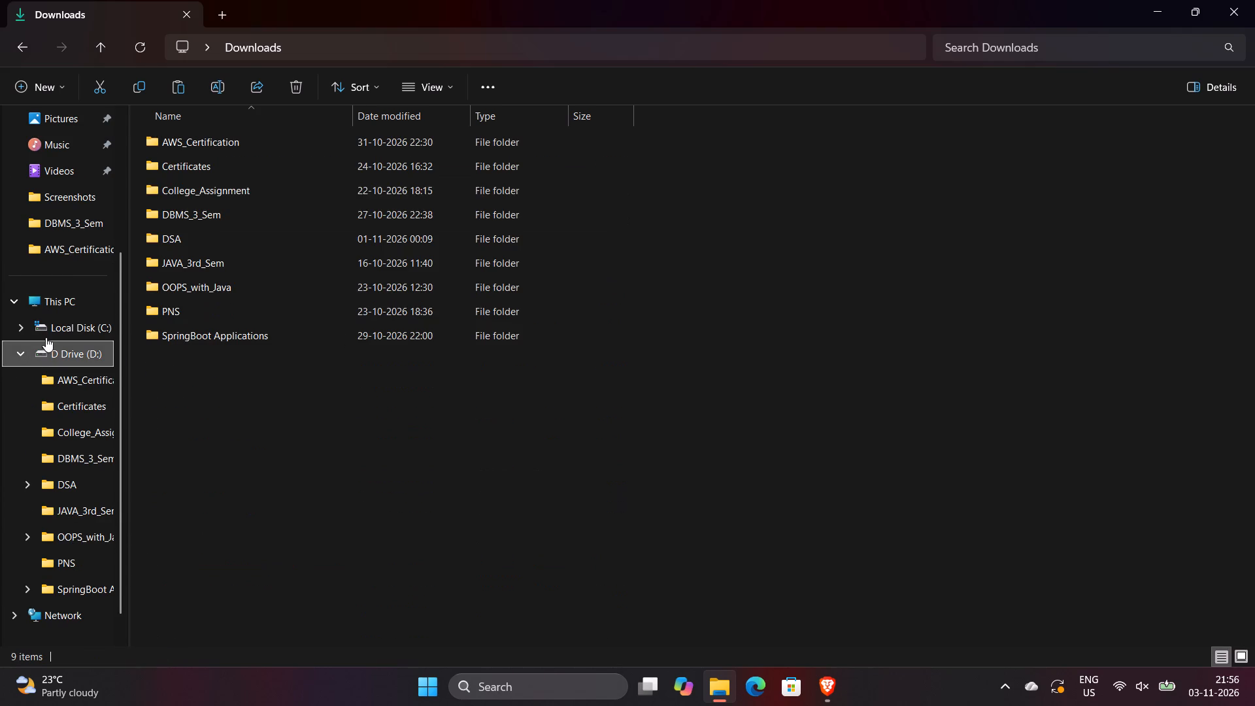
left_click(172, 193)
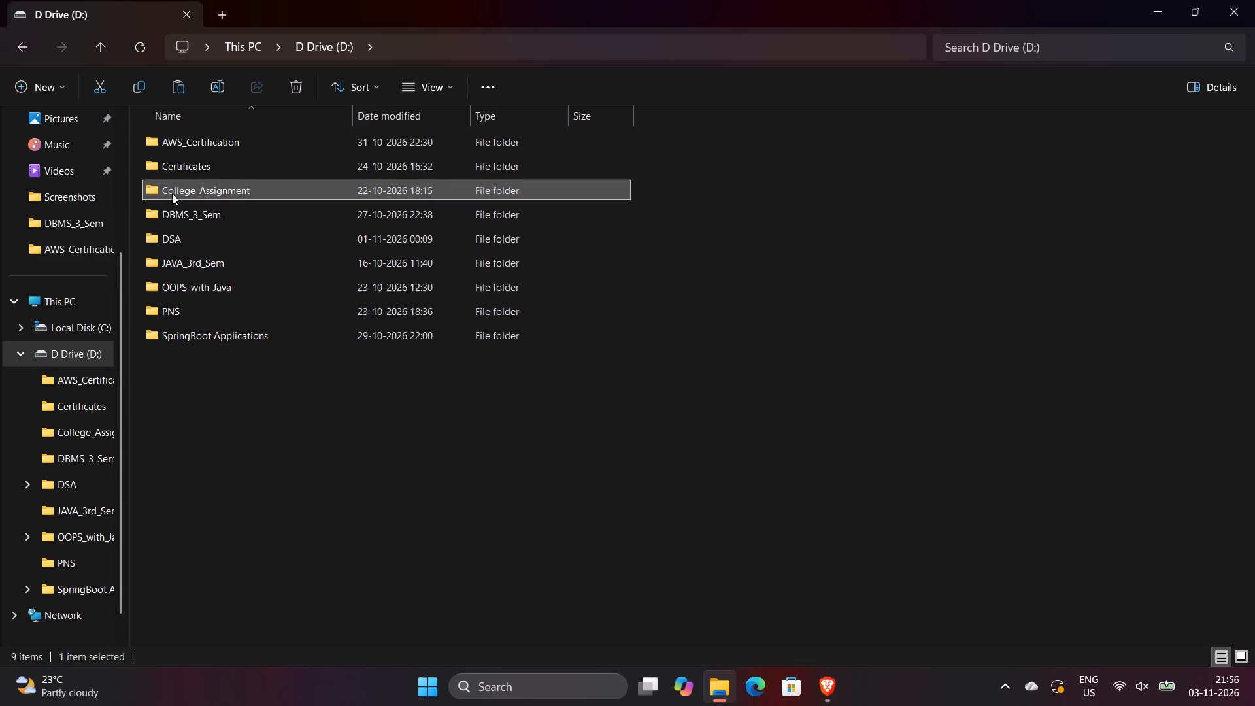
left_click(172, 193)
double_click(172, 193)
left_click(232, 314)
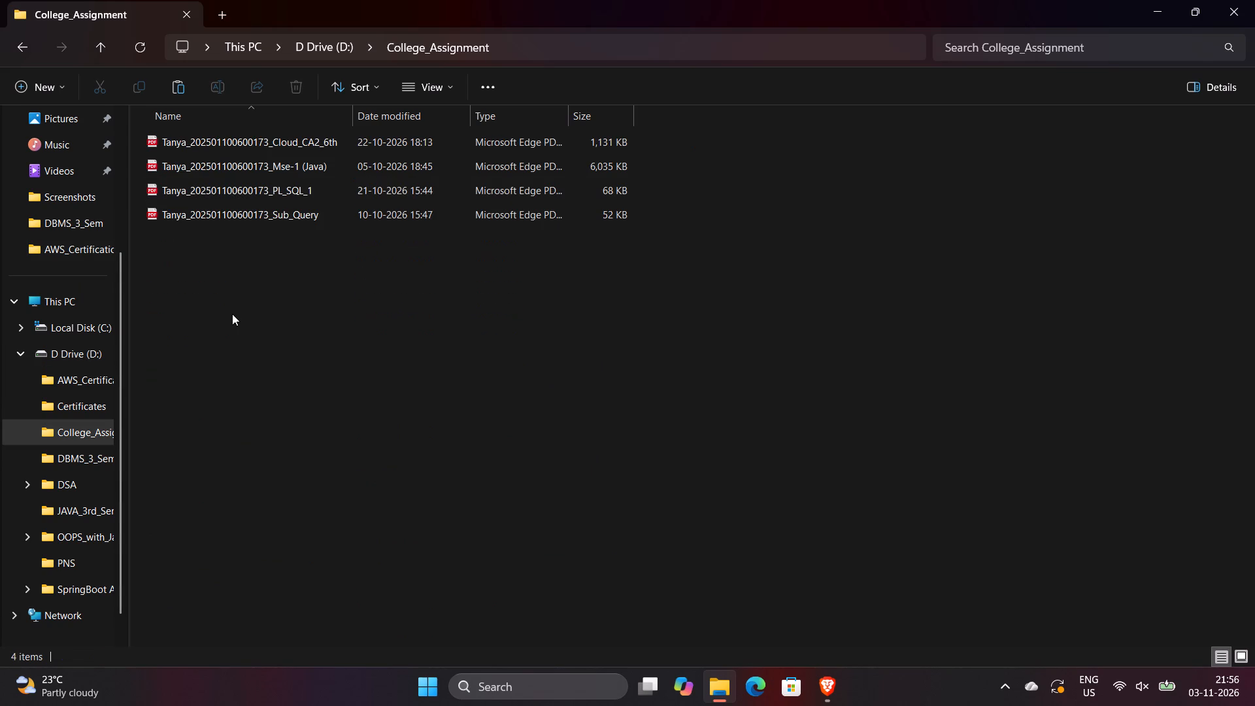
key("ctrl+v")
left_click(431, 371)
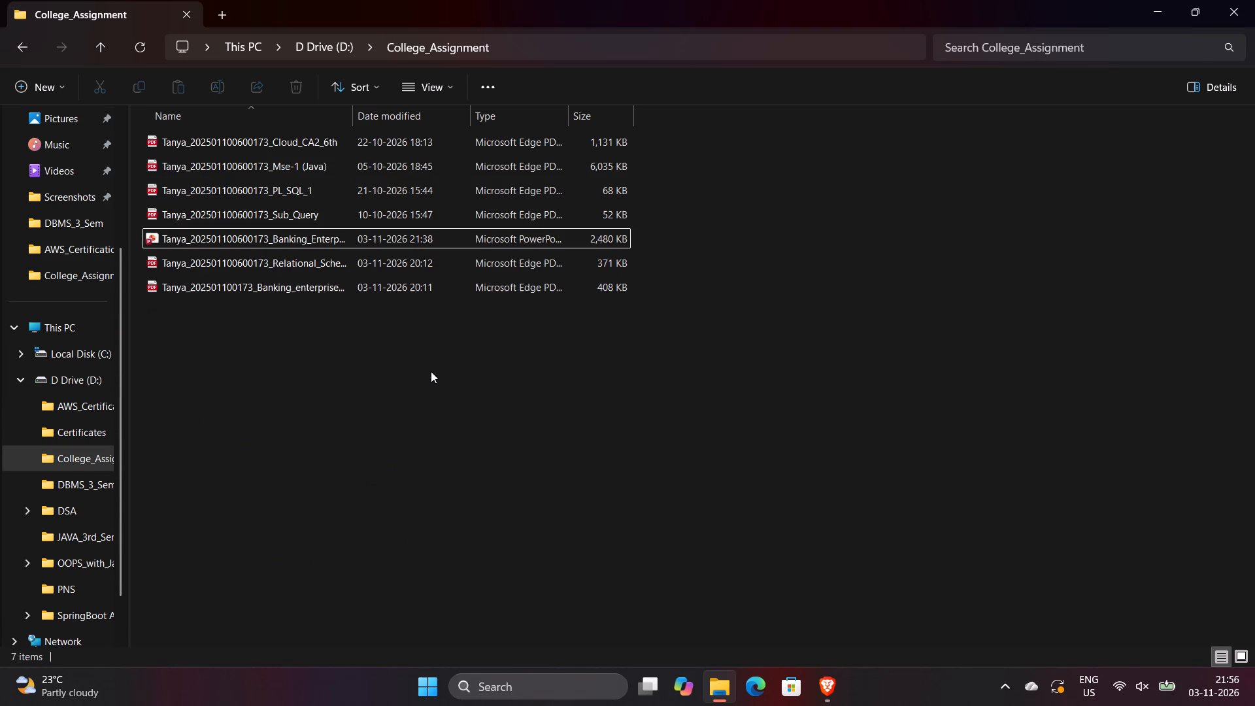
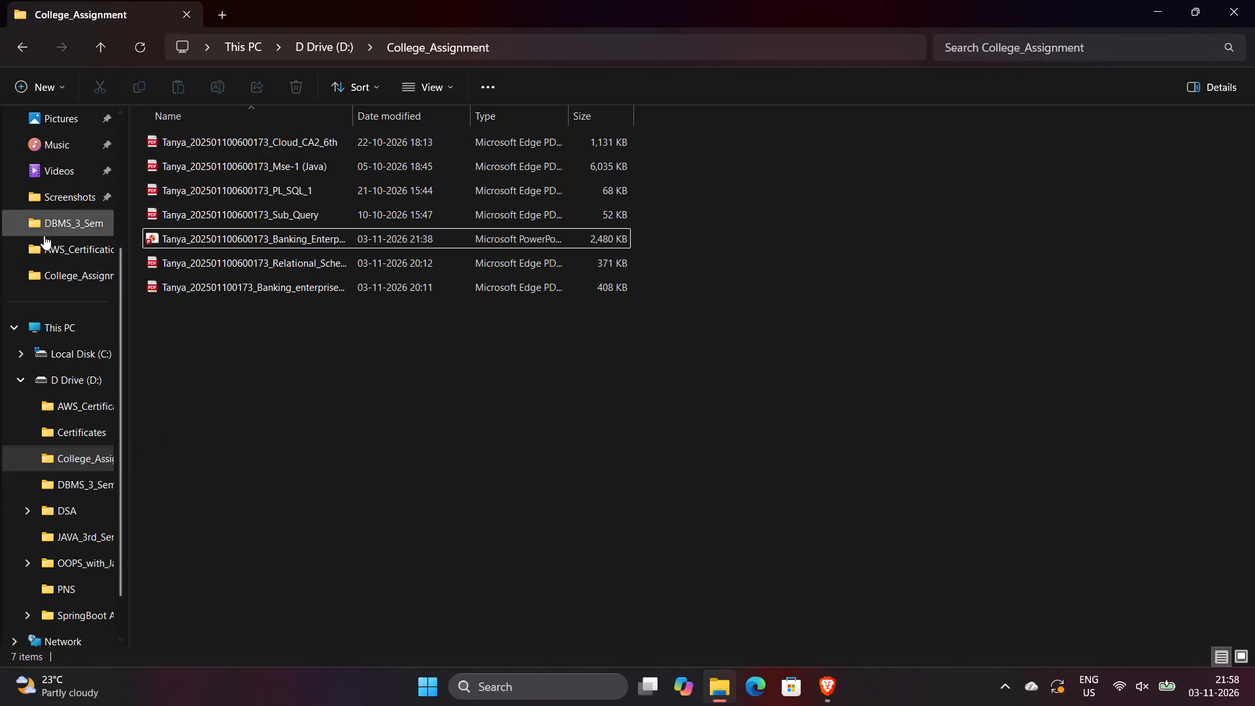
Move today's remaining Banking Enterprise PDF from Downloads into the College_Assignment folder on D Drive (D:).
scroll(44, 235, "up", 2)
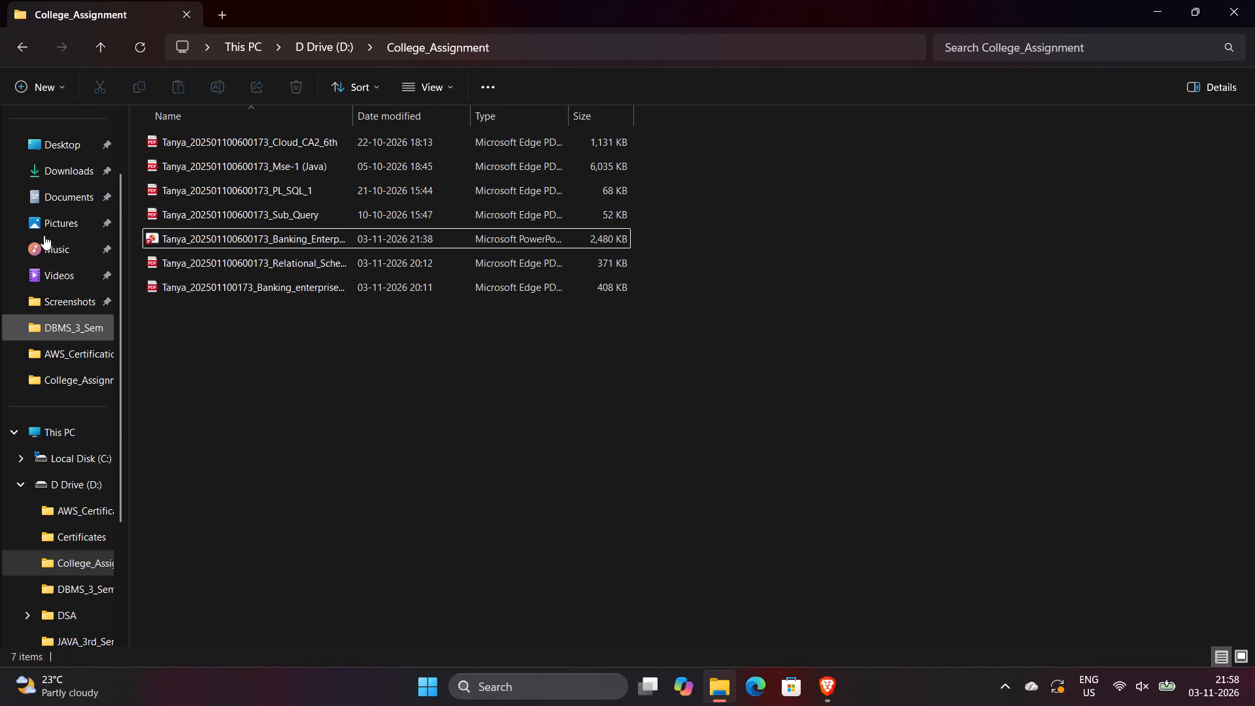
left_click(72, 160)
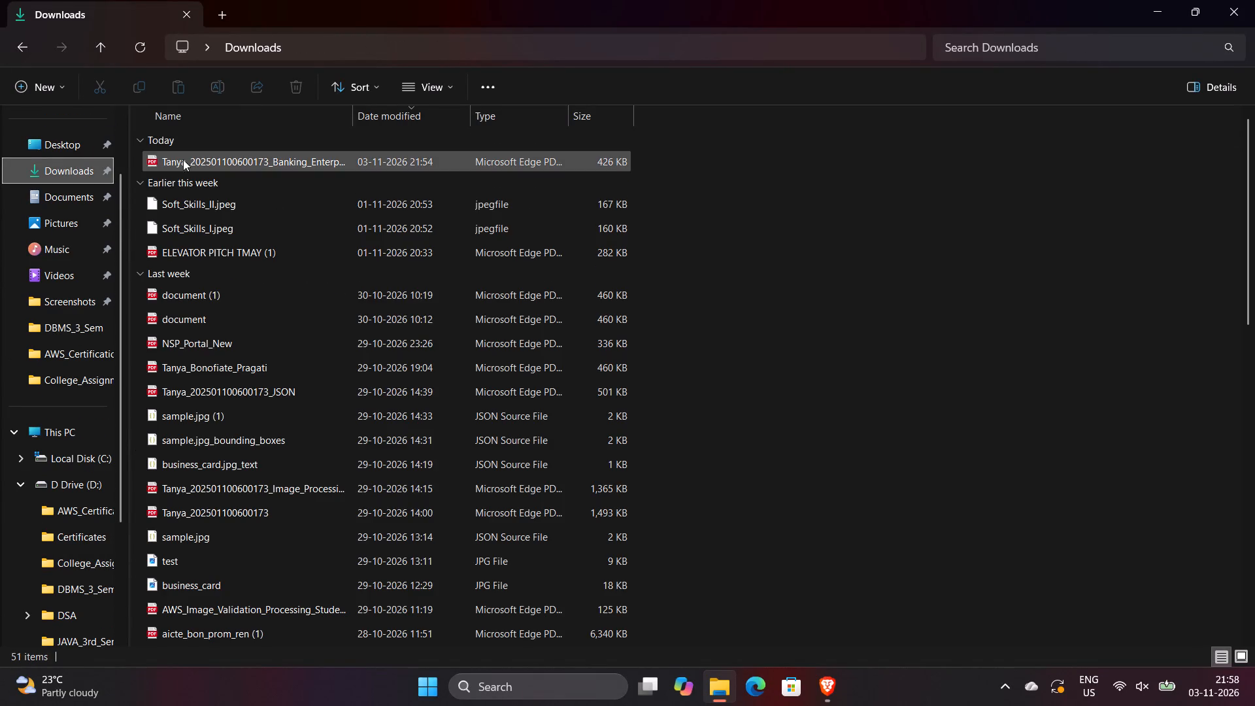
left_click(183, 160)
key("ctrl+x")
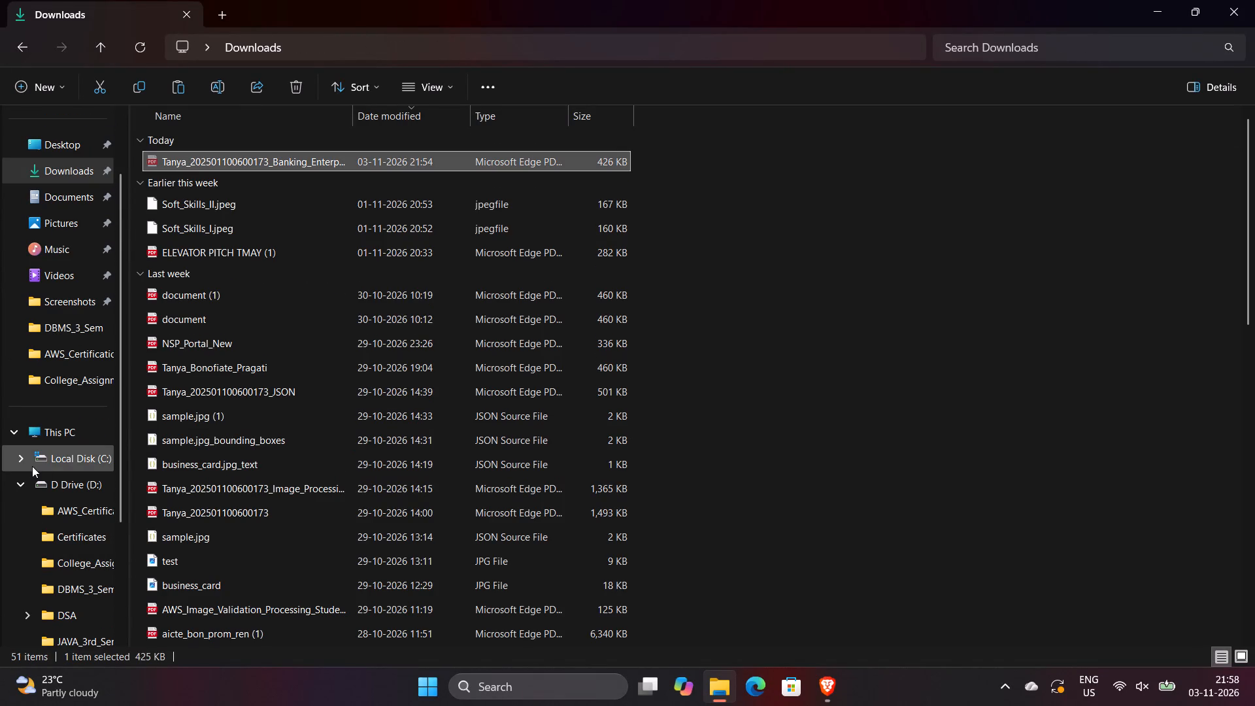
double_click(33, 475)
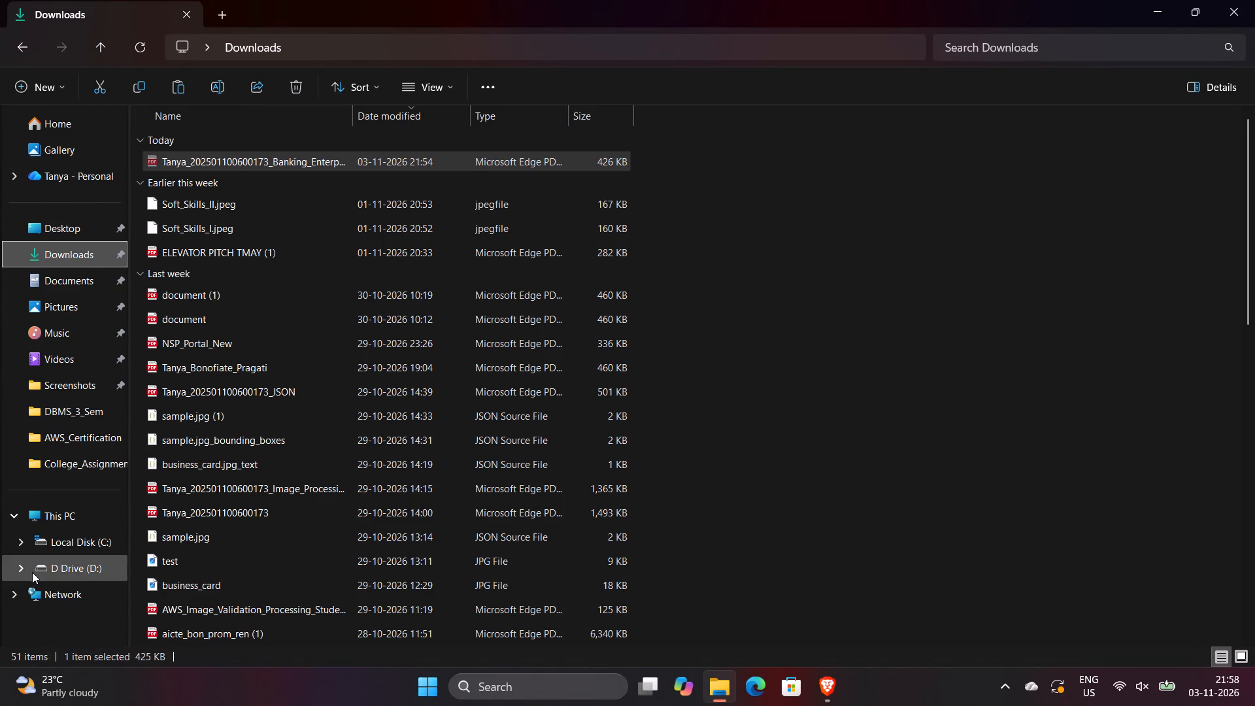
double_click(32, 572)
left_click(44, 347)
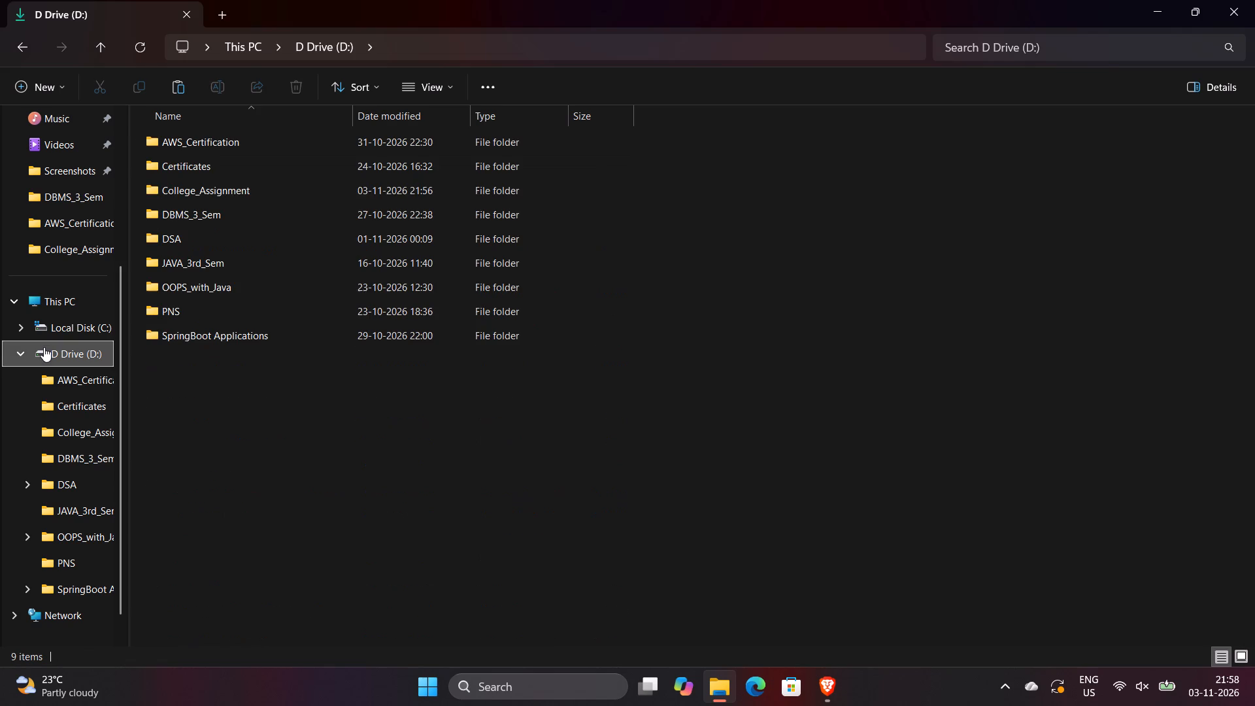
double_click(288, 199)
left_click(293, 392)
key("ctrl+v")
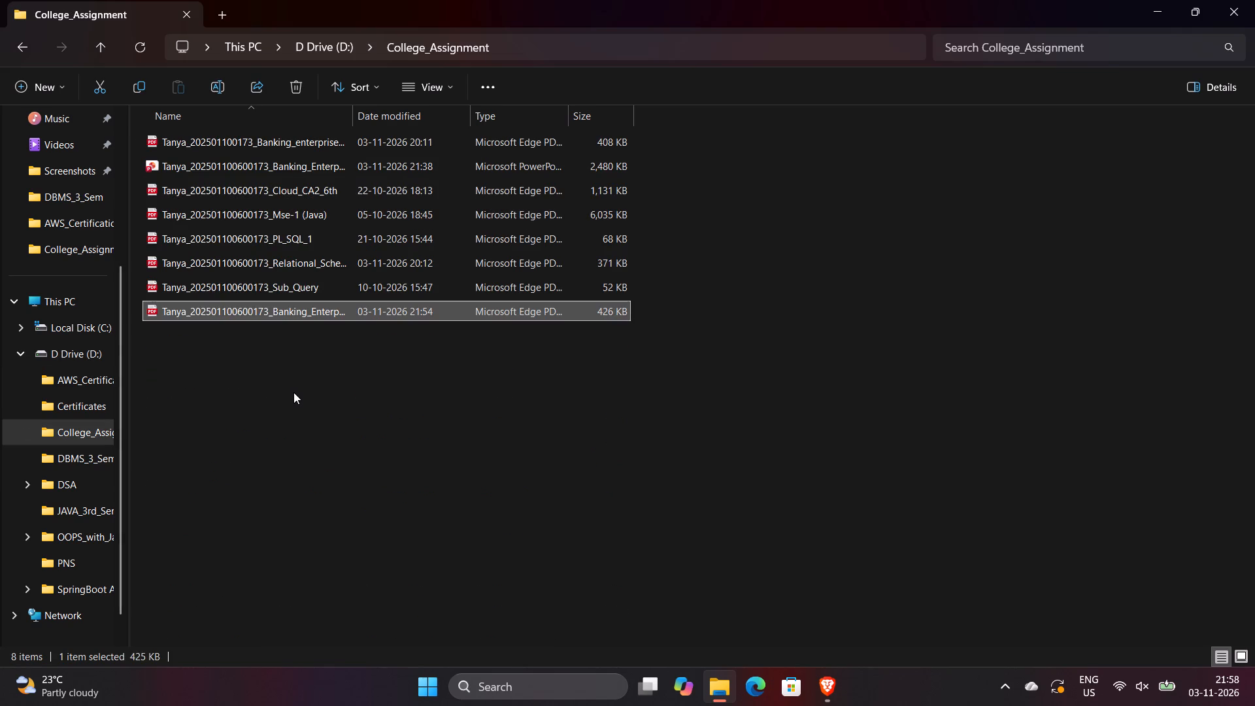
left_click(1036, 212)
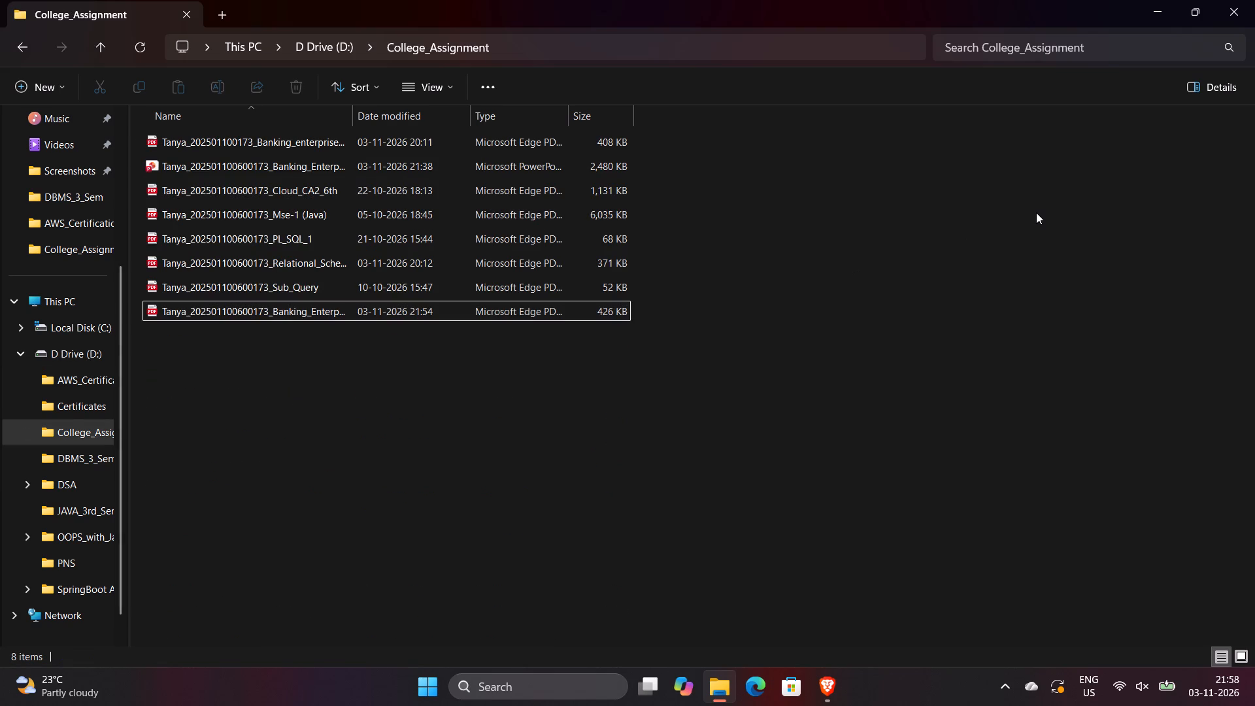